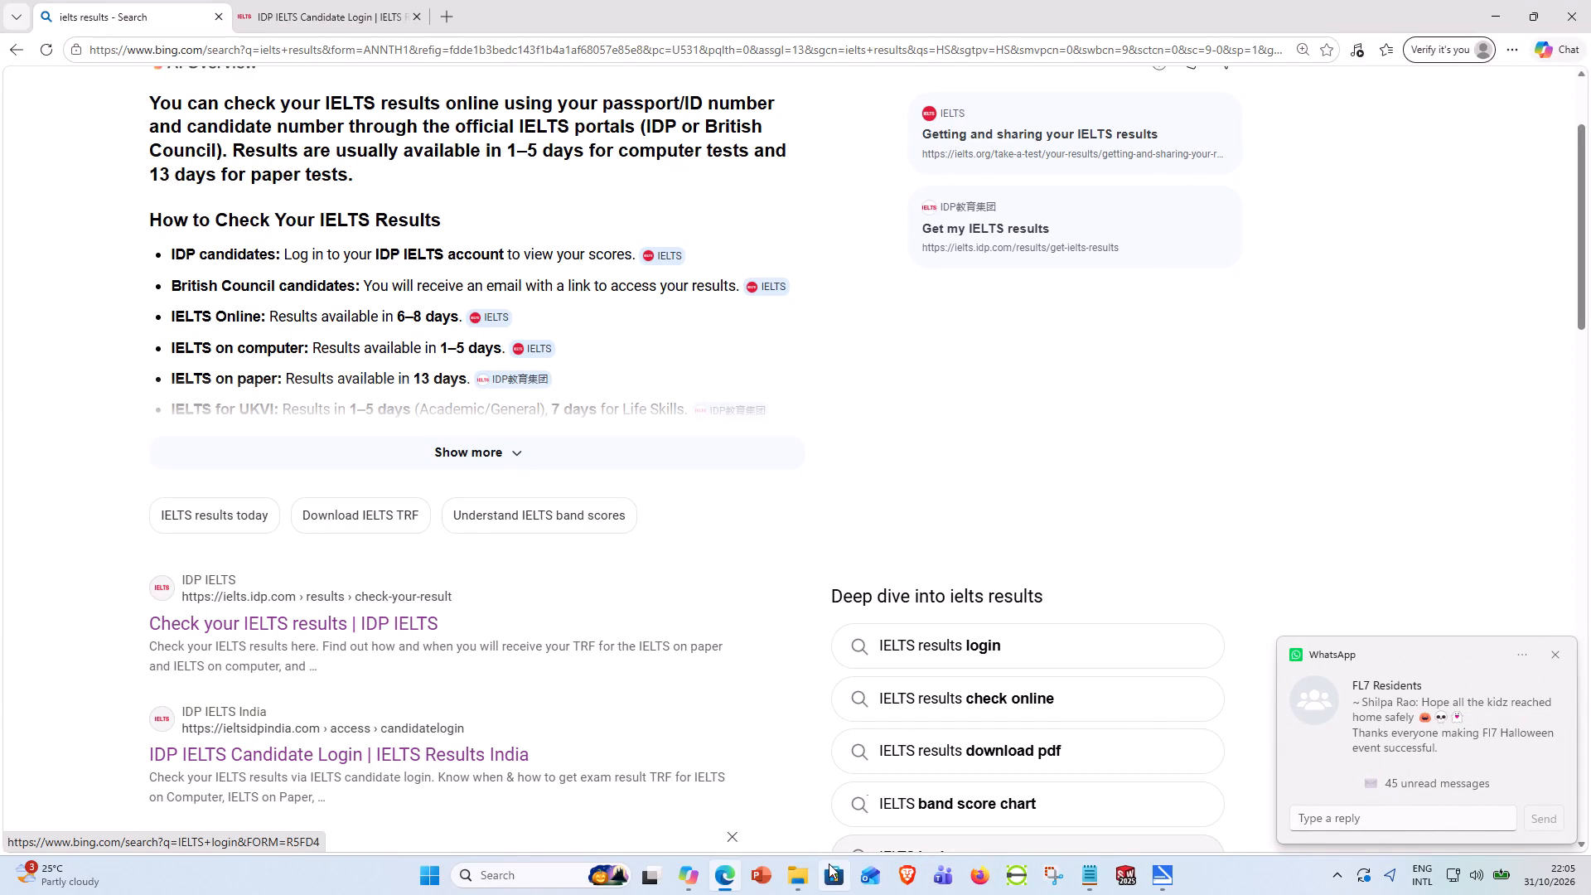
In File Explorer, open the KLH-syallabus workbook from the KLH-syallabus folder inside Documents > Germany.
click(796, 875)
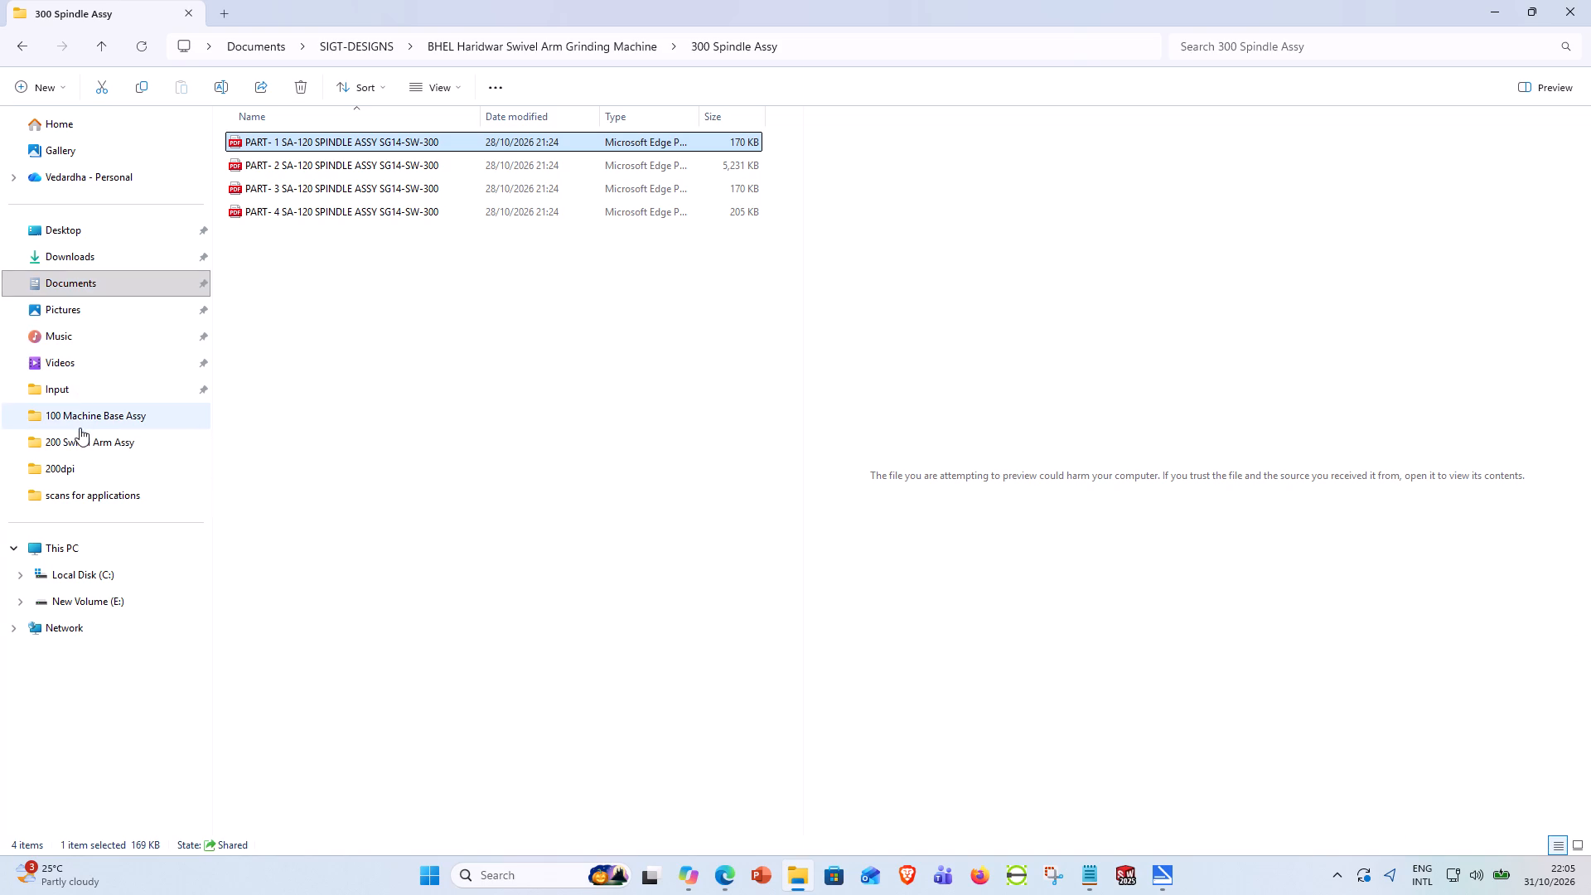
click(74, 463)
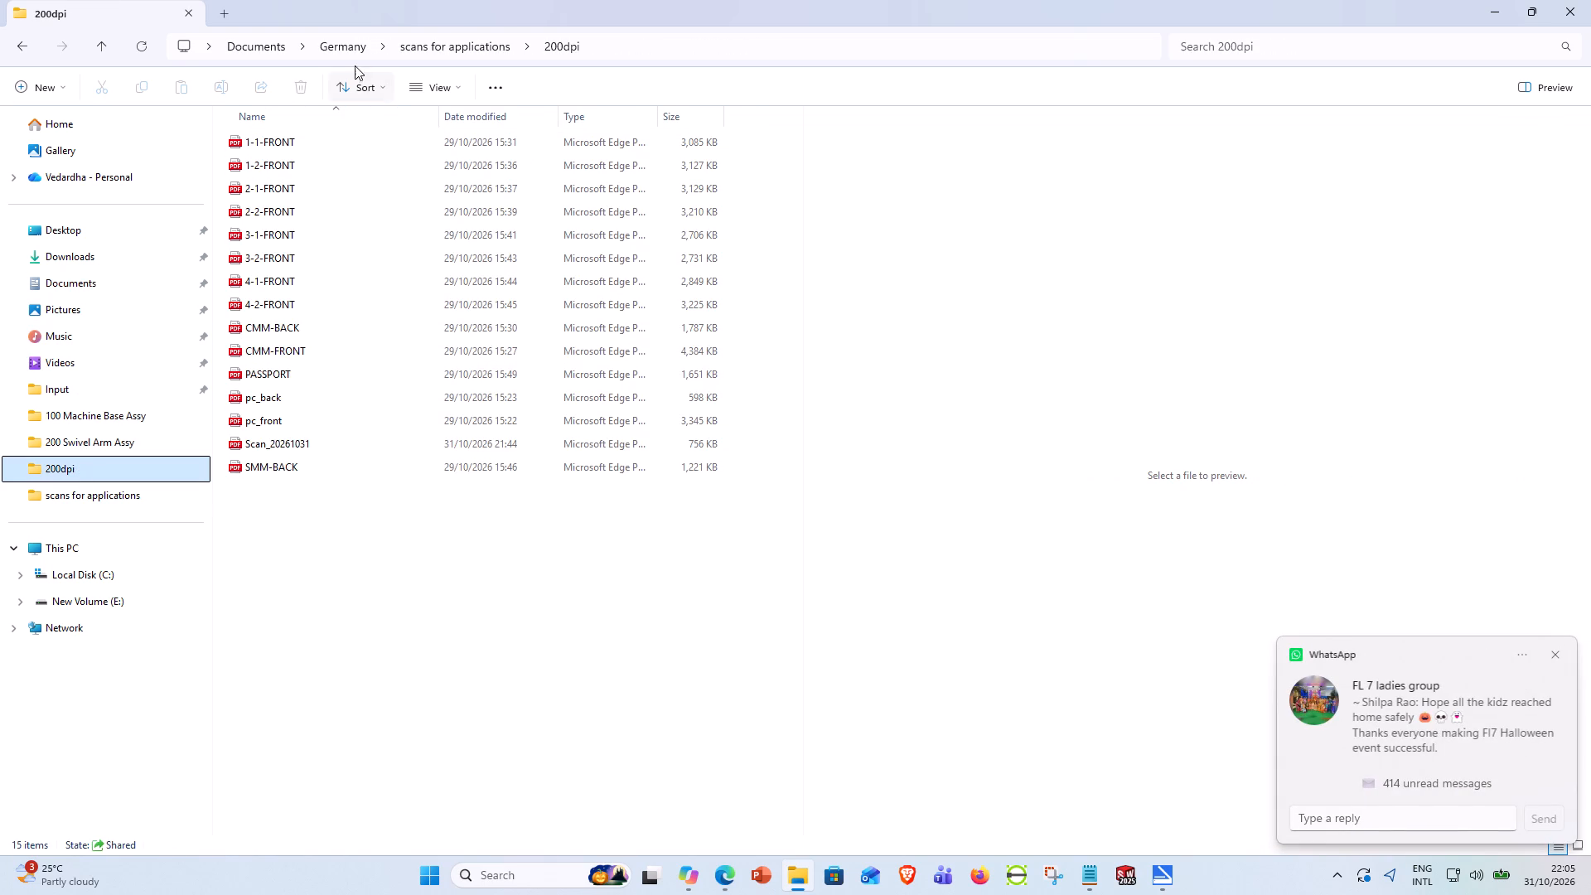
click(349, 56)
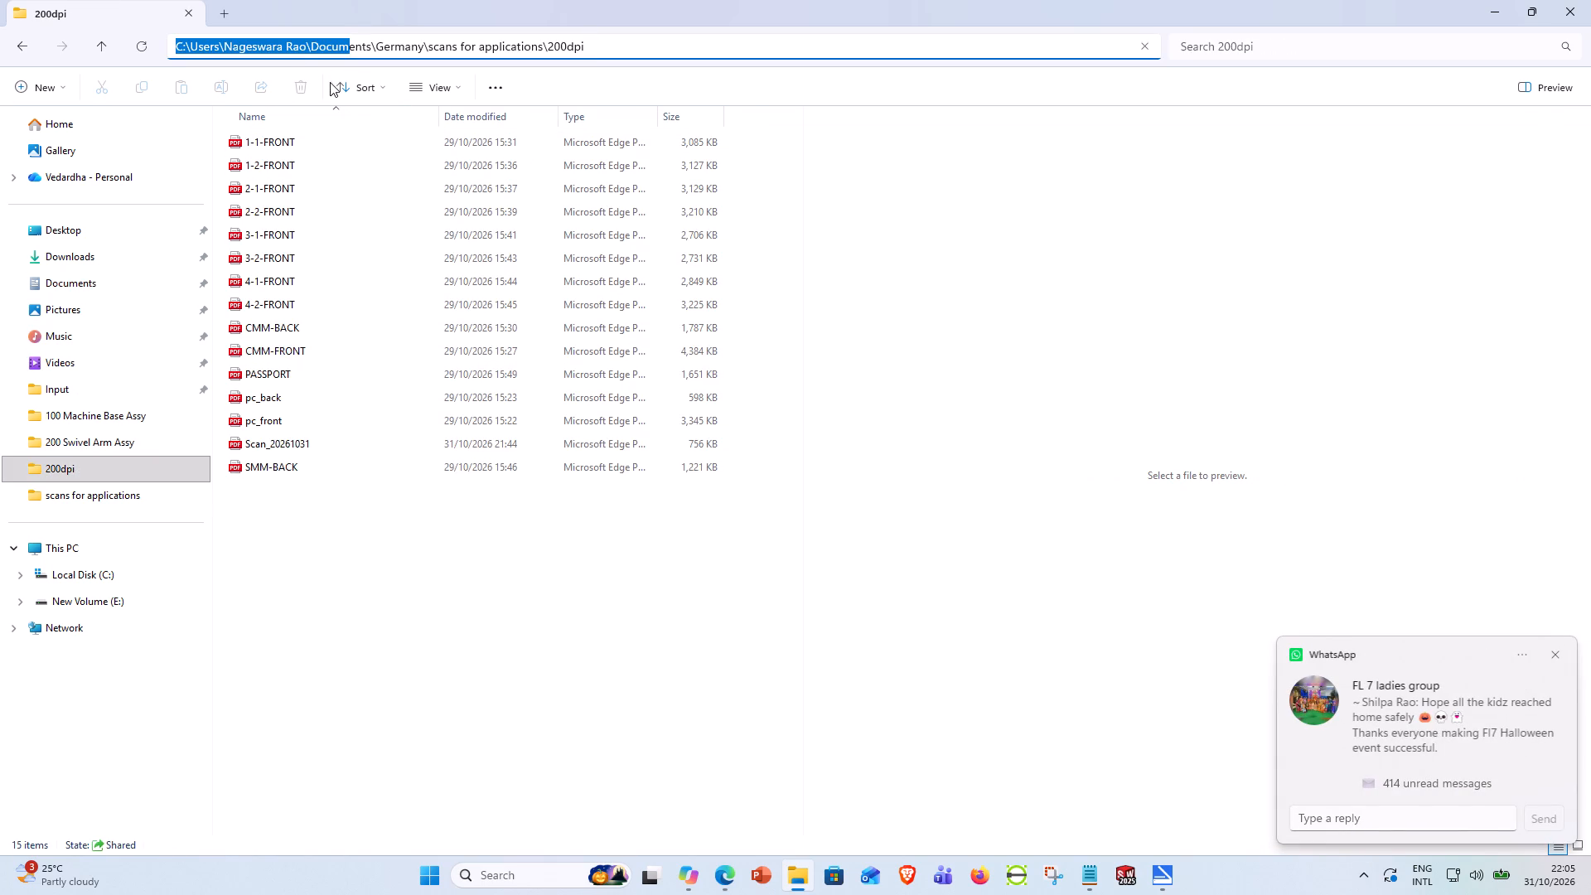
click(108, 48)
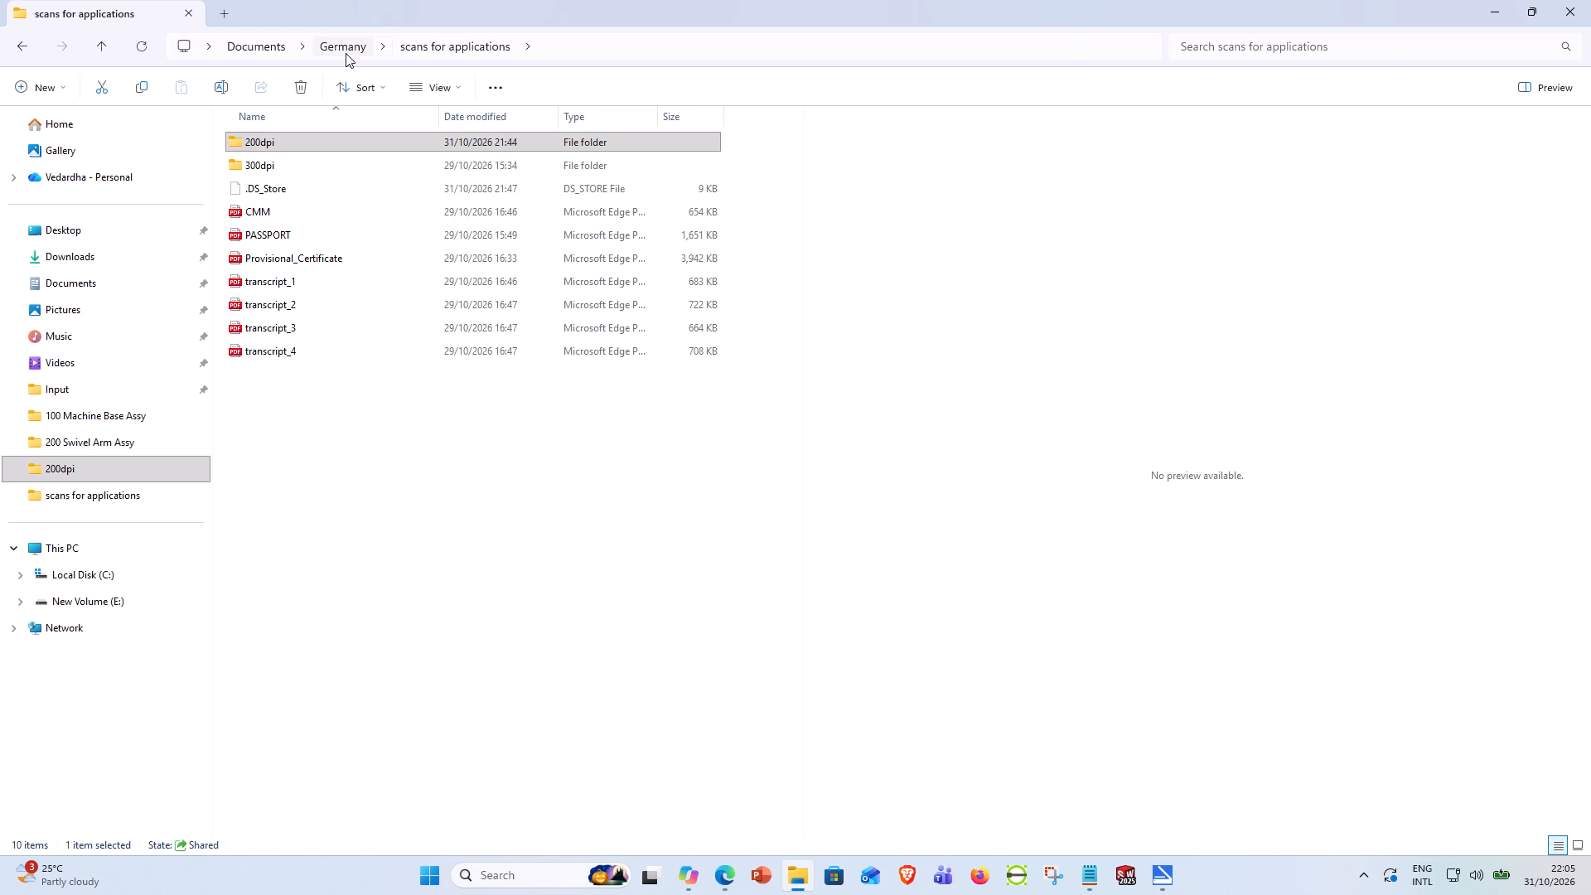
click(346, 53)
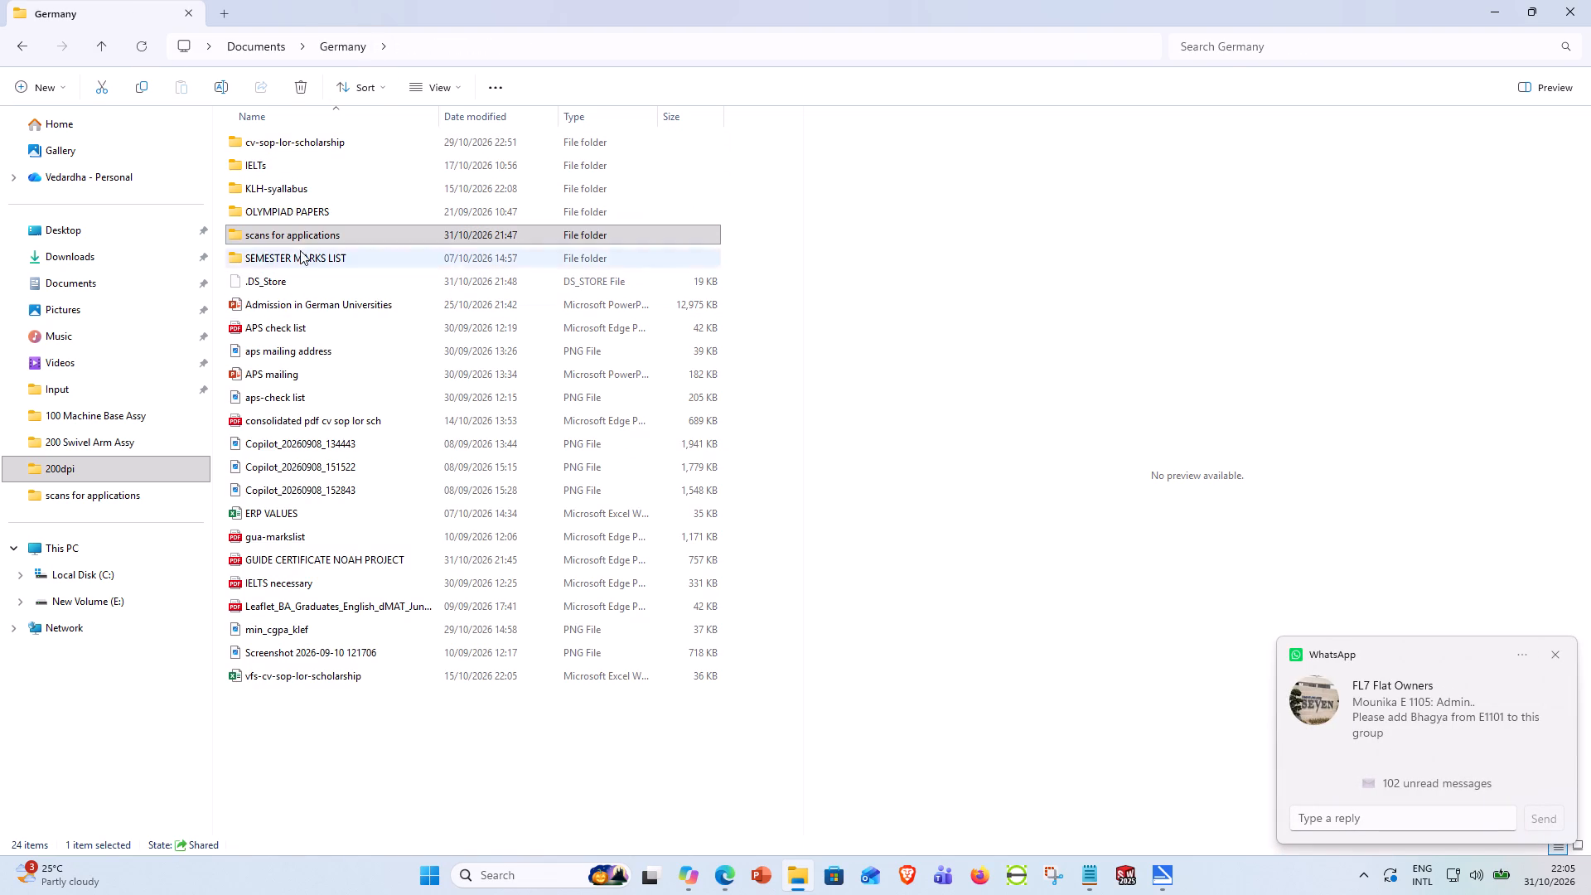
double_click(296, 188)
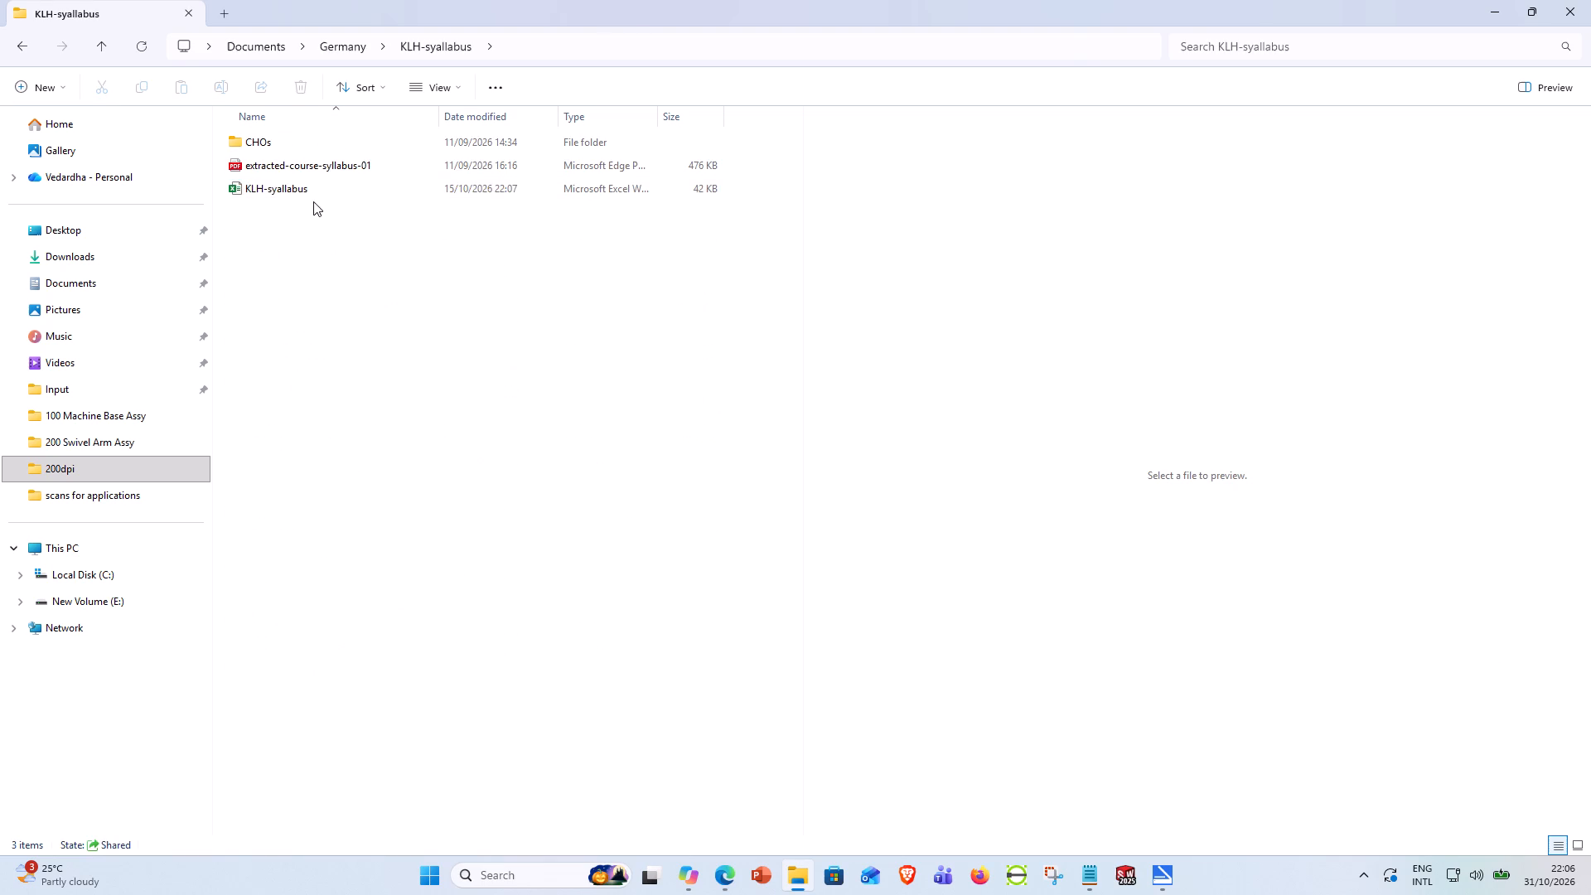
double_click(275, 190)
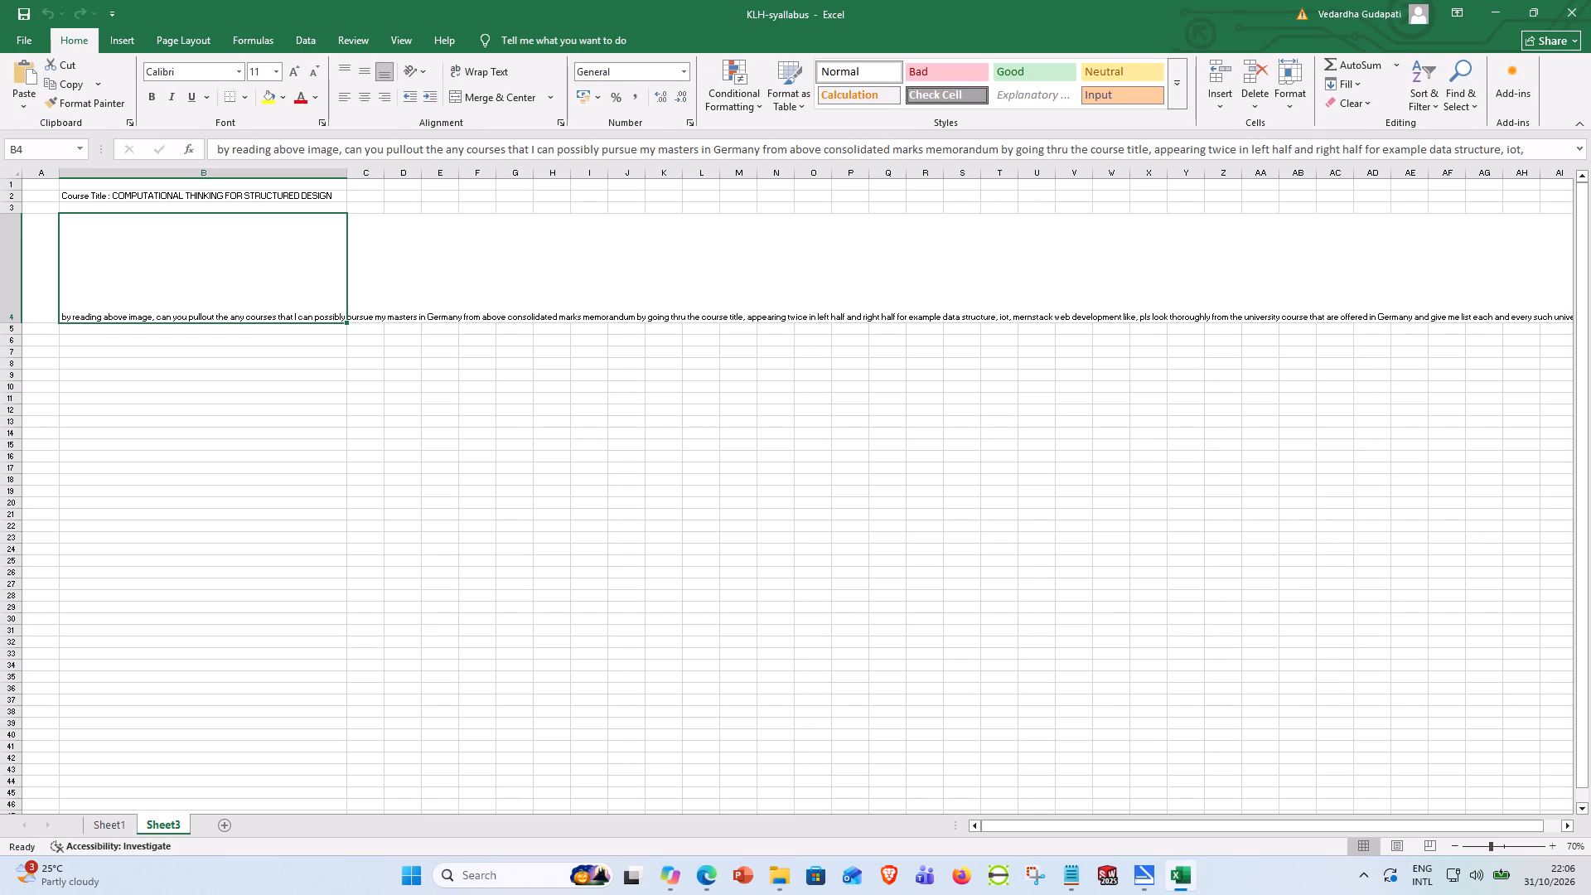
Select the whole of Sheet1 and add filters to its header row.
click(111, 827)
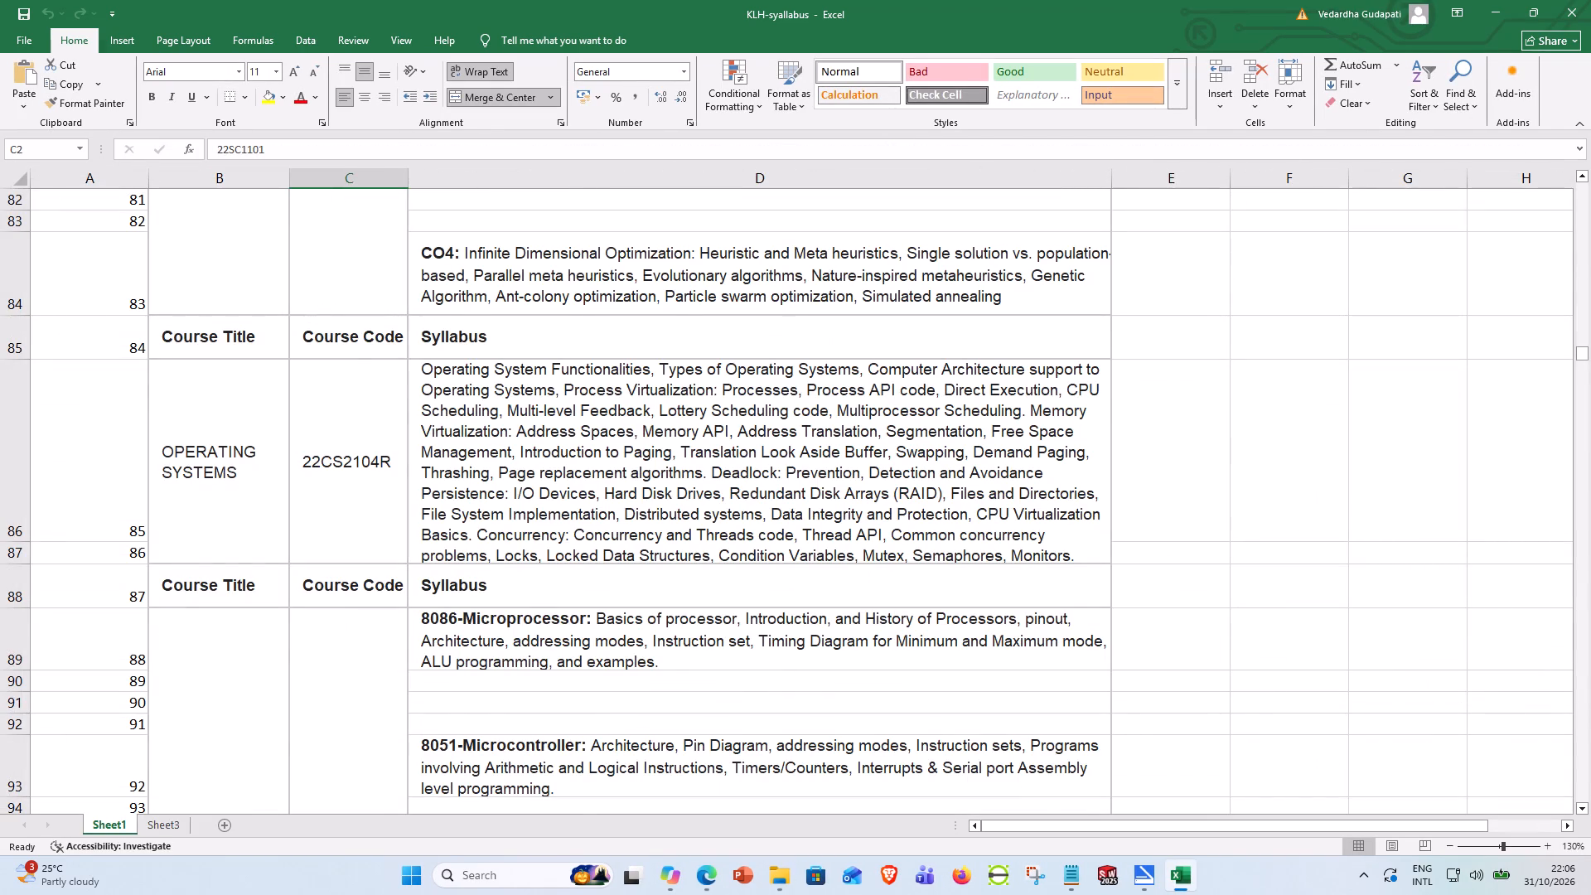
scroll(595, 472, up, 14)
scroll(595, 472, up, 7)
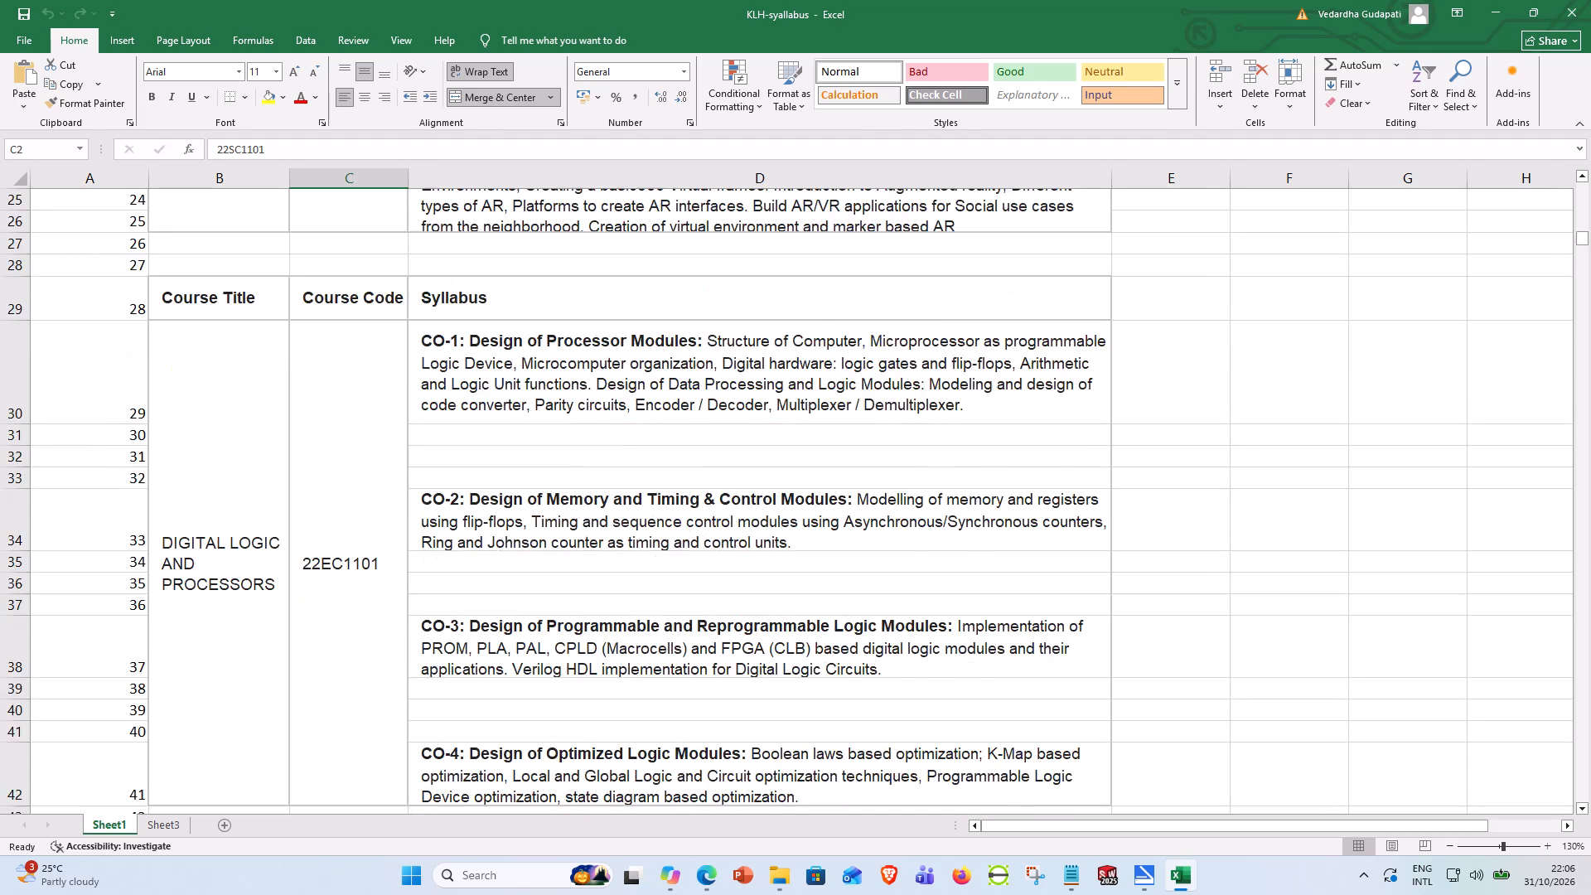
scroll(595, 472, up, 3)
scroll(595, 472, down, 1)
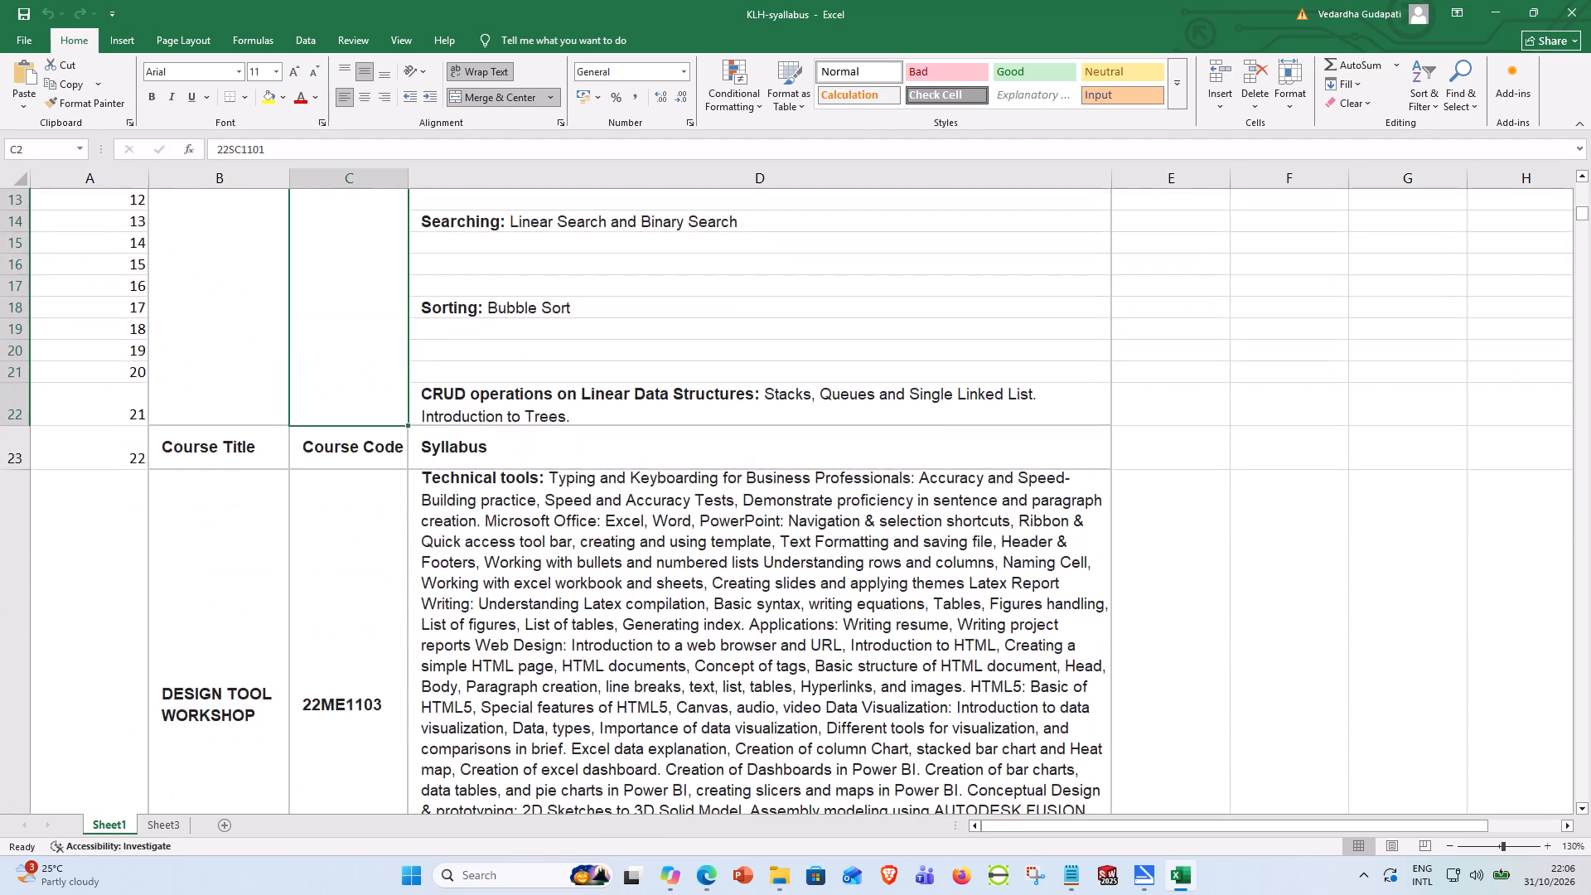
scroll(595, 472, up, 11)
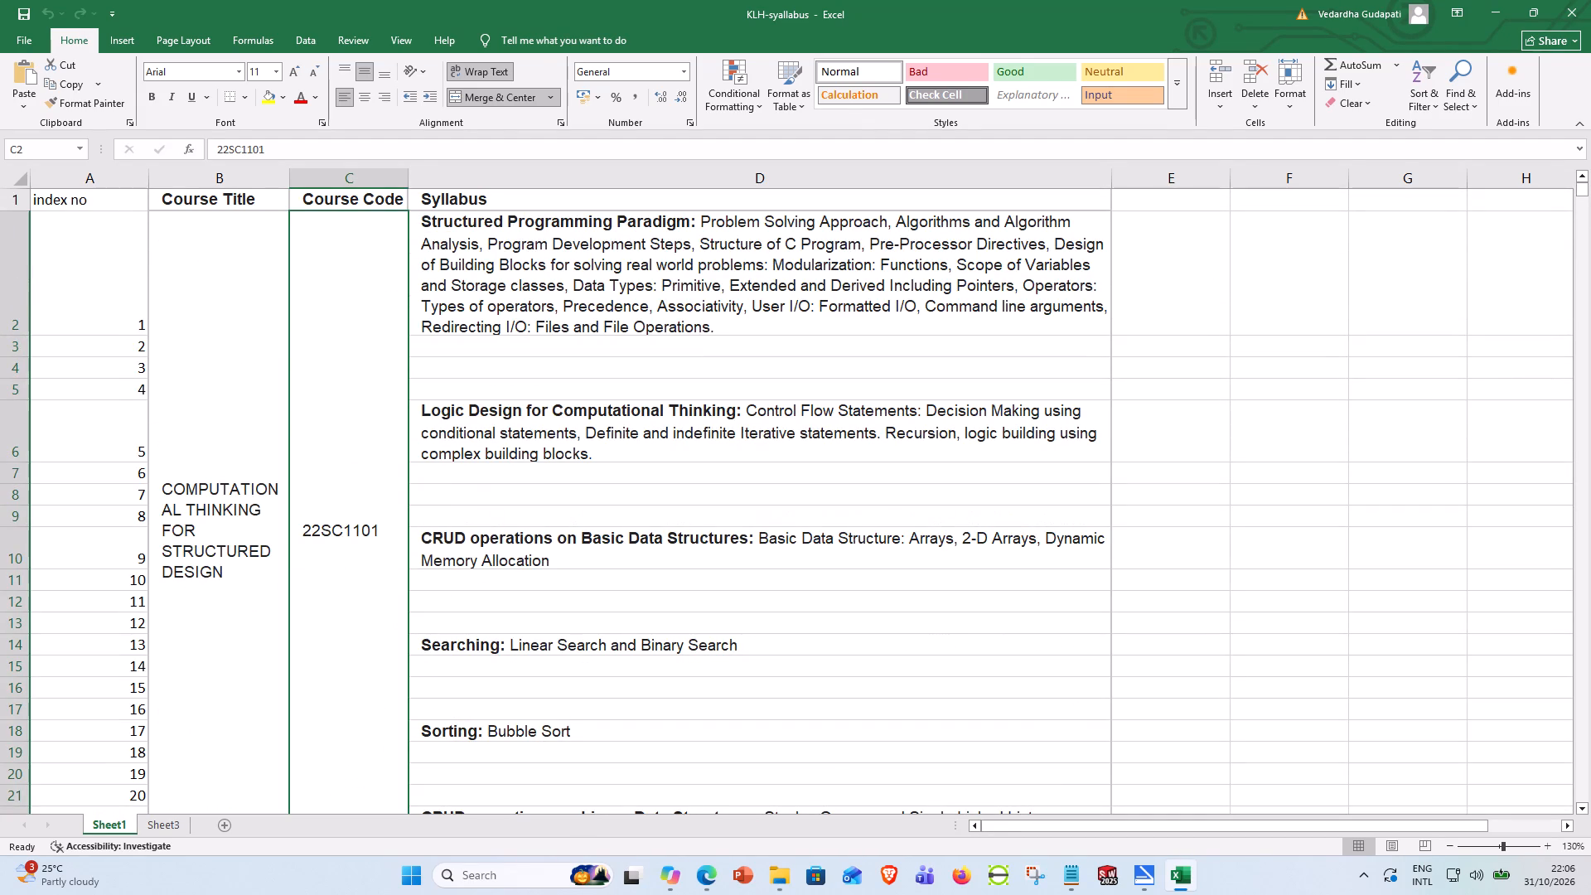
click(20, 179)
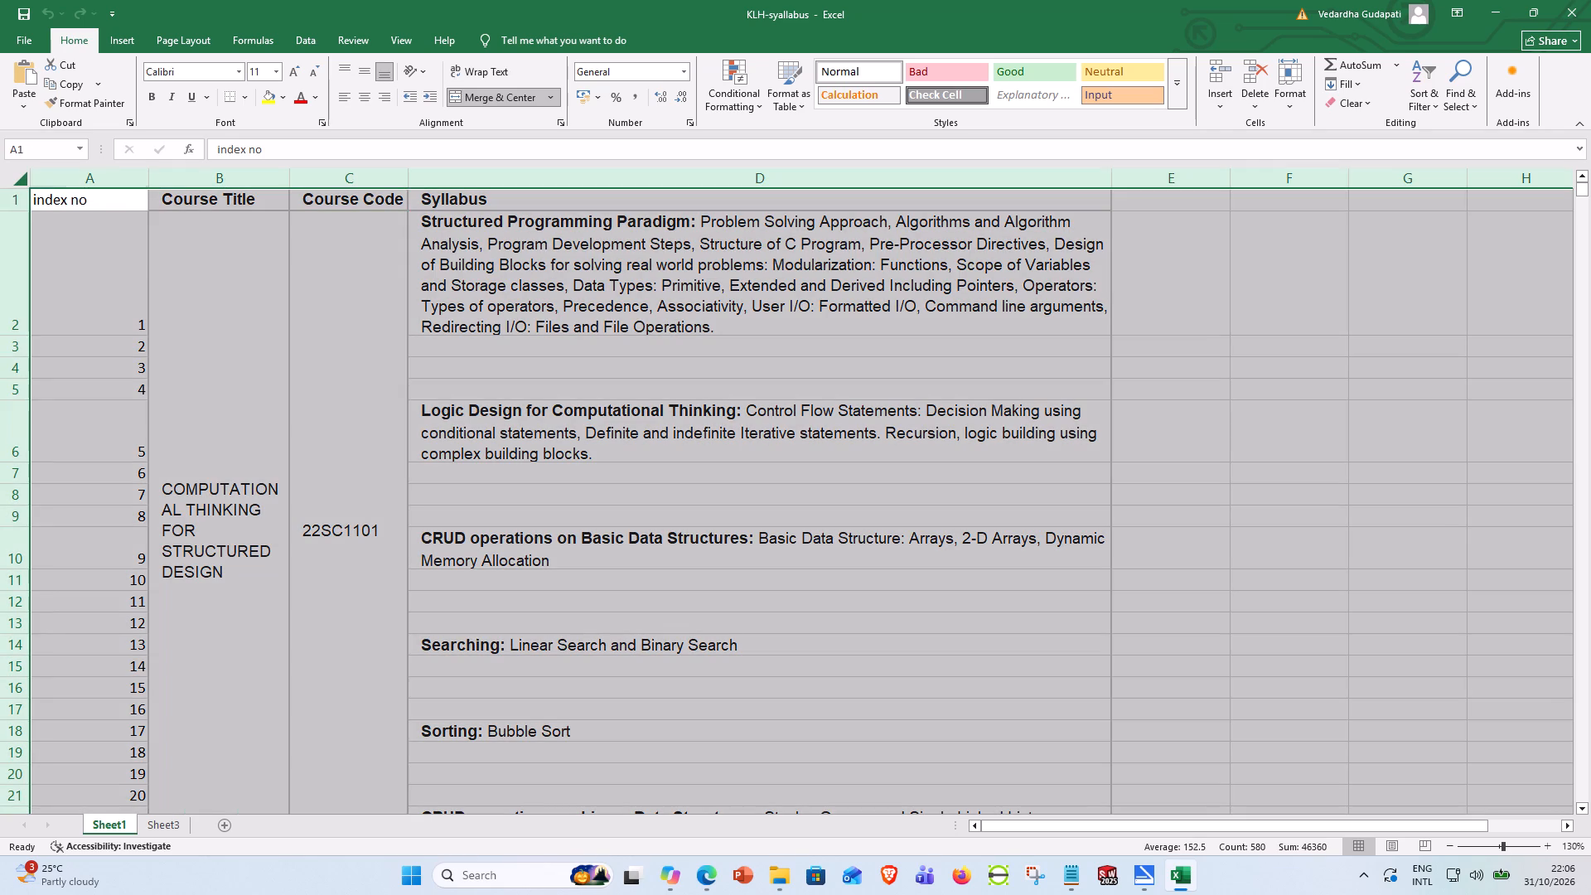
click(1425, 104)
click(1436, 185)
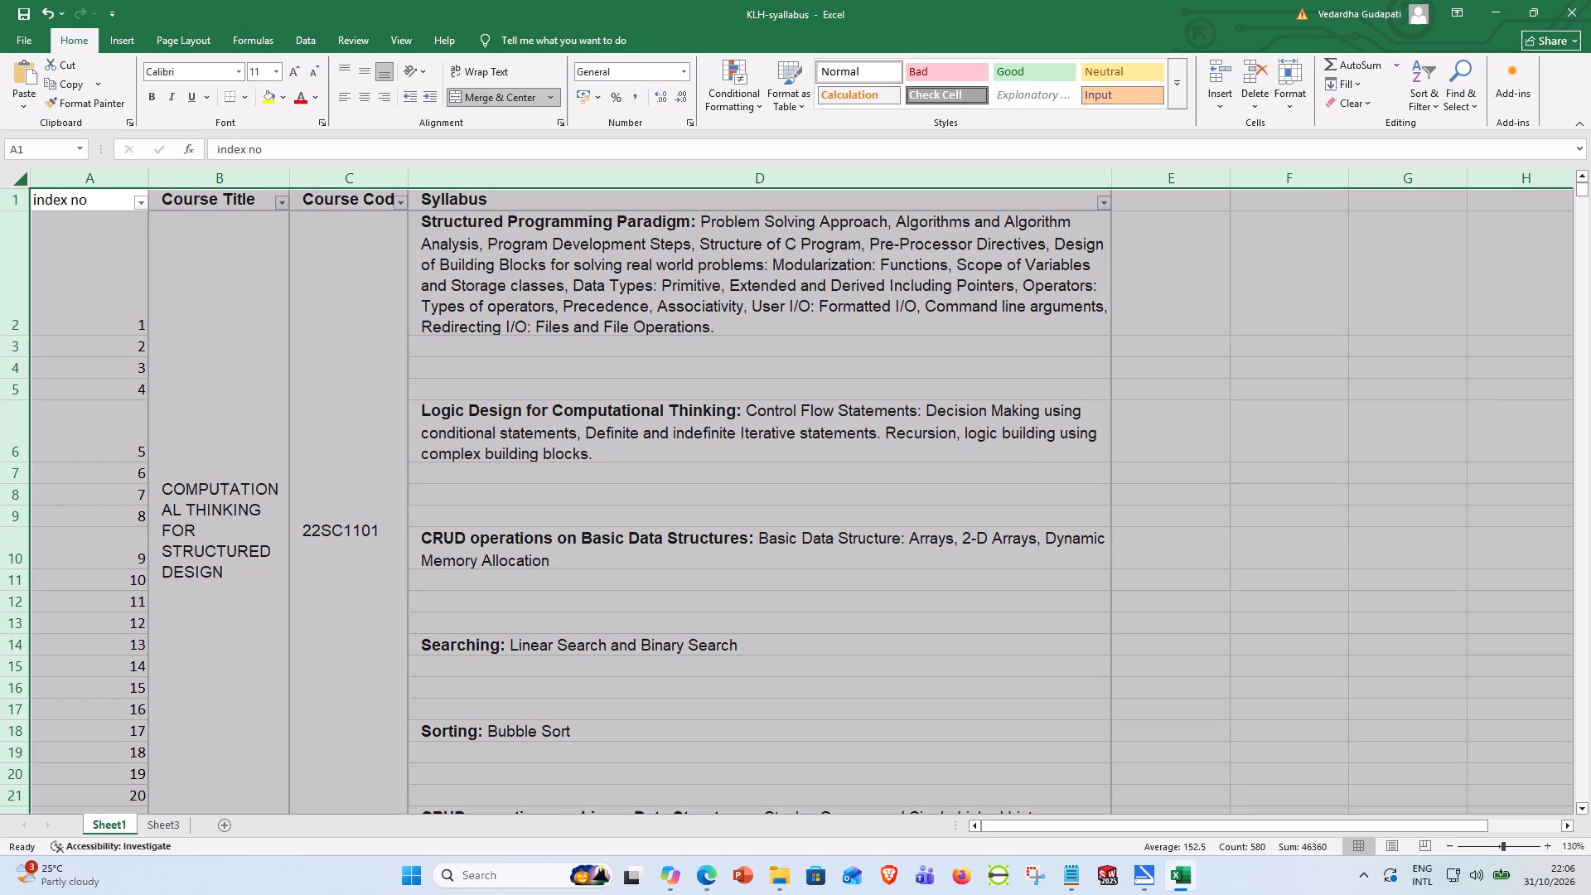
Filter the Syllabus column to show only (Blanks).
click(1104, 204)
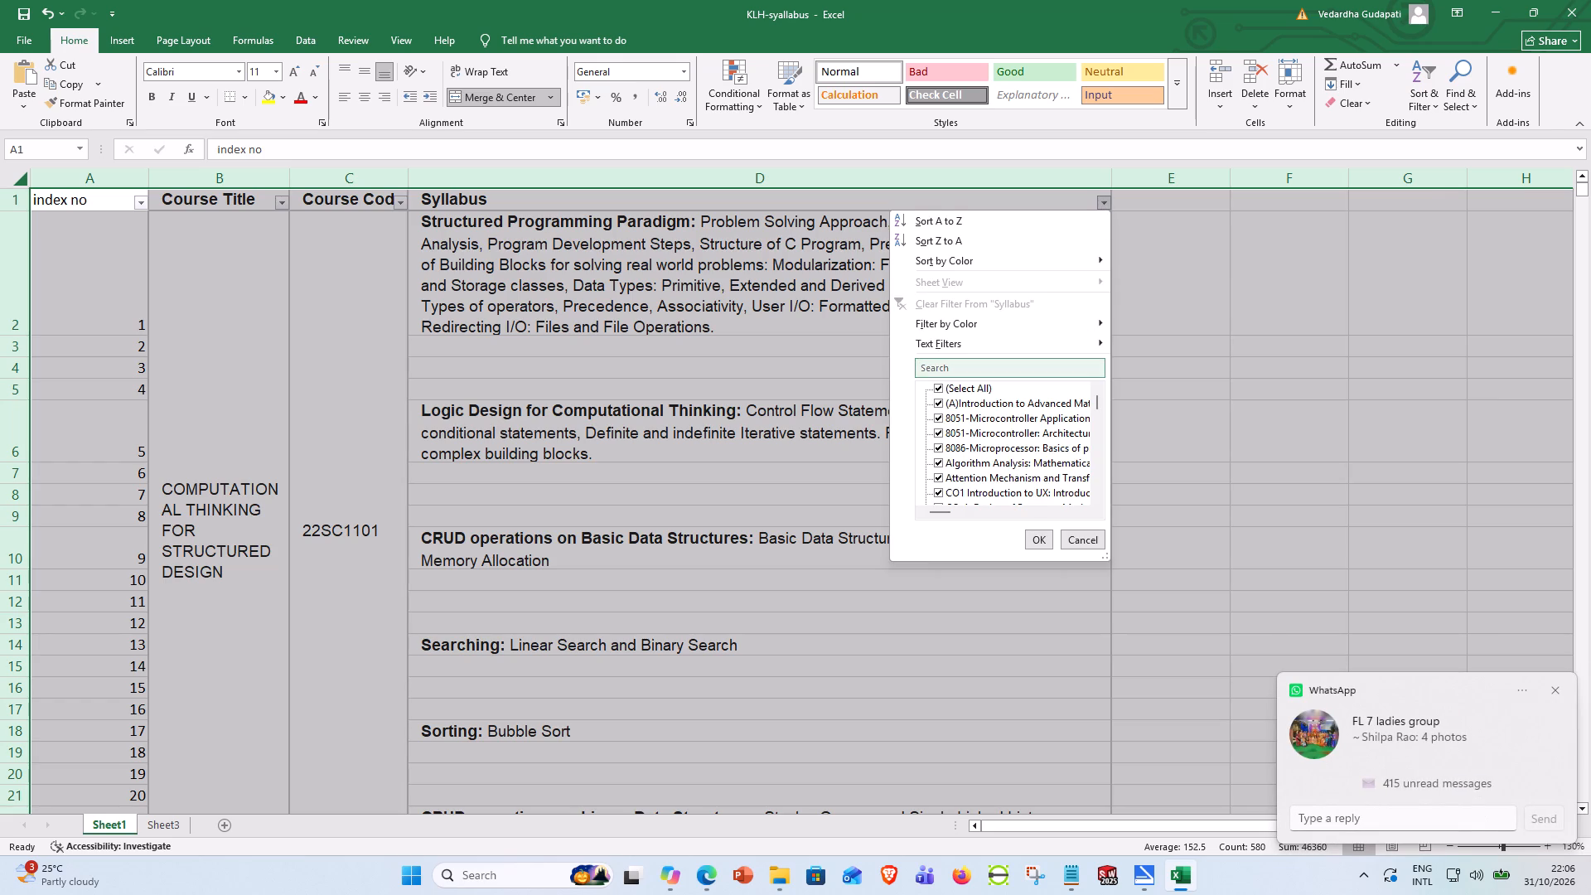
scroll(1060, 407, down, 12)
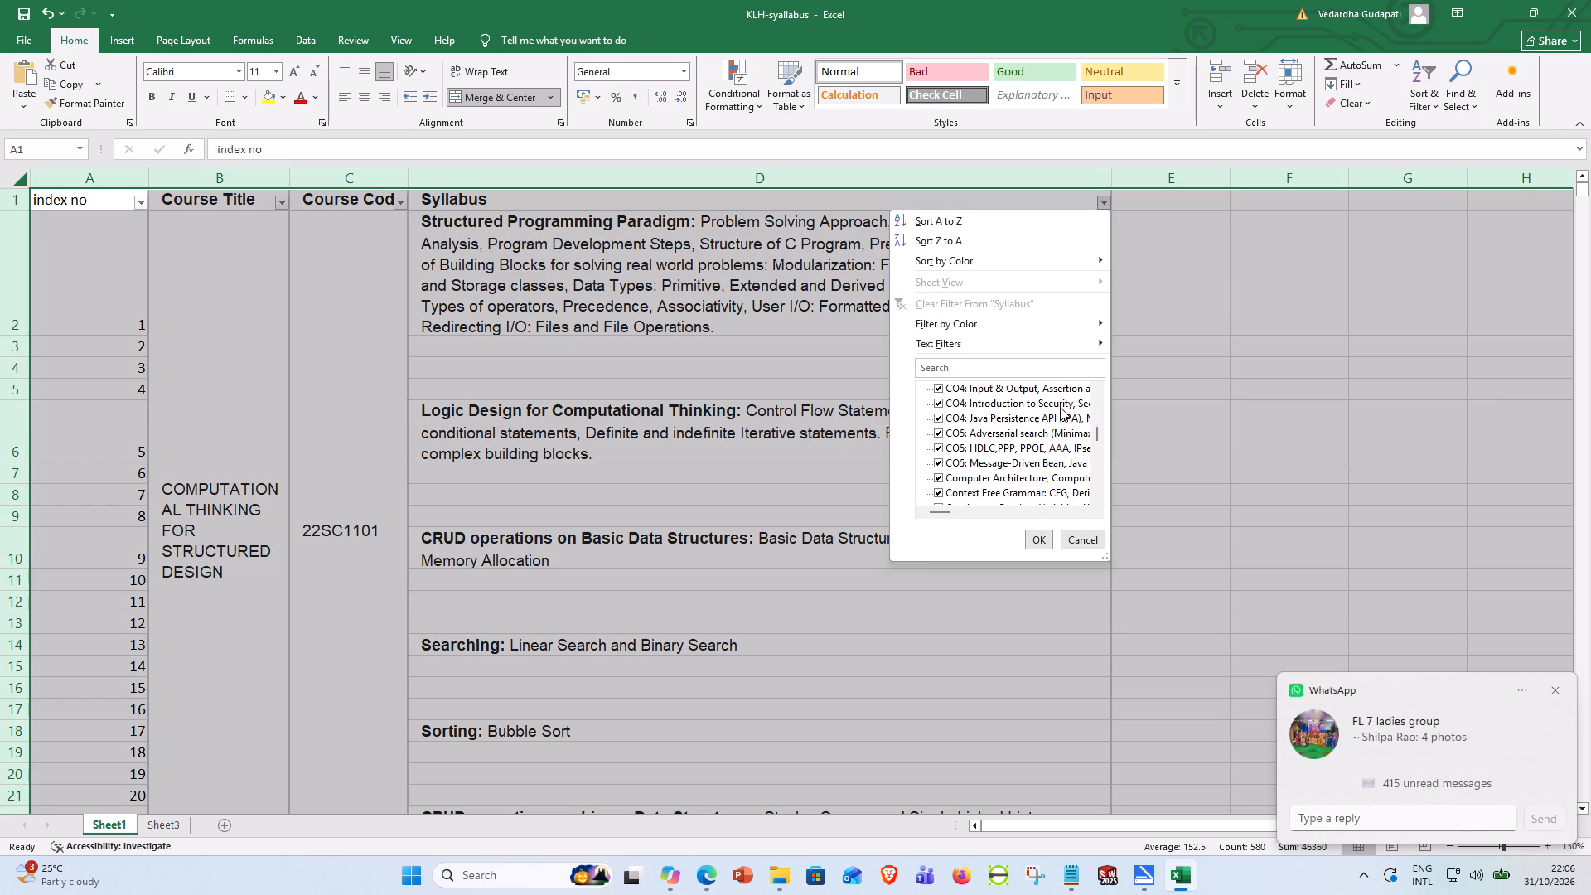
scroll(1060, 407, down, 10)
scroll(1060, 407, up, 17)
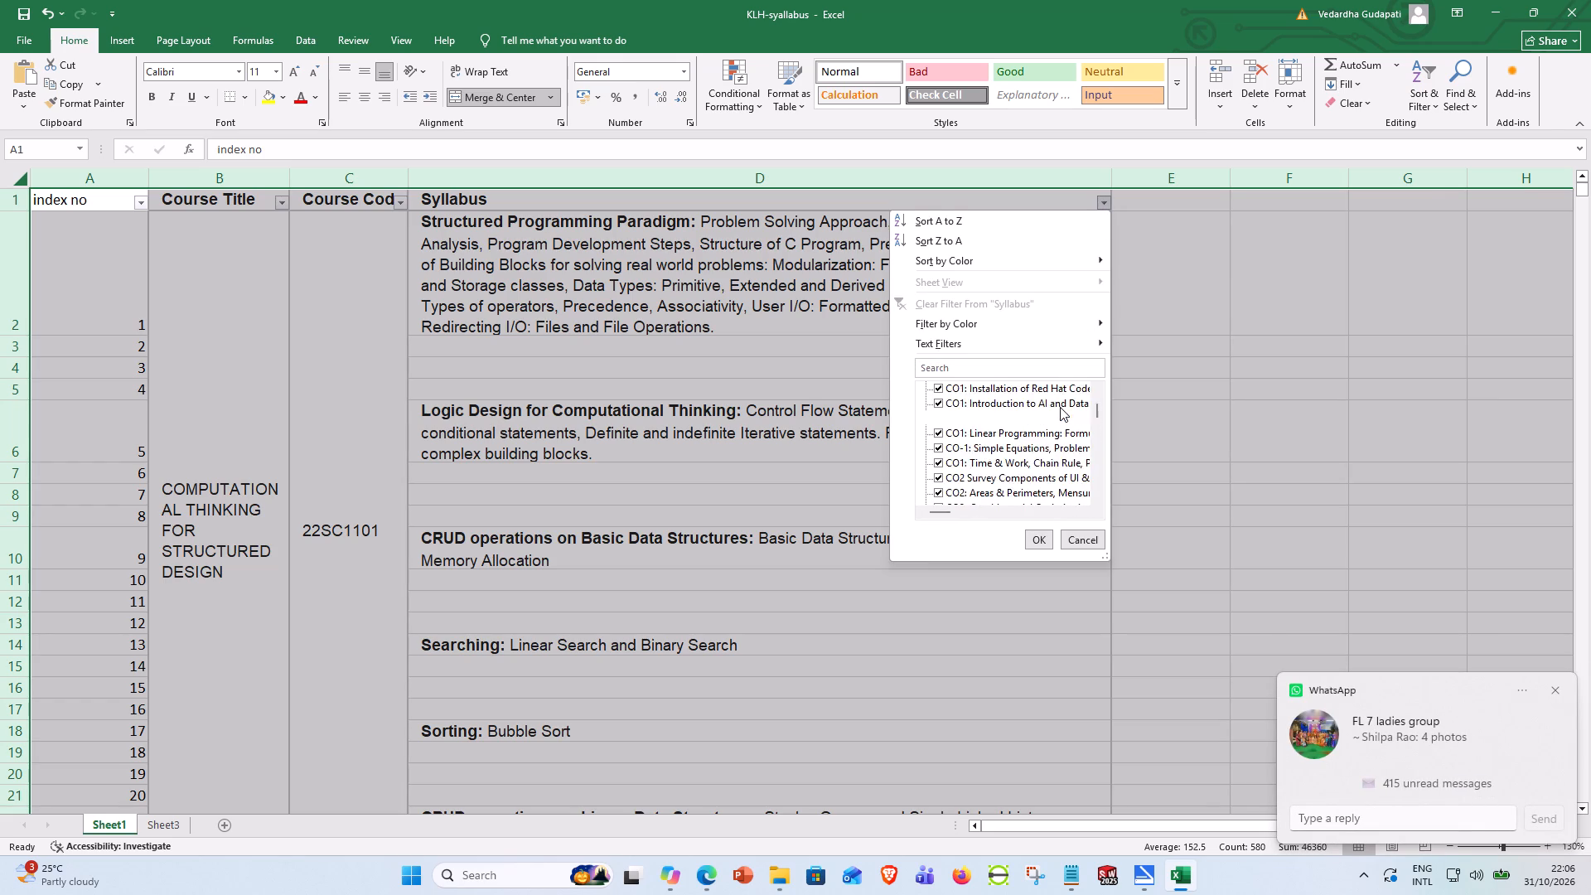
scroll(1060, 407, up, 13)
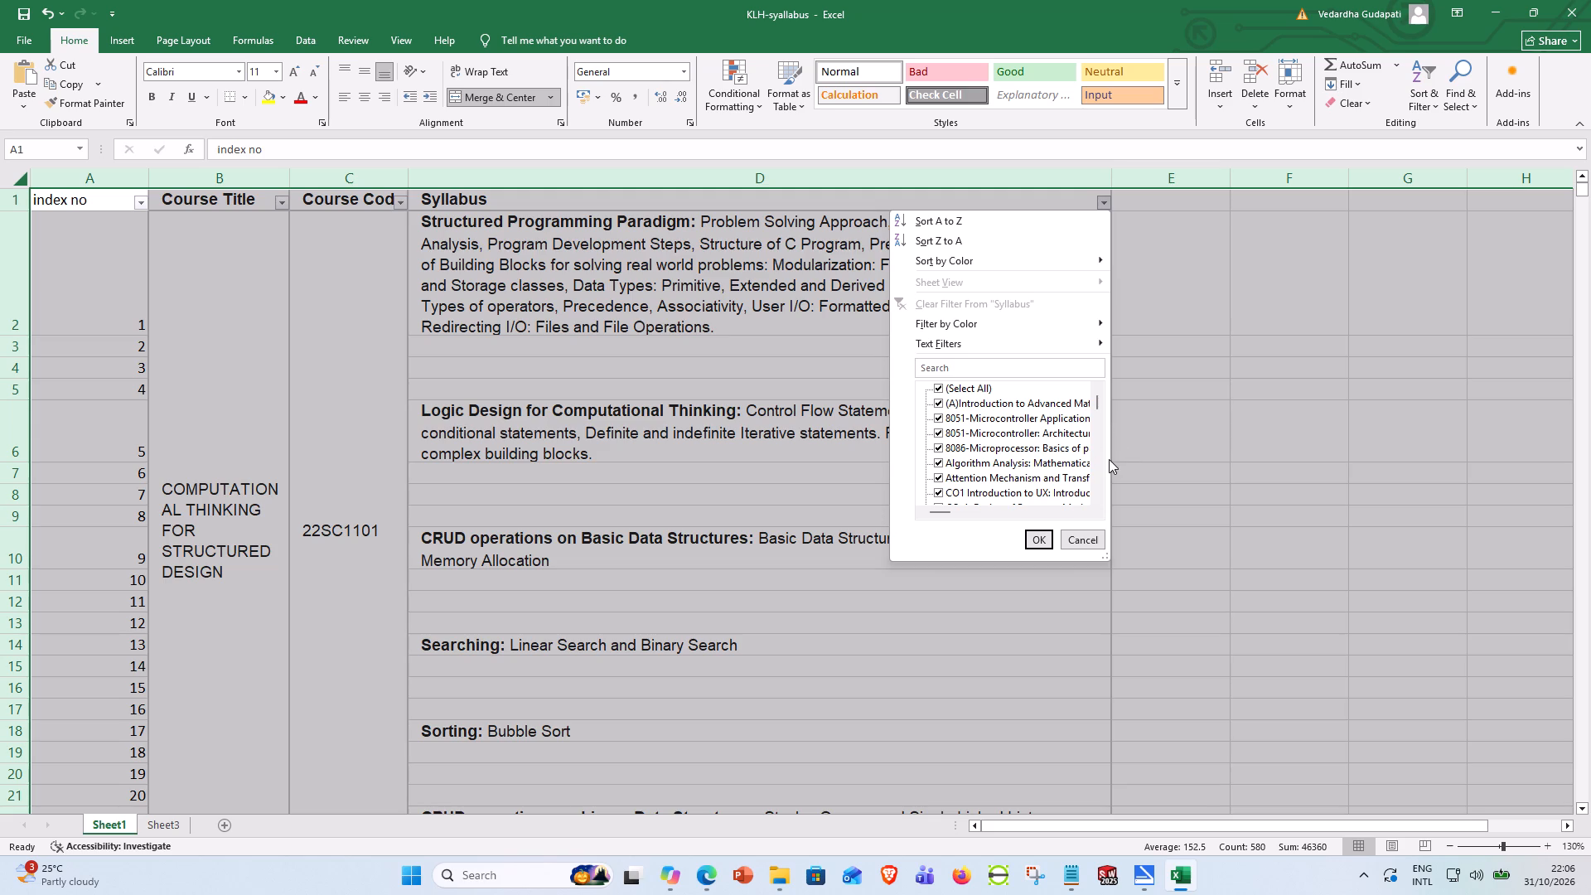
click(940, 385)
click(1092, 390)
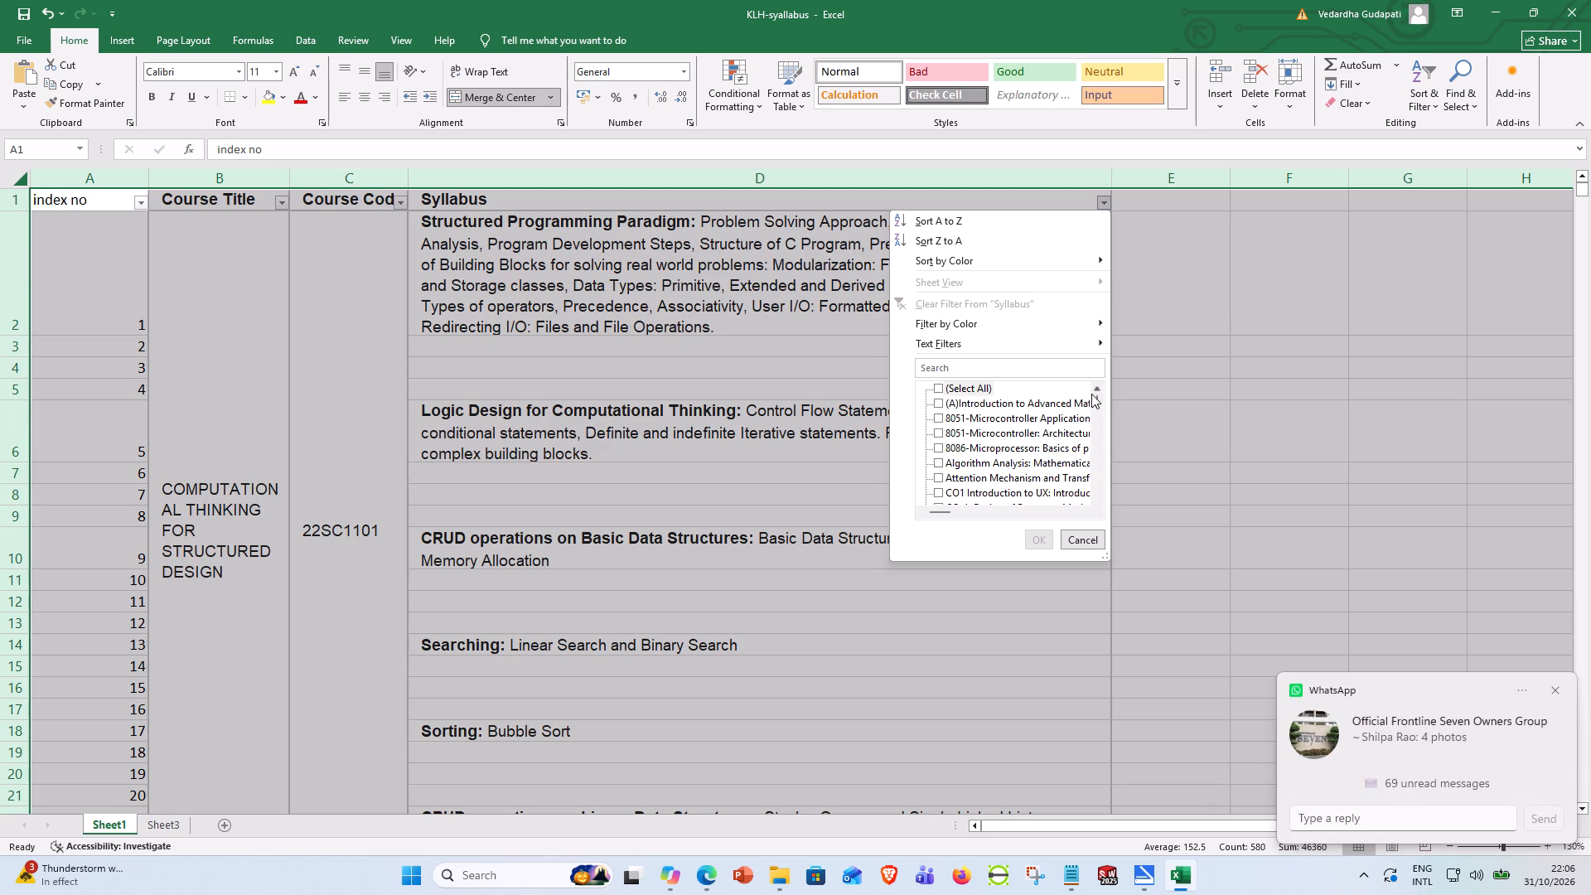
drag(1096, 404, 1100, 495)
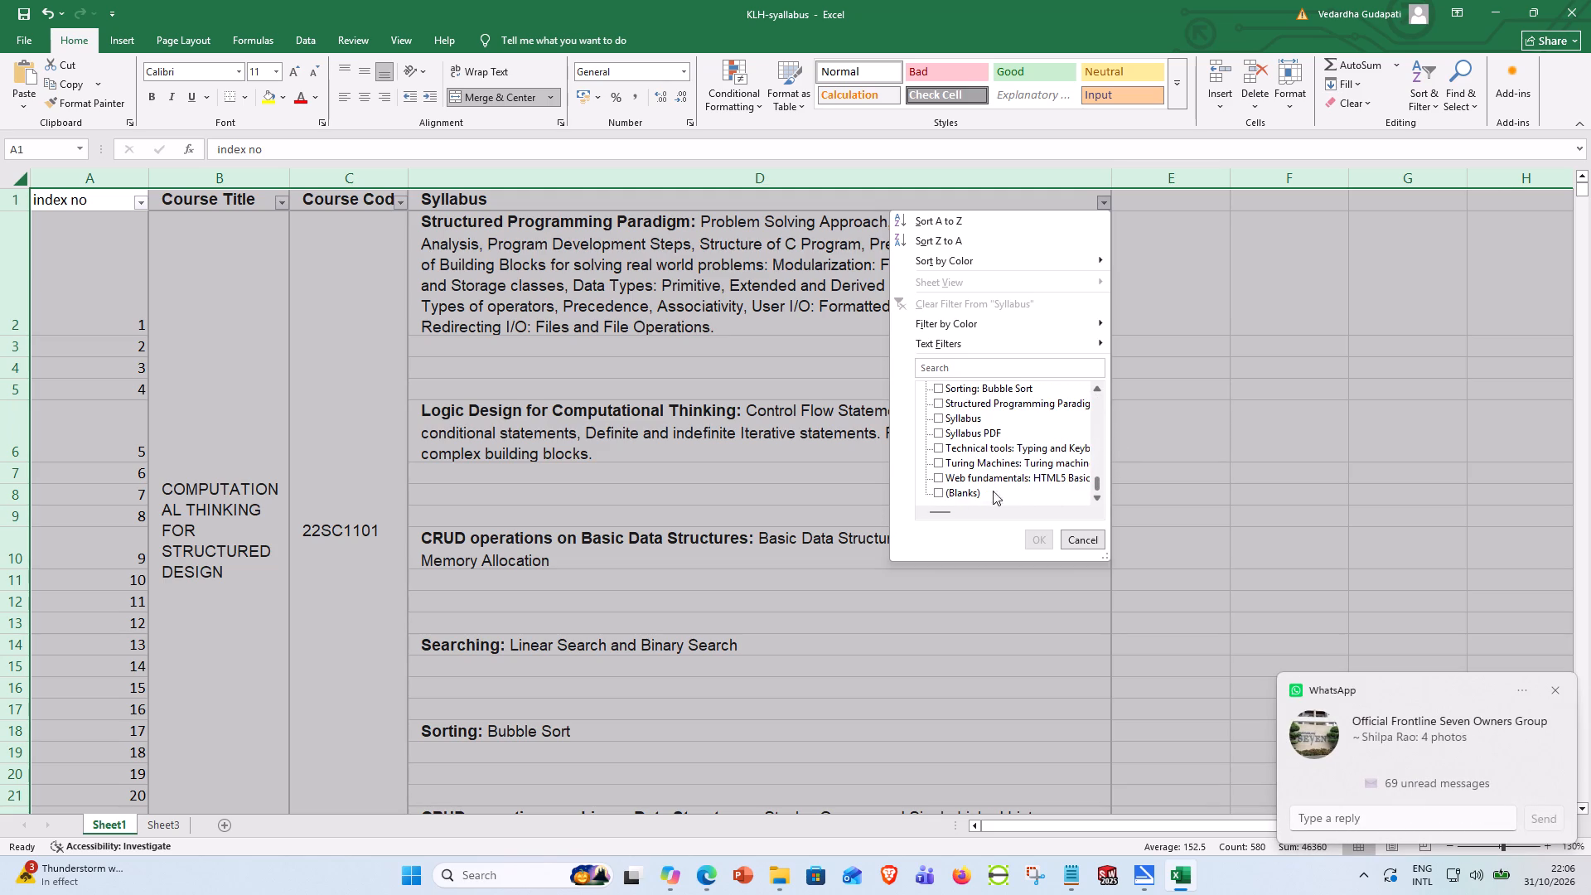
click(940, 491)
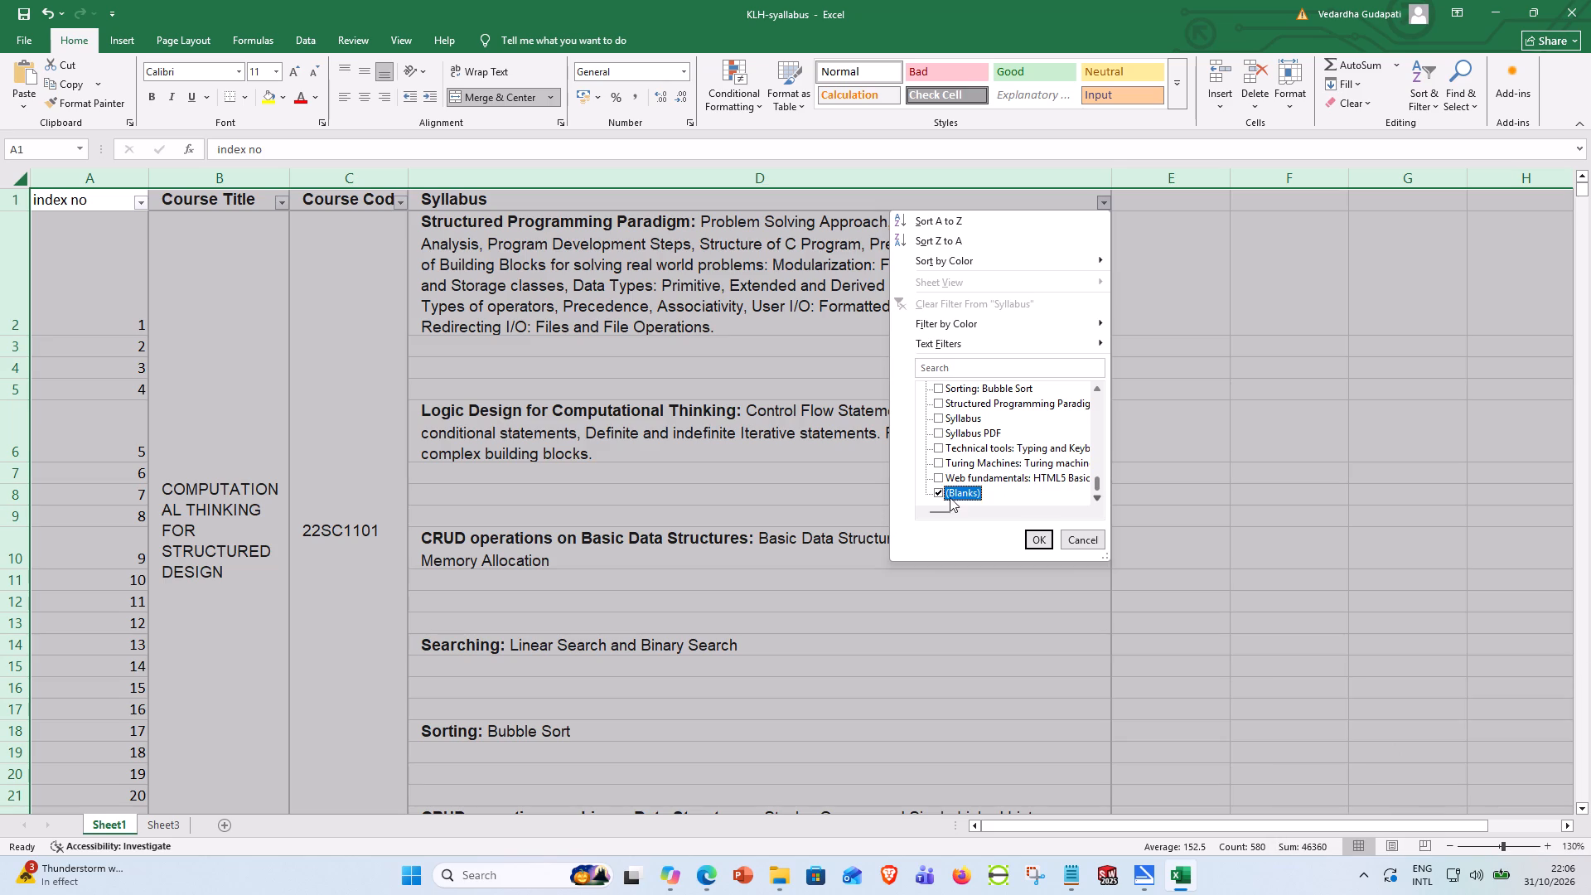
click(1042, 543)
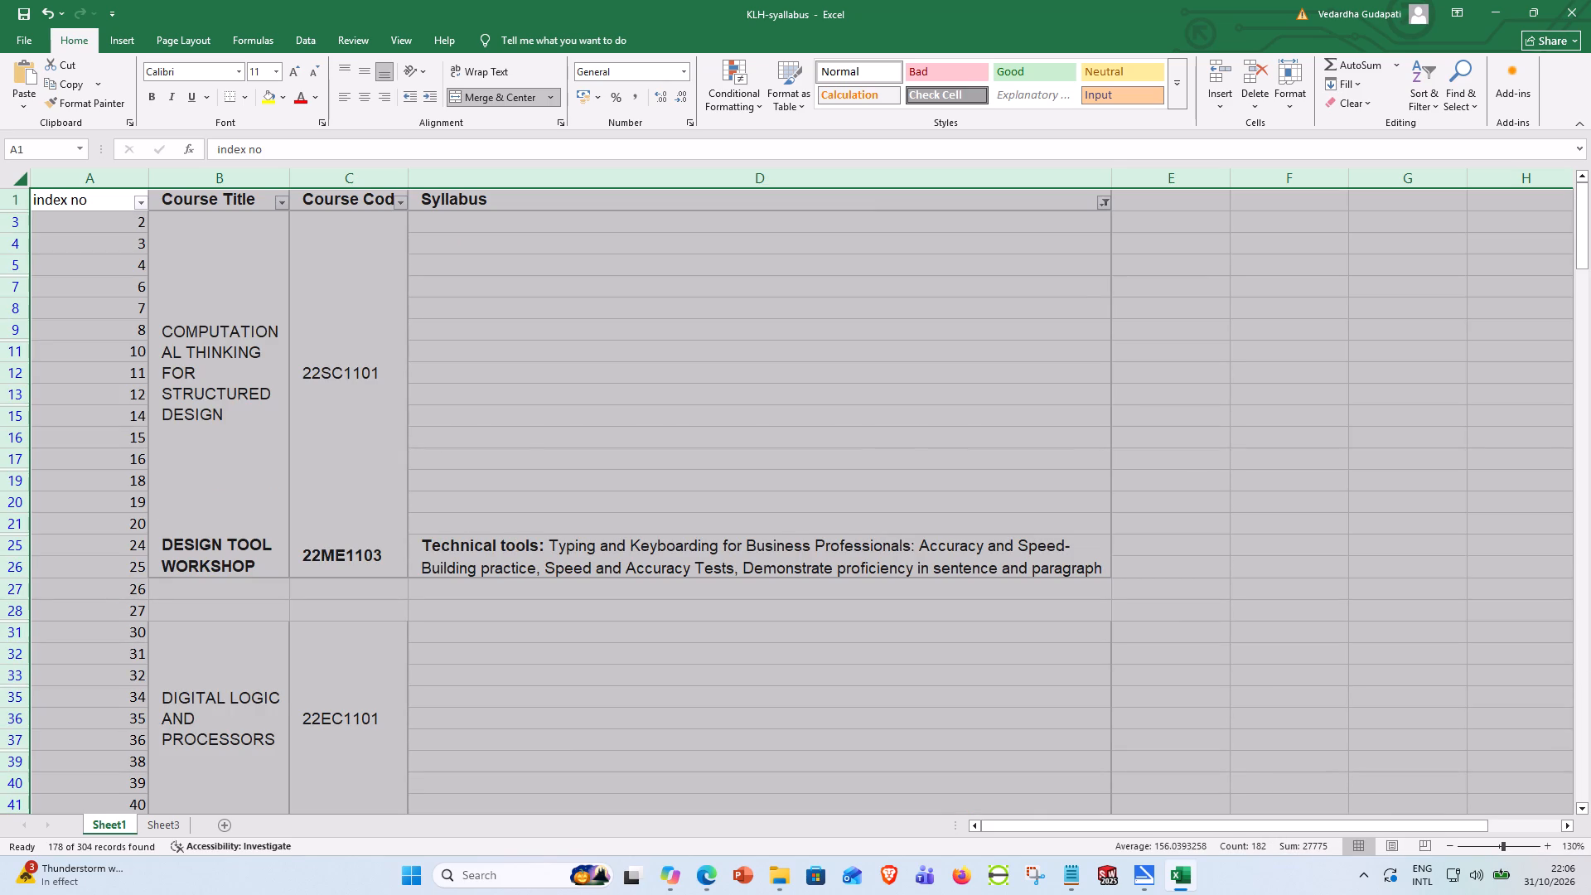
Autofit the row heights of the entire filtered Sheet1.
scroll(826, 442, up, 3)
scroll(826, 442, down, 3)
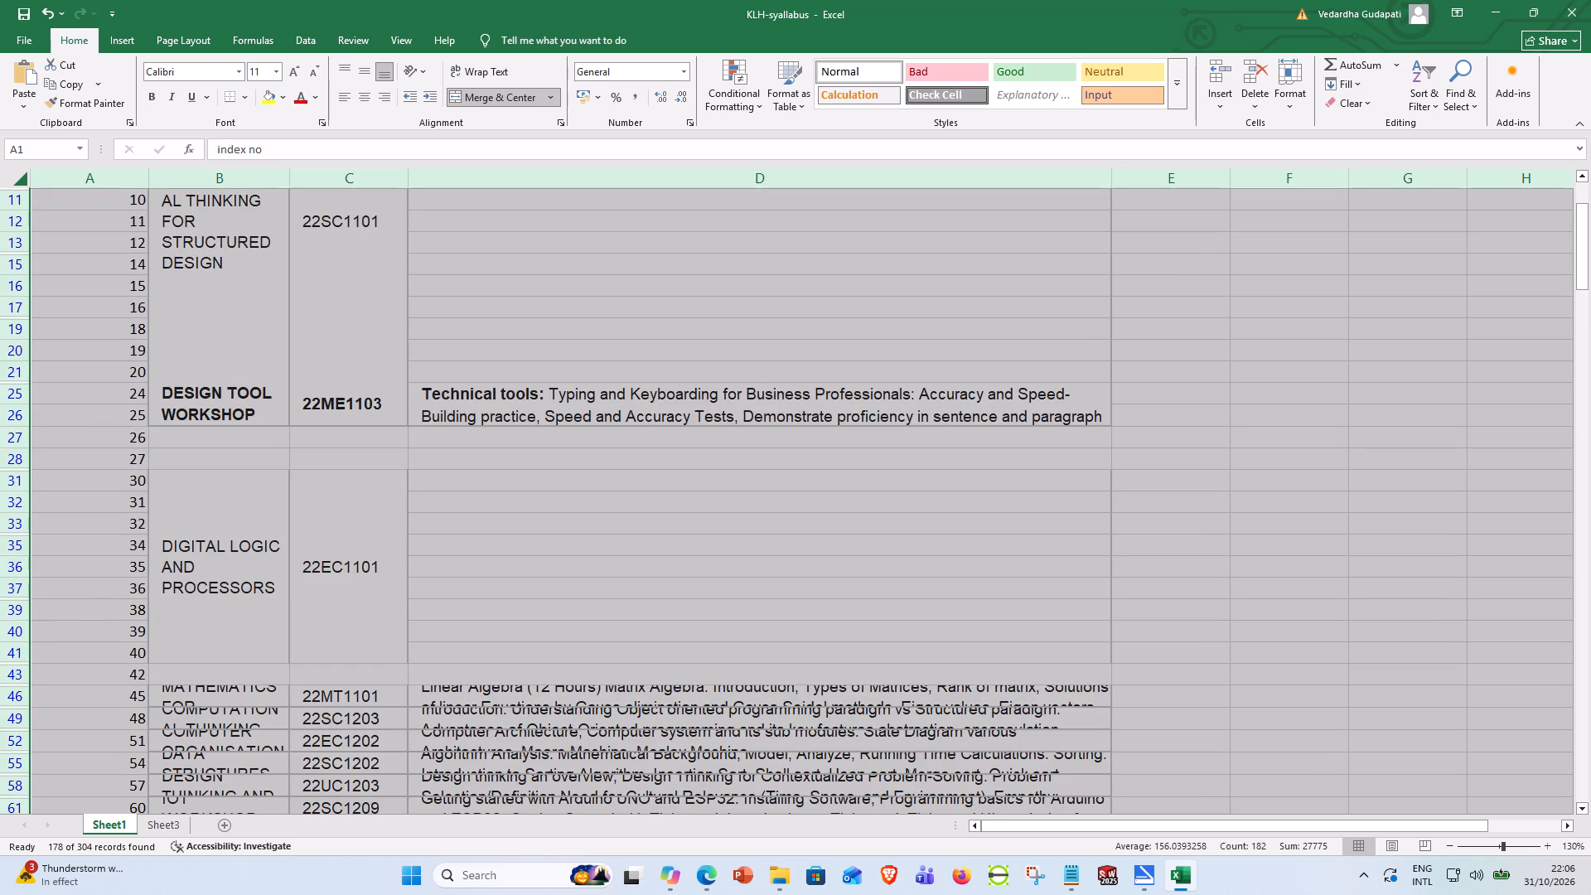
scroll(826, 442, down, 3)
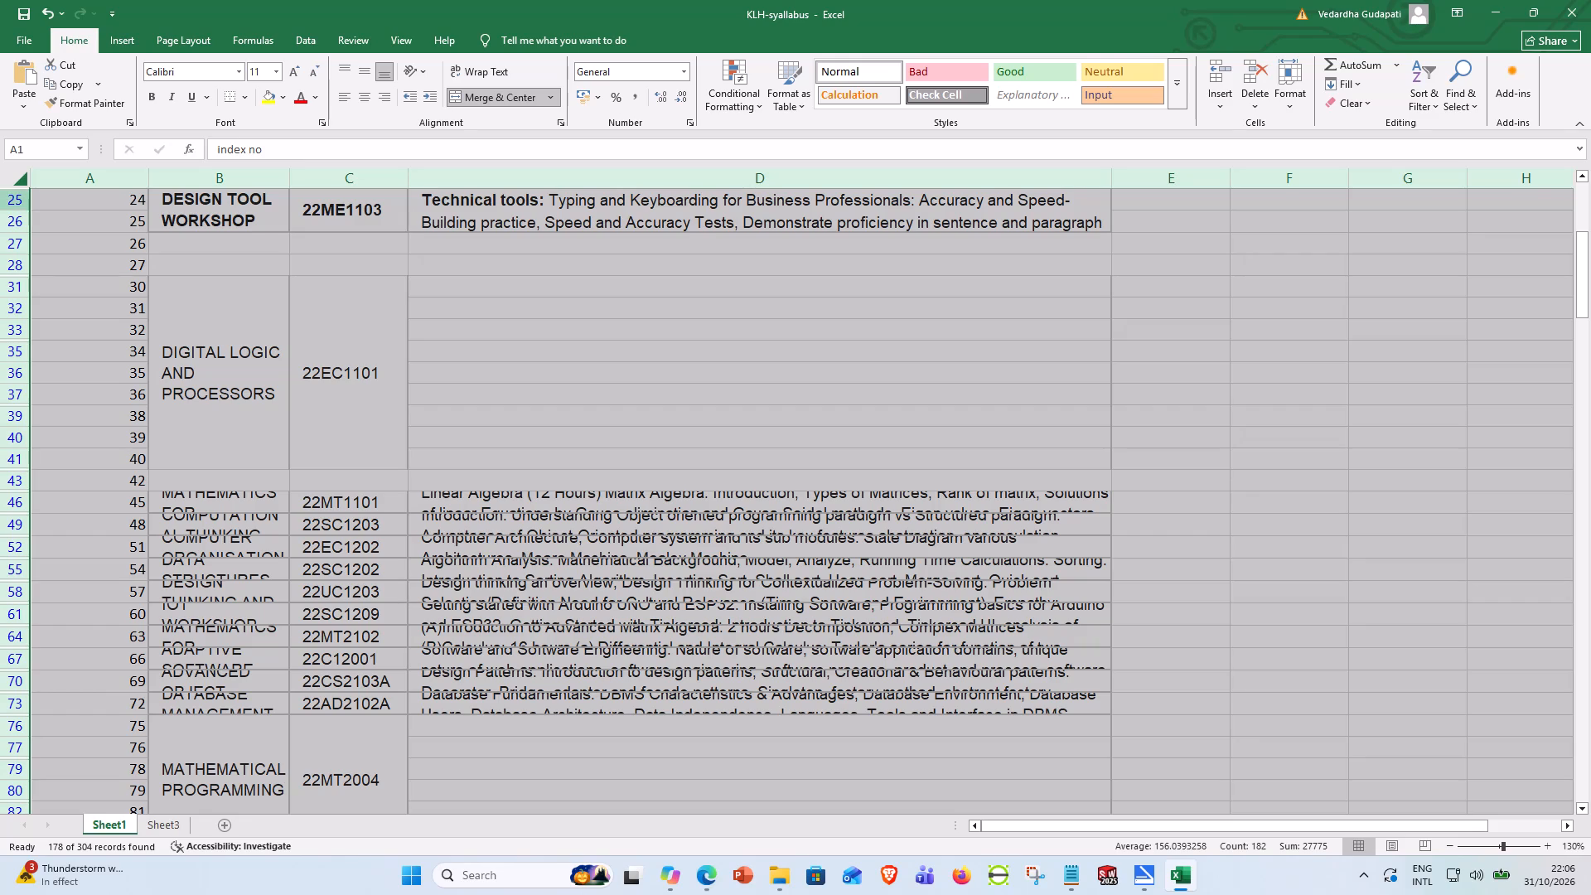
click(19, 181)
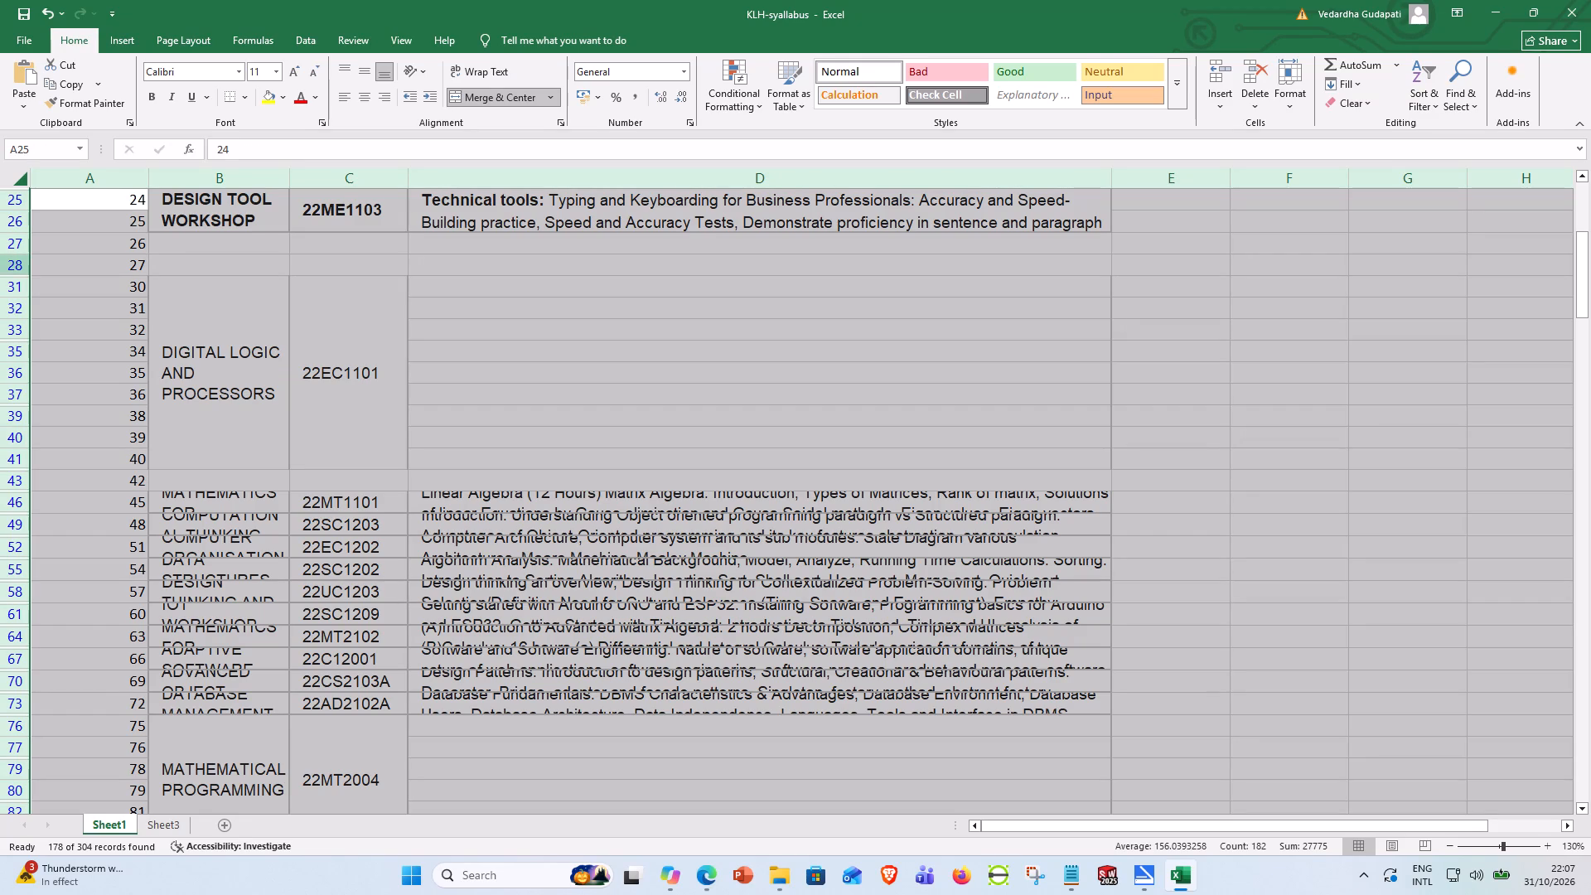
double_click(21, 295)
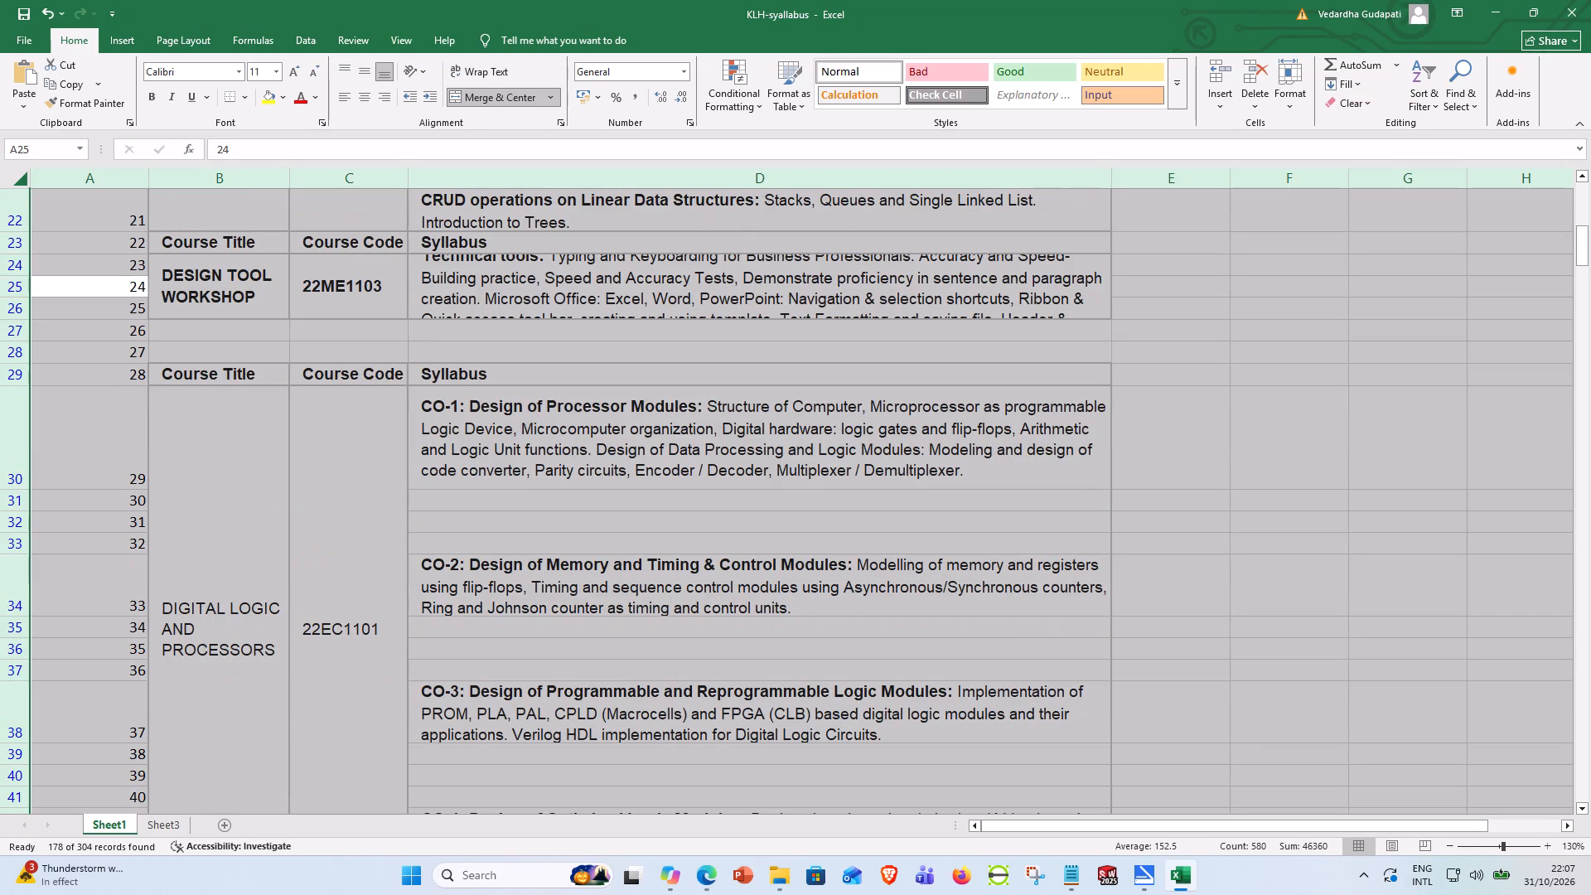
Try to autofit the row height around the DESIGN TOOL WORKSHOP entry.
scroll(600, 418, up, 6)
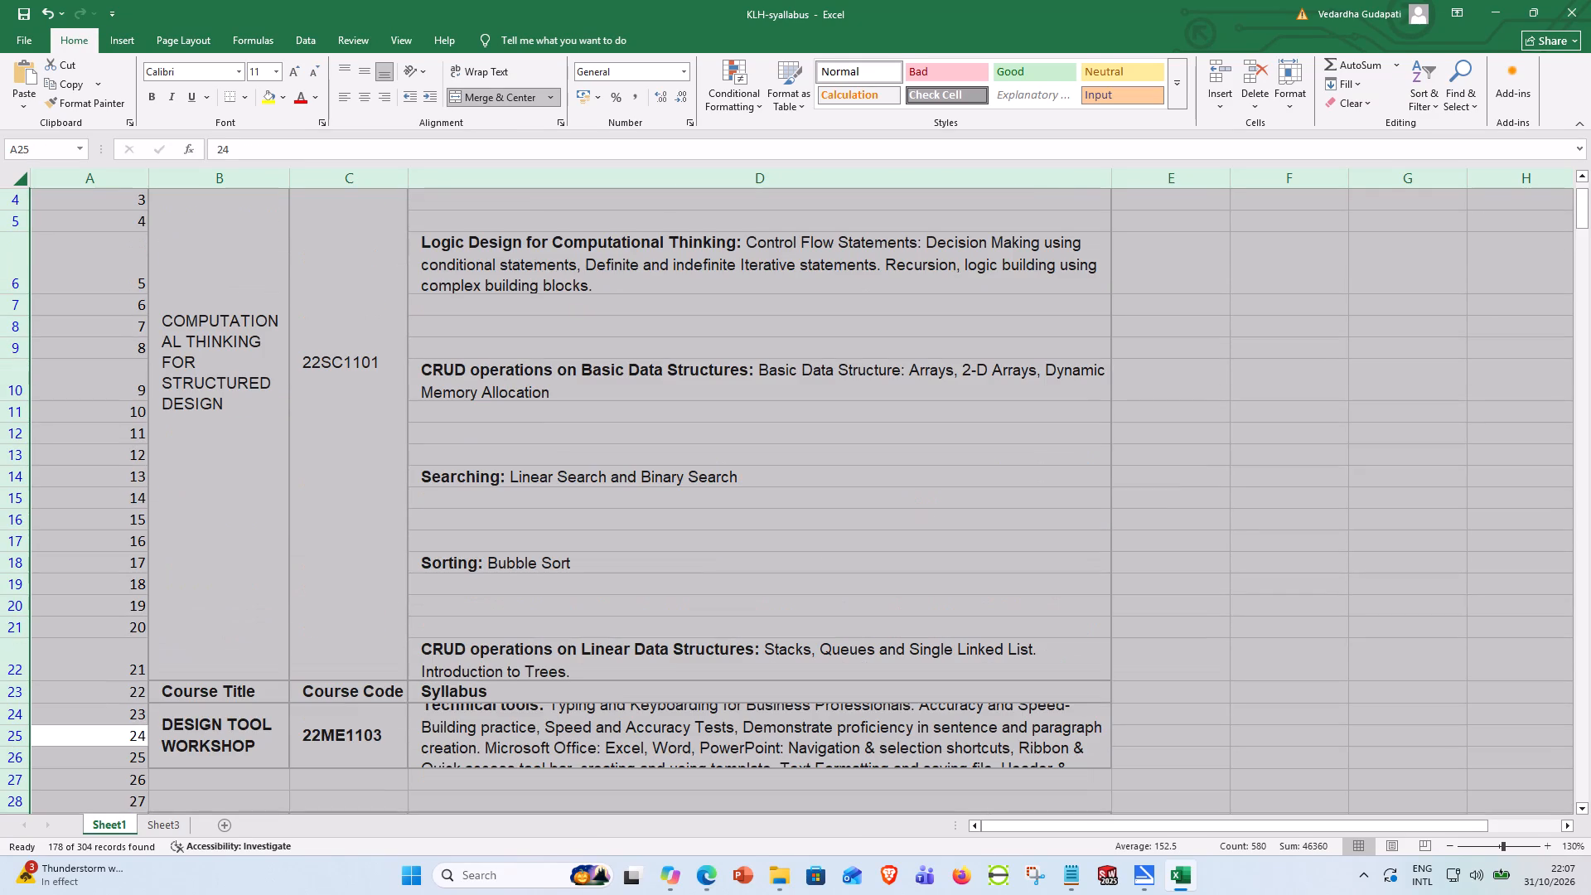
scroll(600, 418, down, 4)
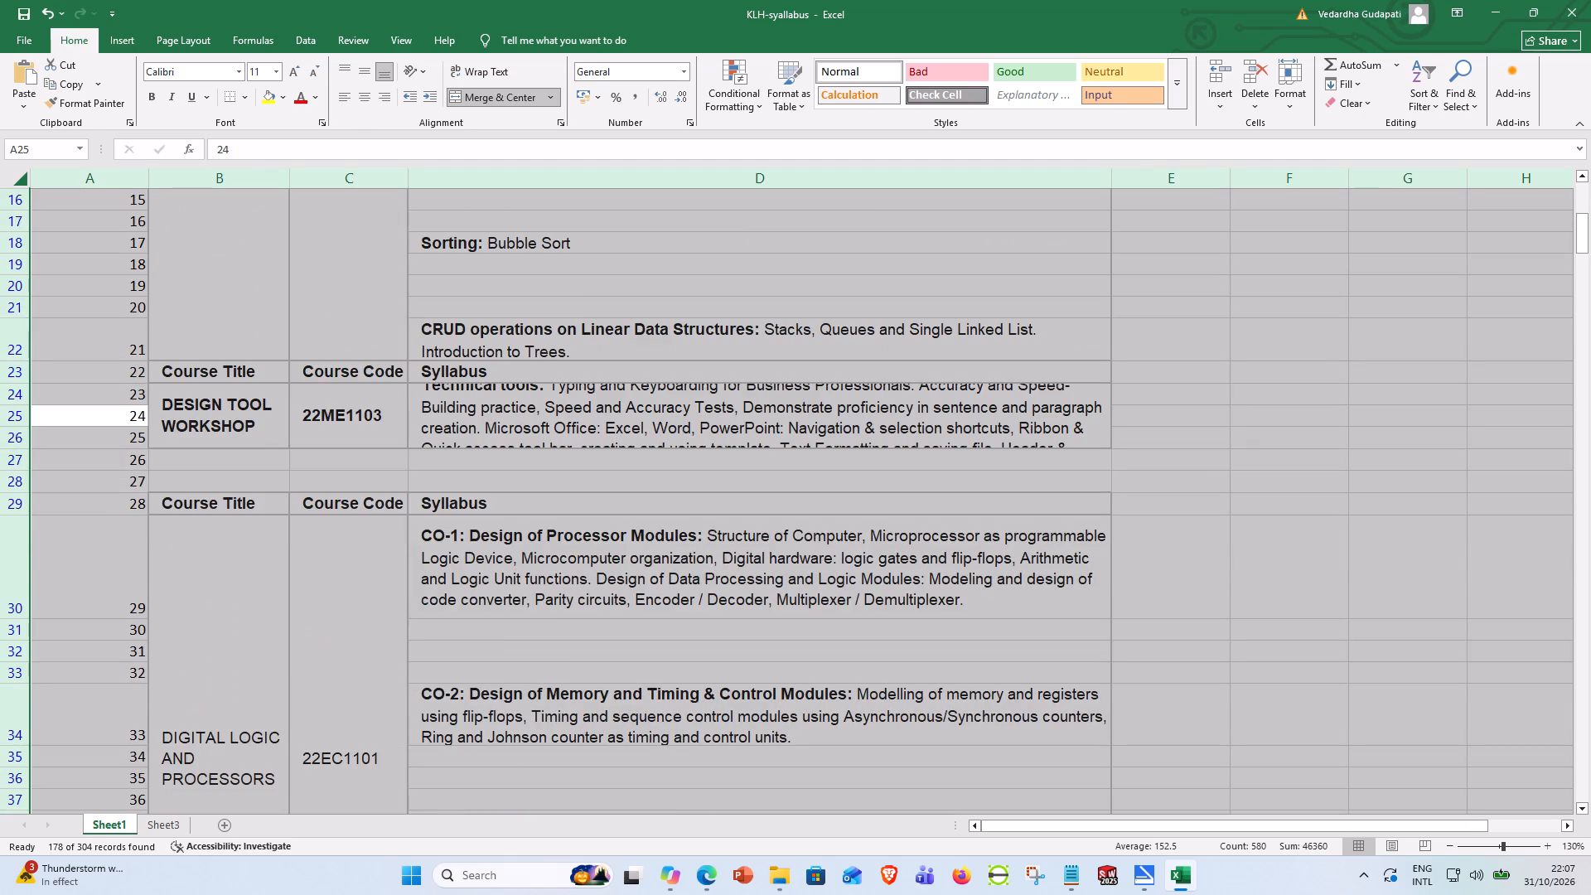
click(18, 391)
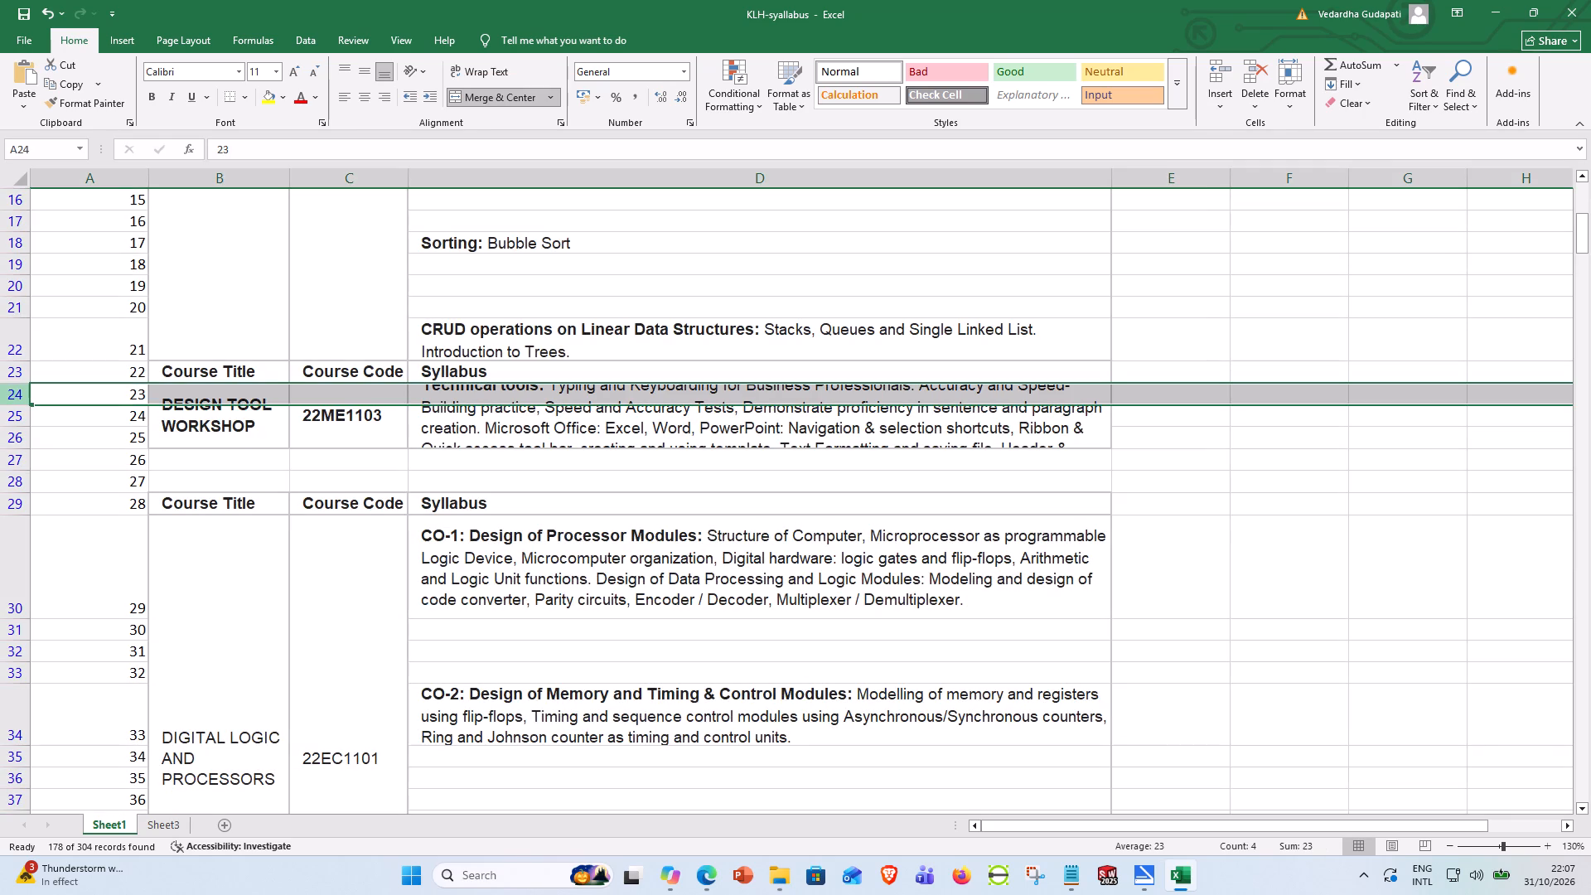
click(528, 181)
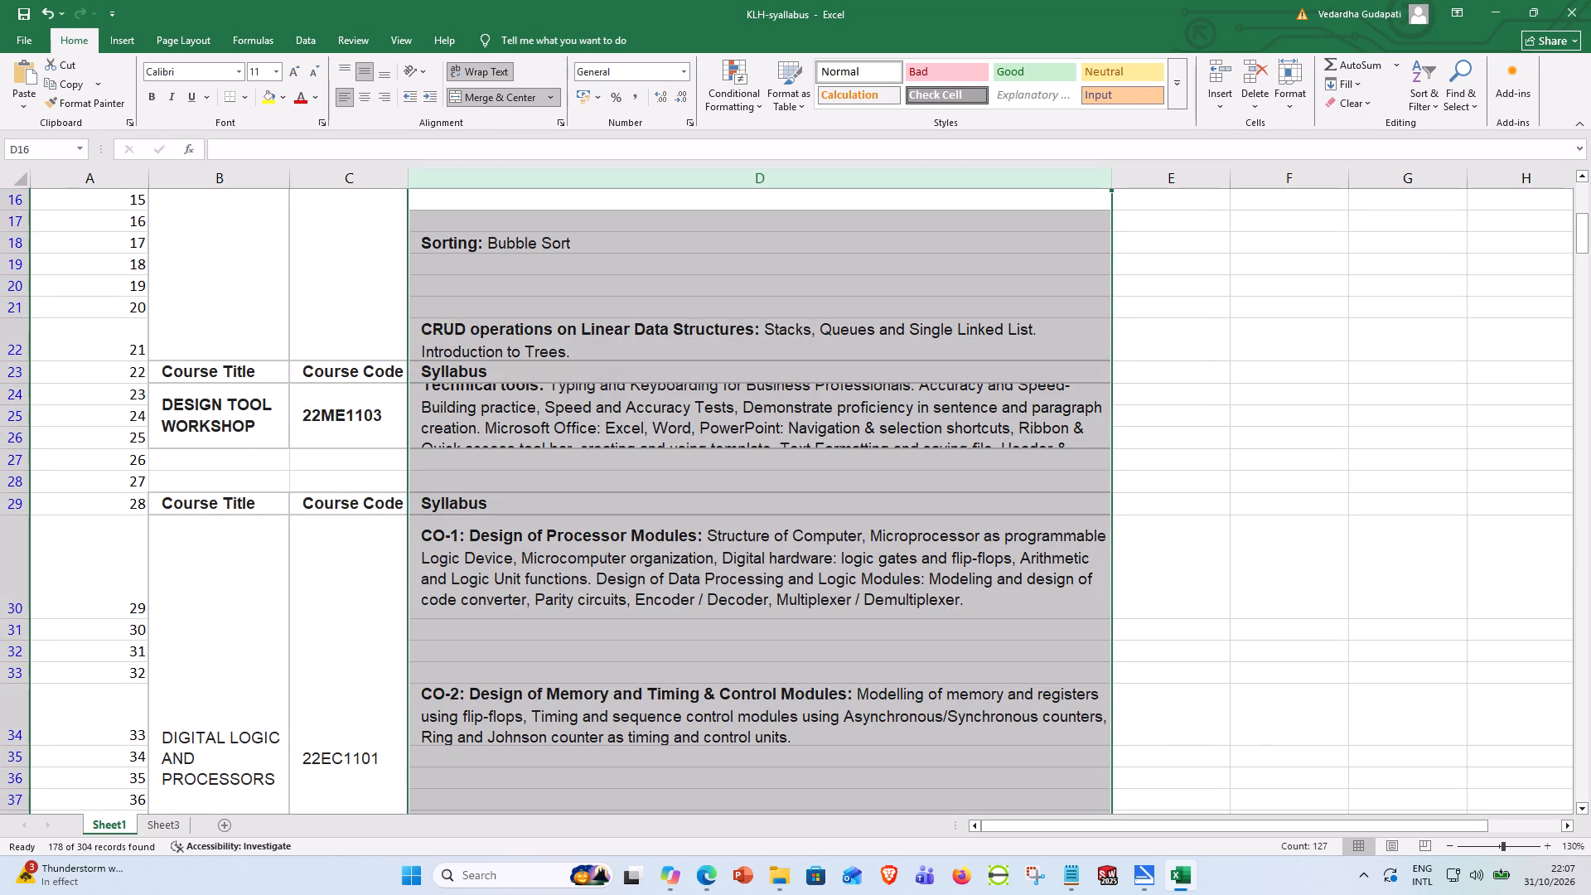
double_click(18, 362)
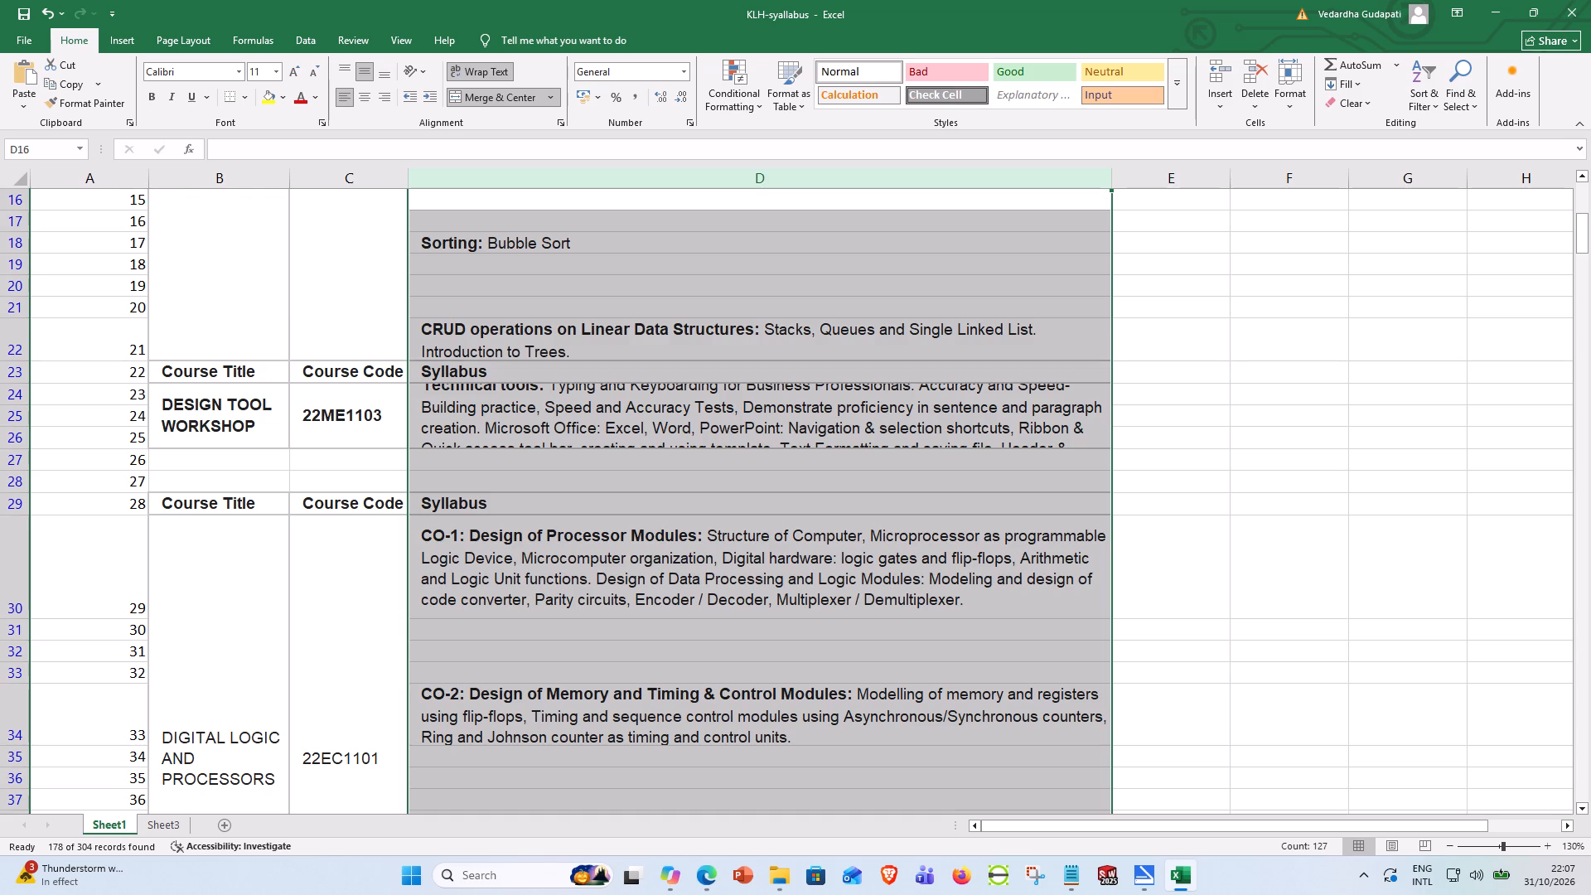
Set all rows of the sheet to one uniform, taller height of about two text lines.
click(20, 181)
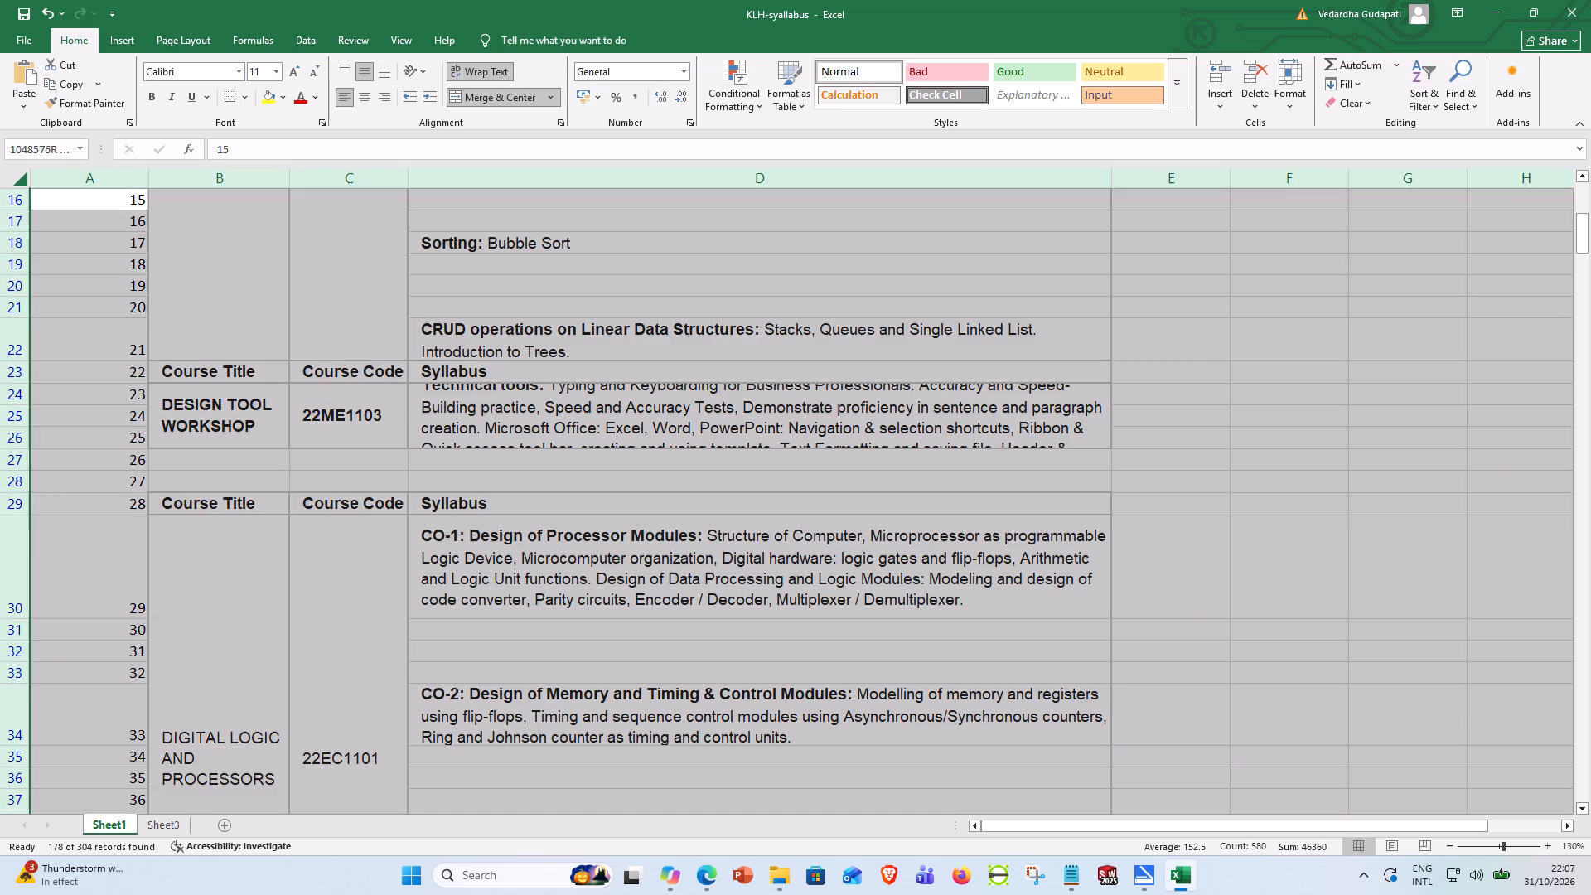
double_click(22, 383)
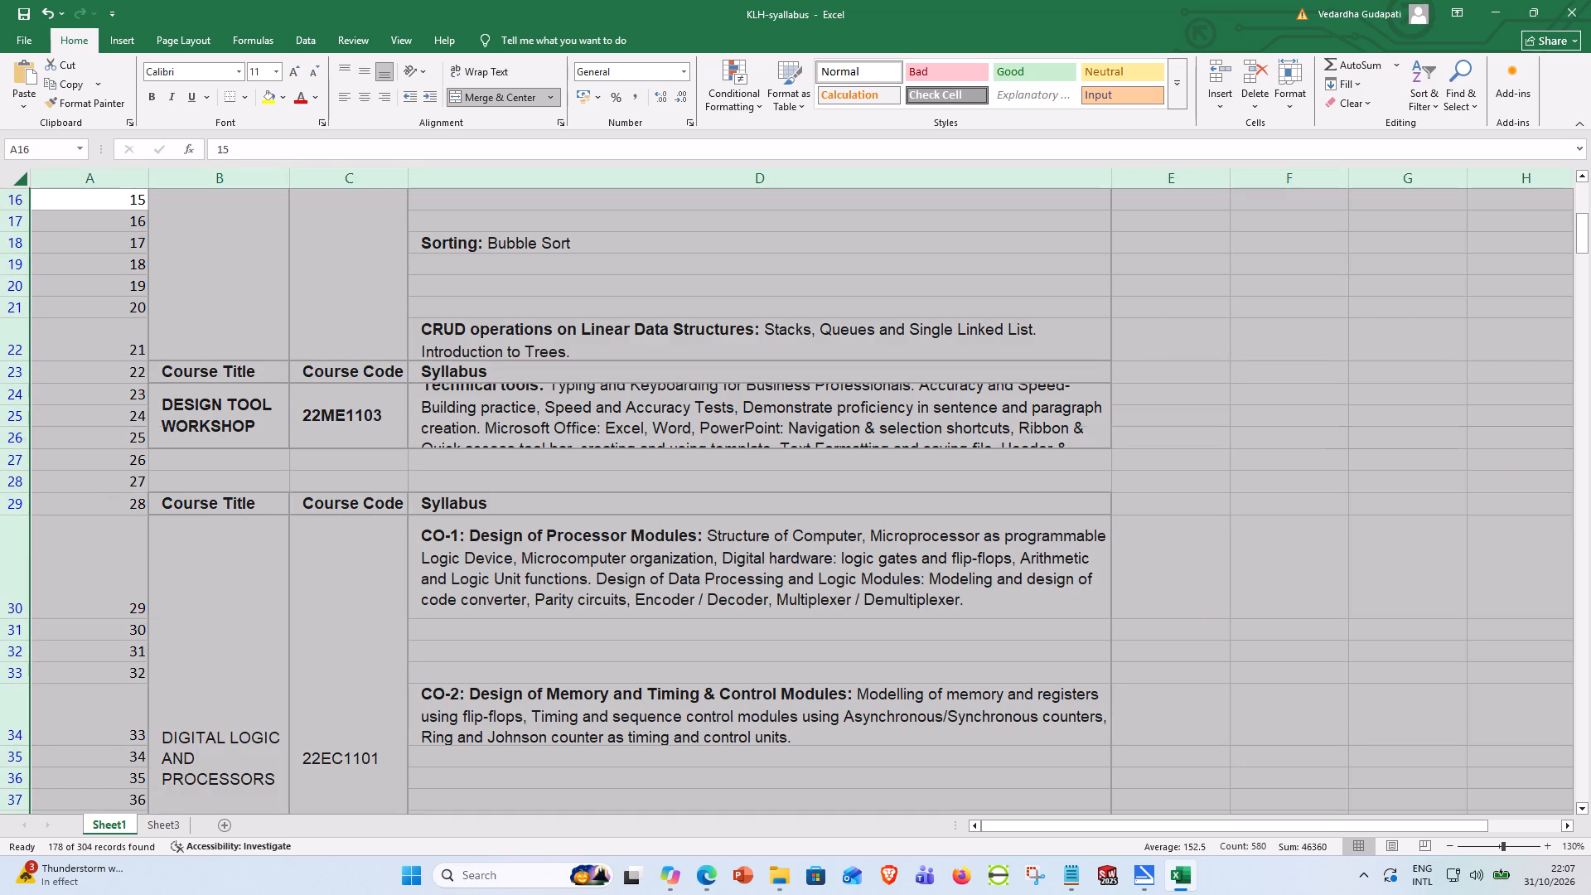
drag(19, 446, 17, 471)
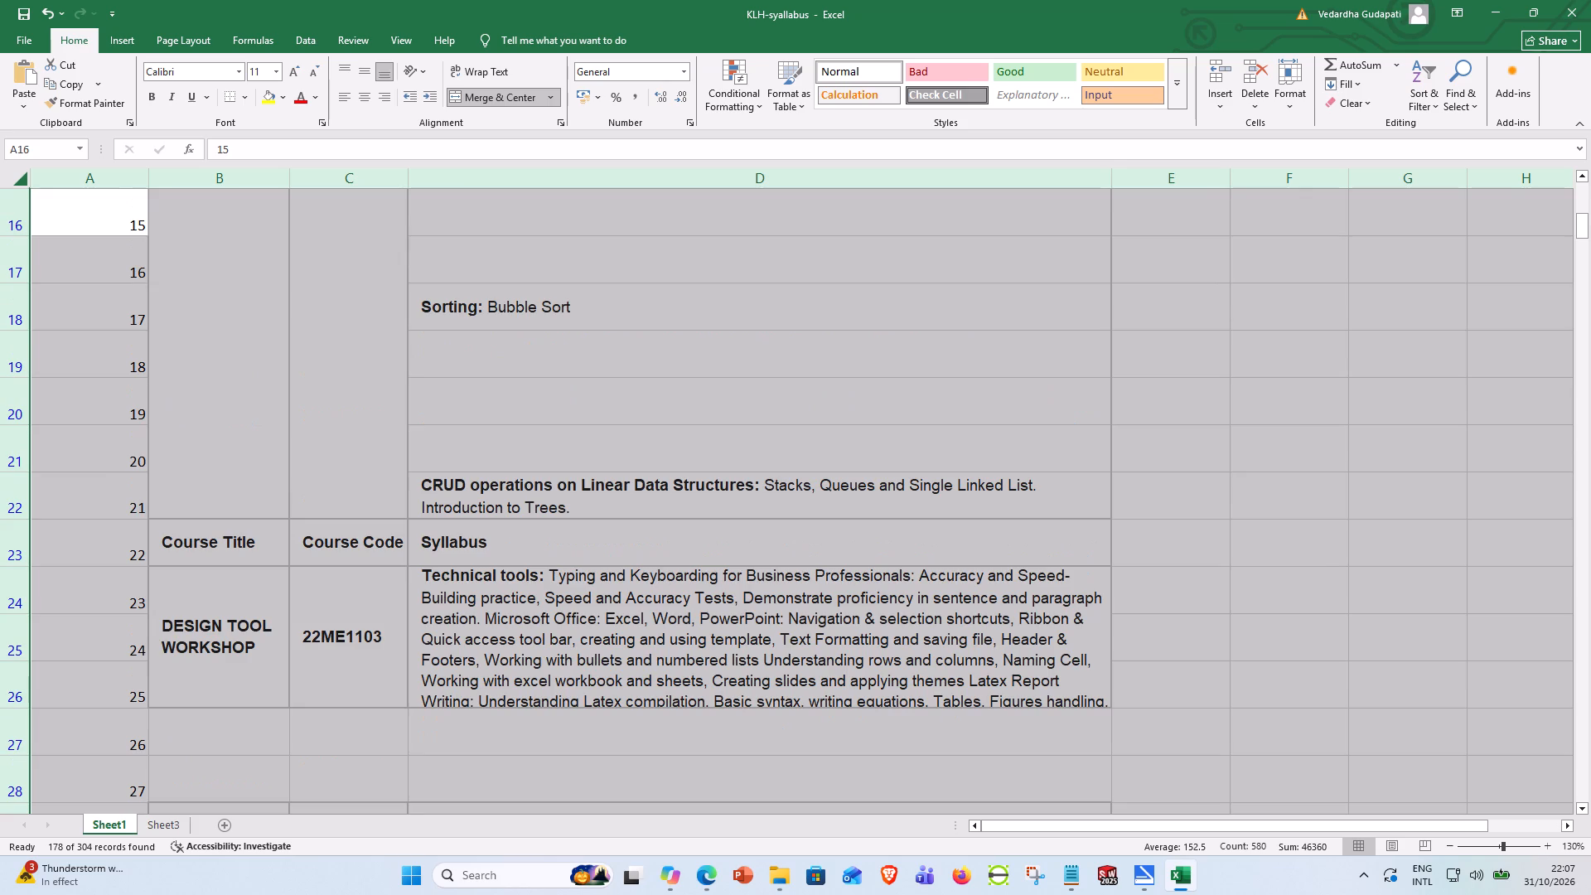
scroll(508, 434, up, 8)
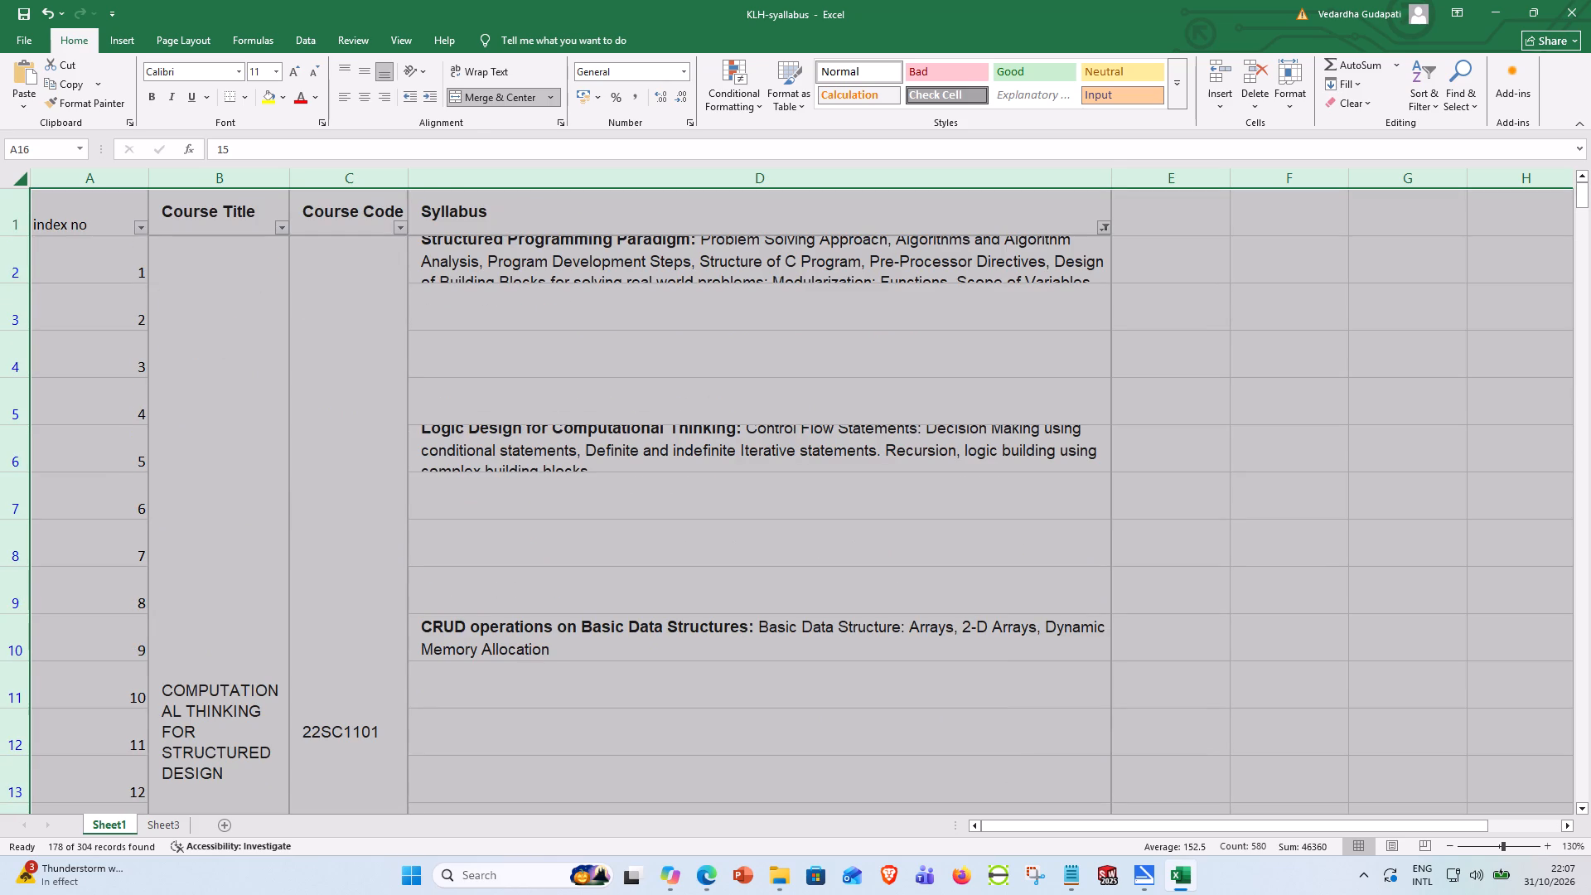
Increase the uniform height of all Sheet1 rows to about four text lines.
drag(23, 280, 24, 316)
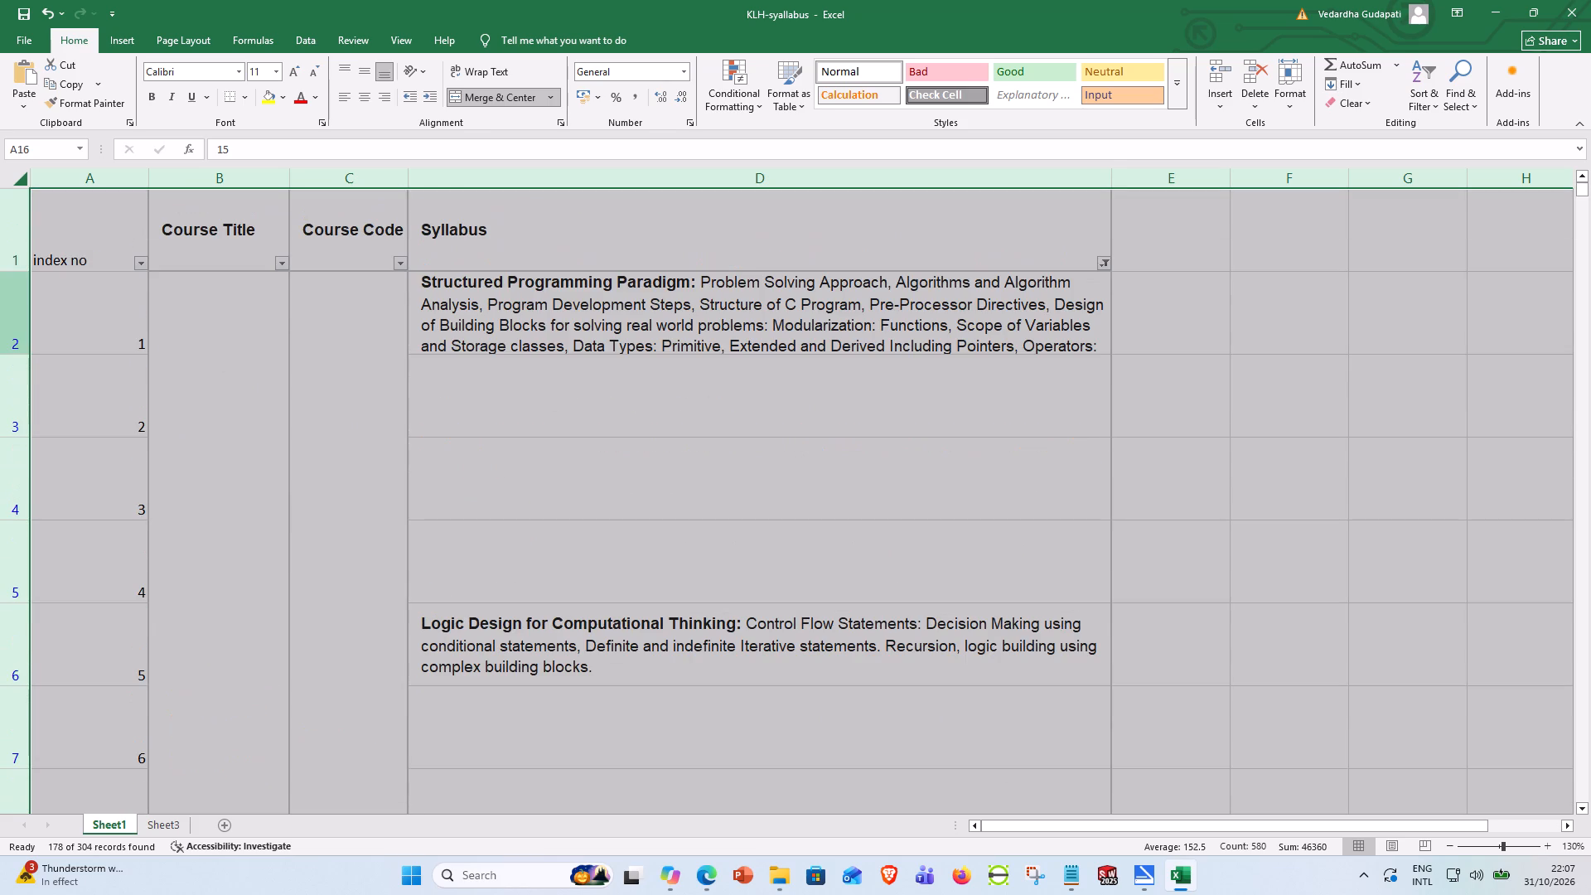
Examine the whole of Sheet1, from the first course to the last, to check how the syllabus text fits the rows.
scroll(28, 317, down, 1)
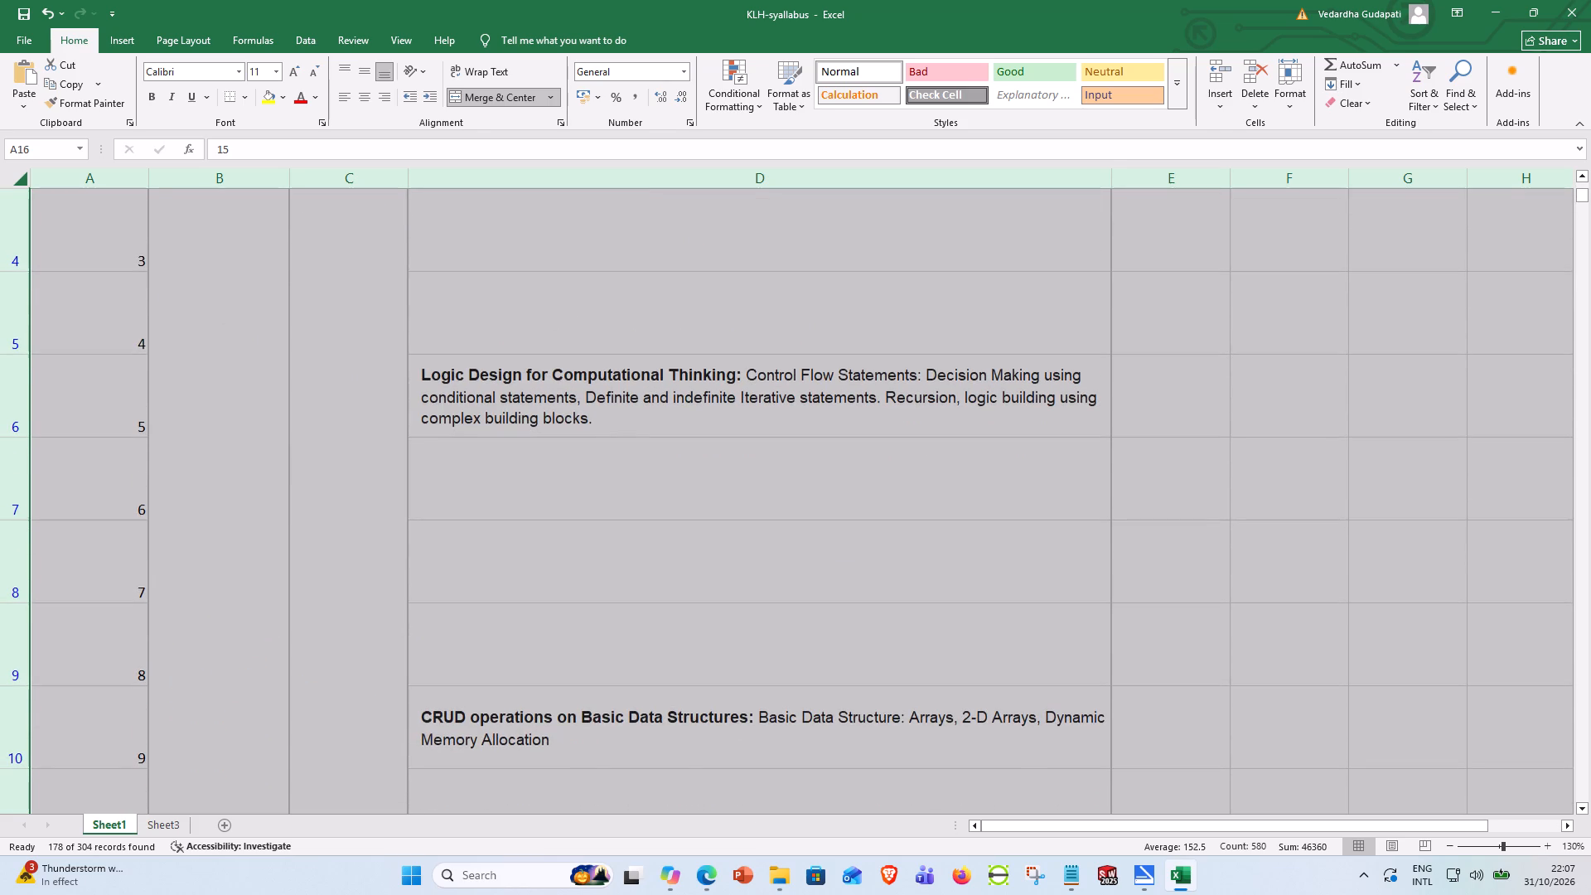
scroll(28, 317, down, 2)
scroll(28, 317, up, 8)
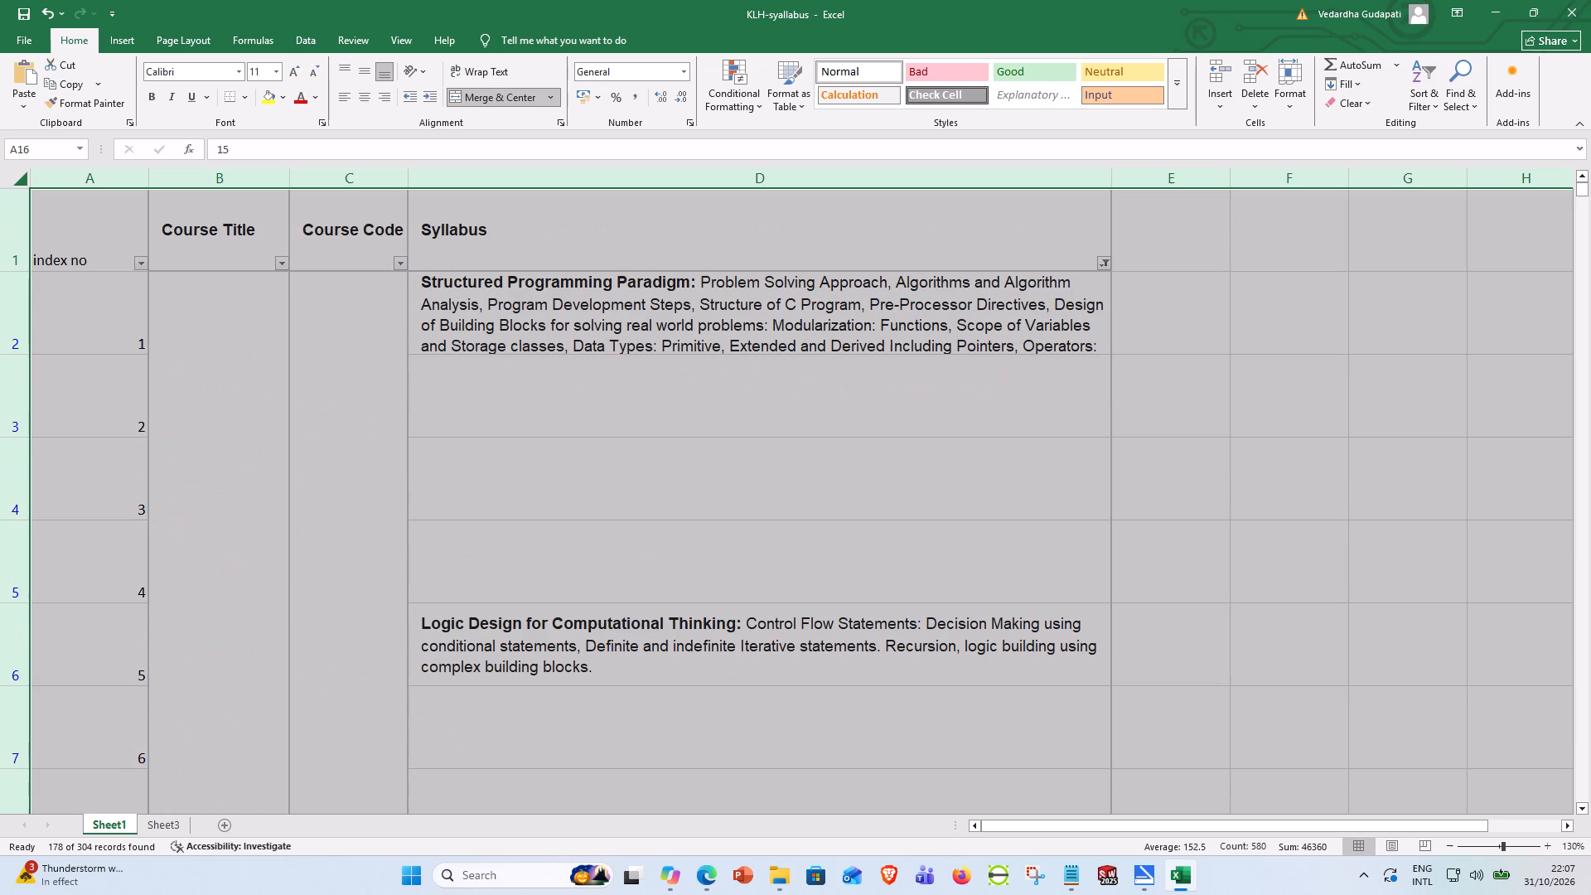
scroll(623, 312, down, 12)
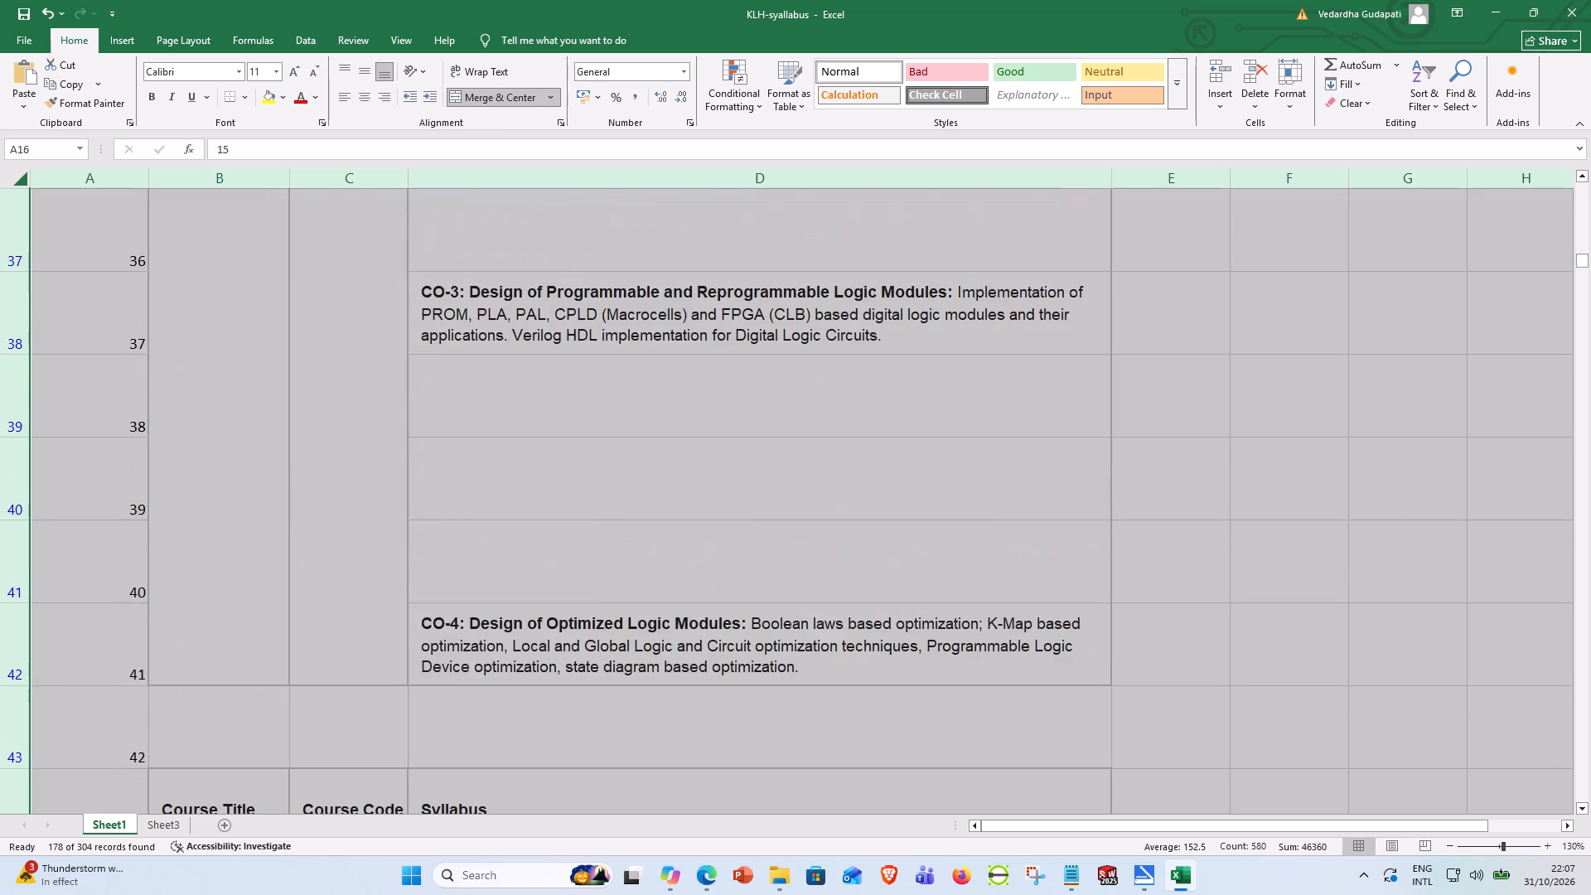
scroll(623, 313, down, 5)
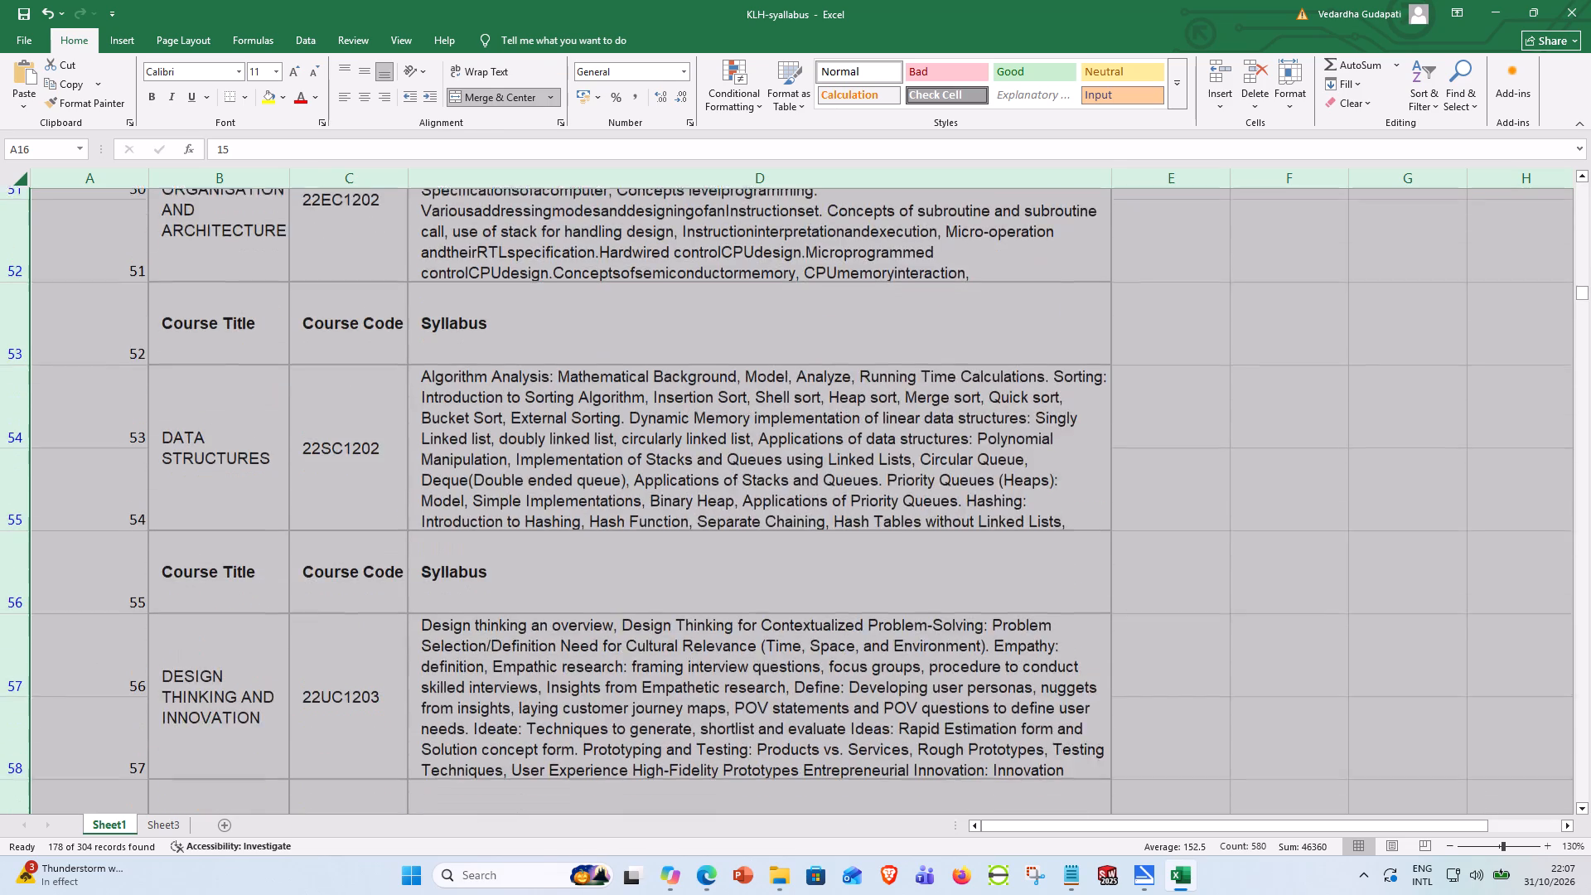
scroll(623, 313, down, 15)
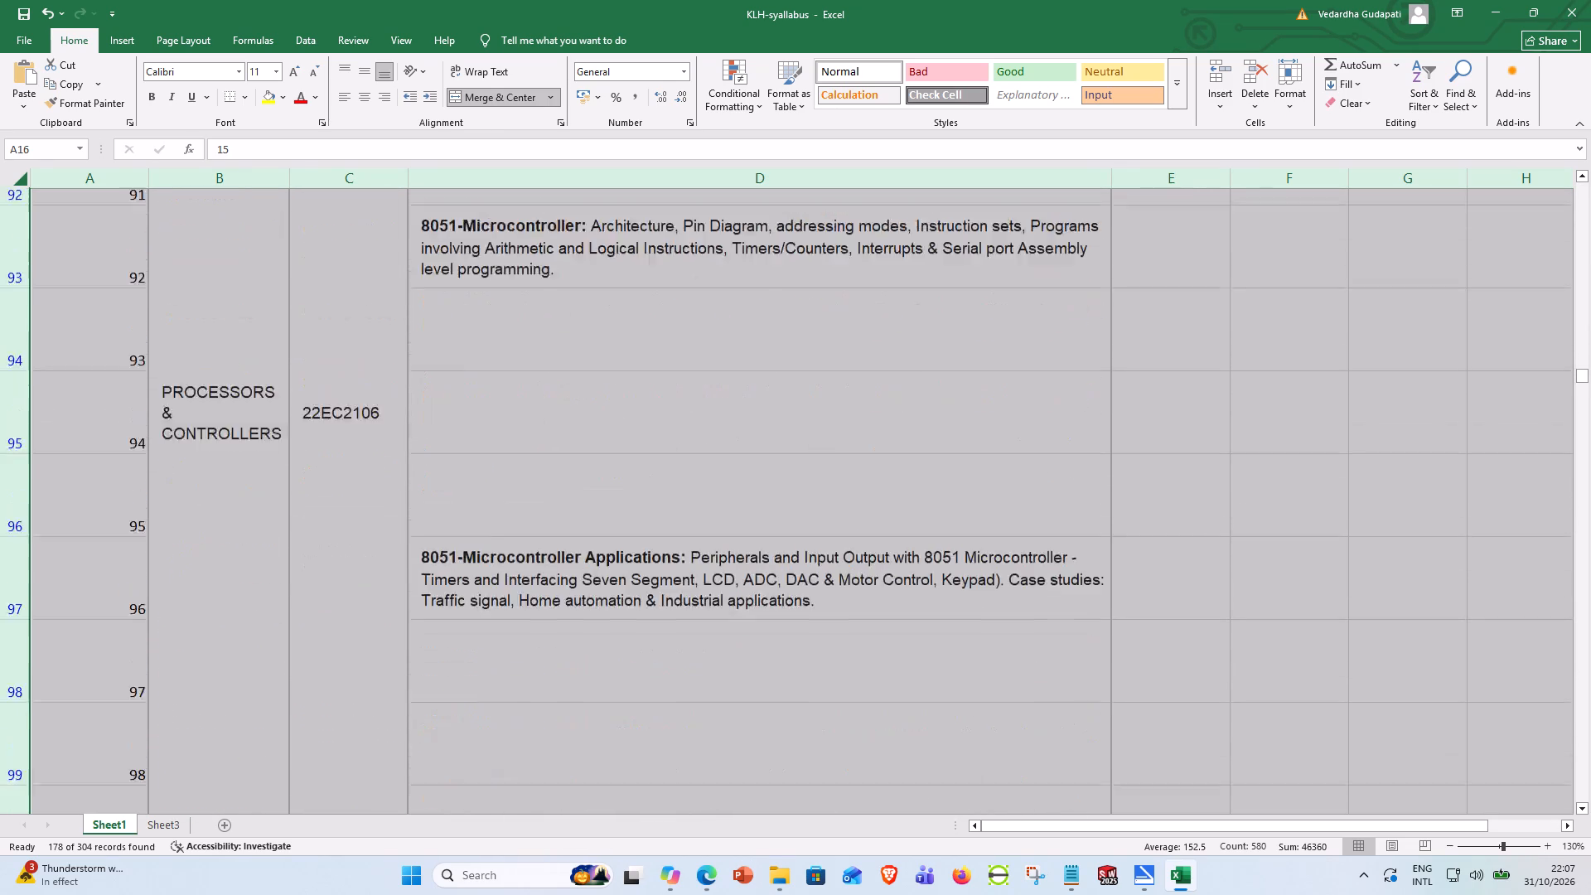
scroll(623, 313, down, 3)
scroll(623, 313, up, 5)
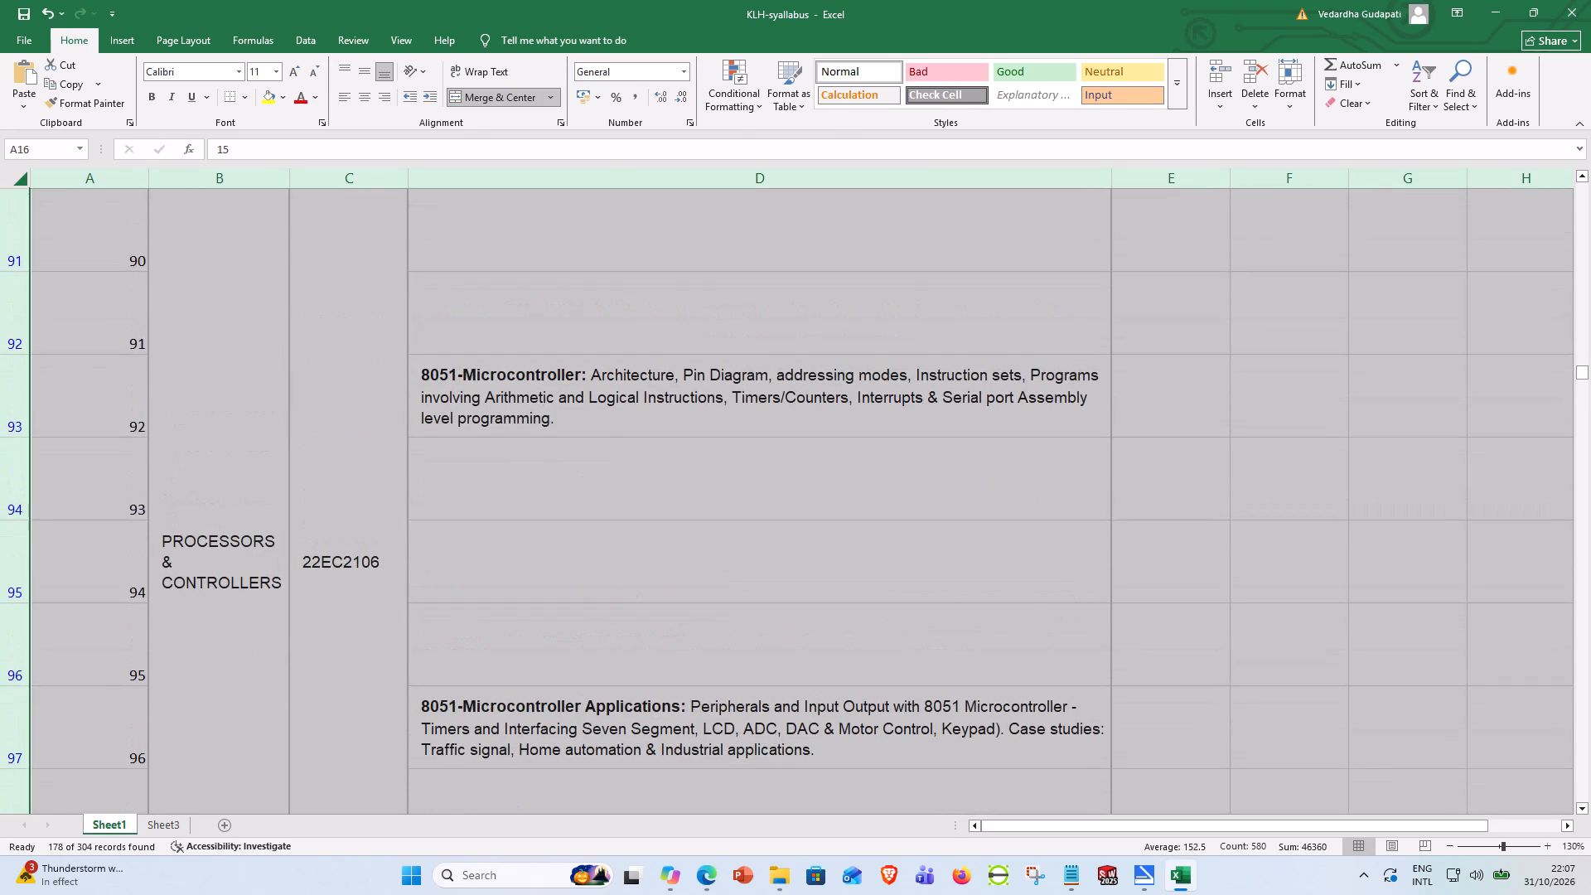
scroll(623, 313, up, 18)
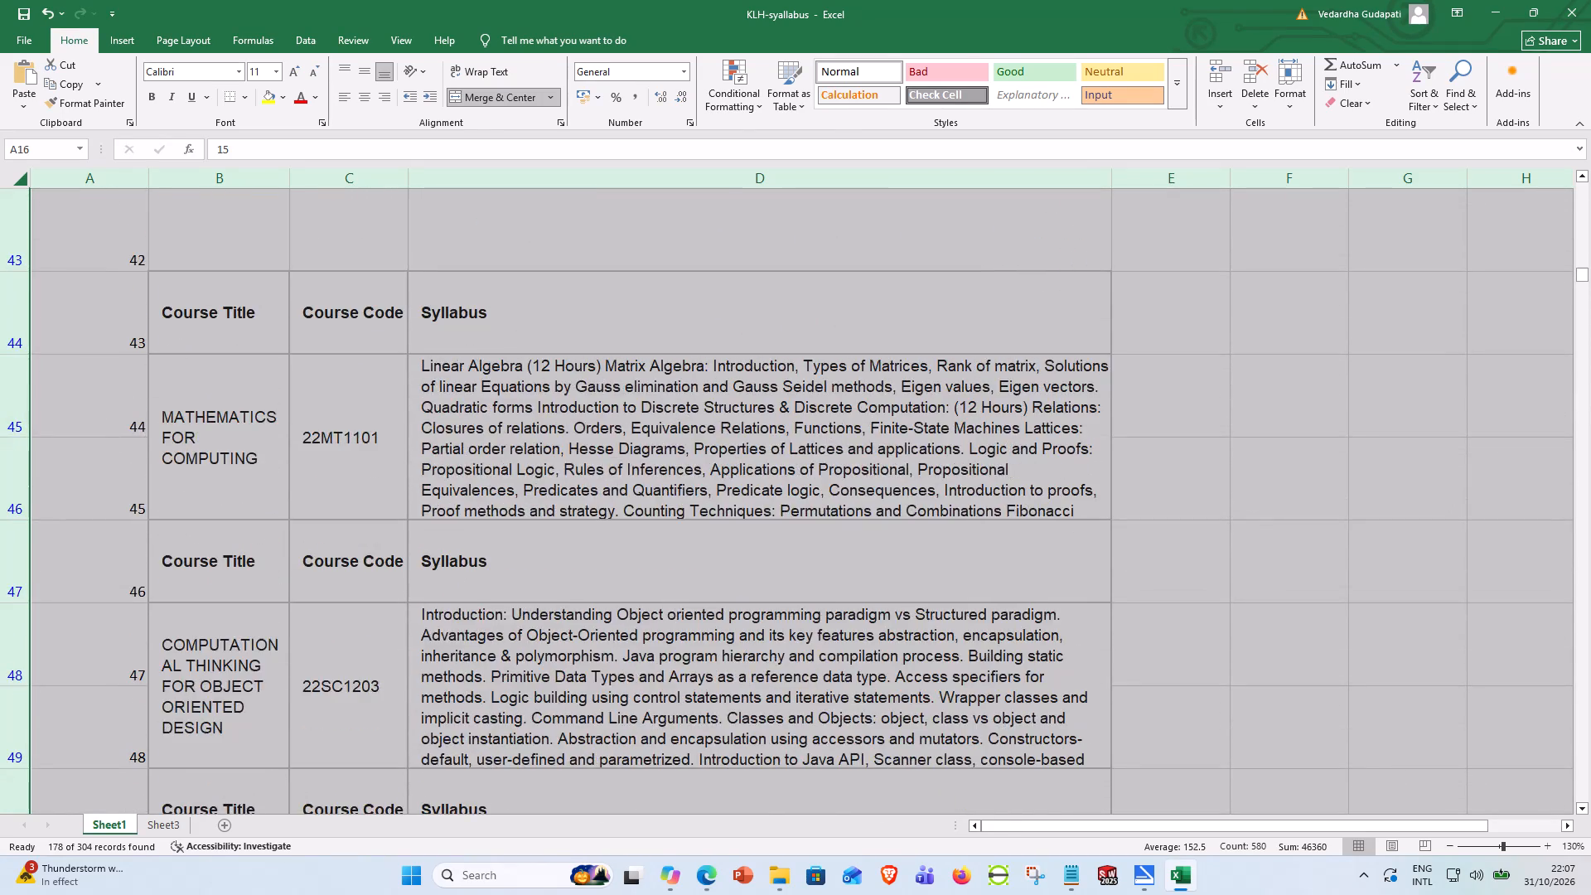
scroll(623, 313, up, 8)
scroll(625, 401, down, 18)
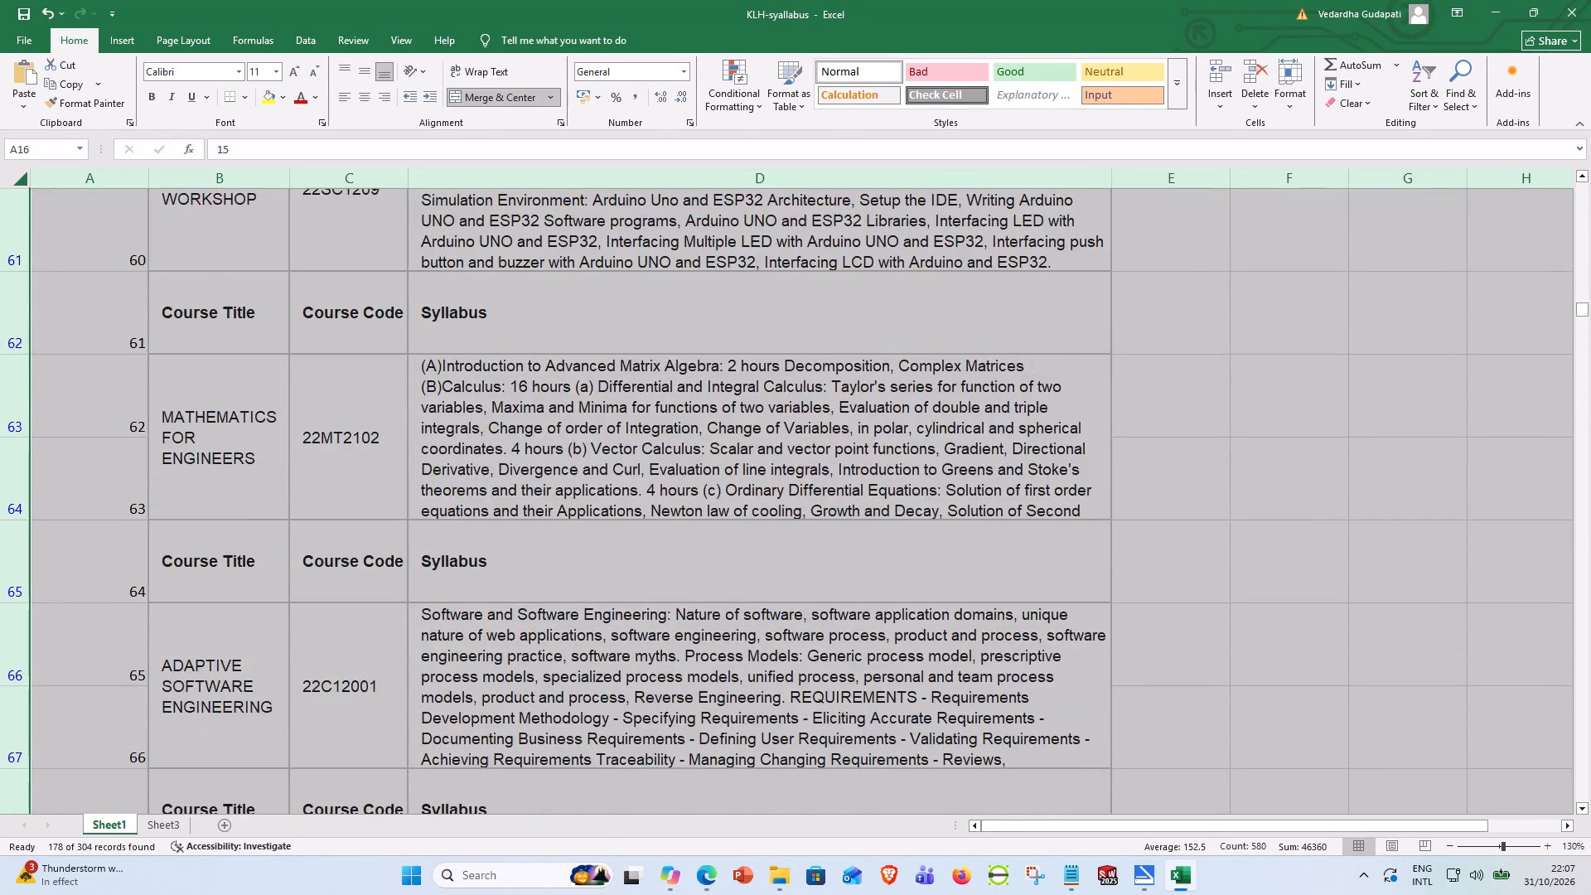
scroll(646, 432, down, 20)
scroll(646, 432, down, 14)
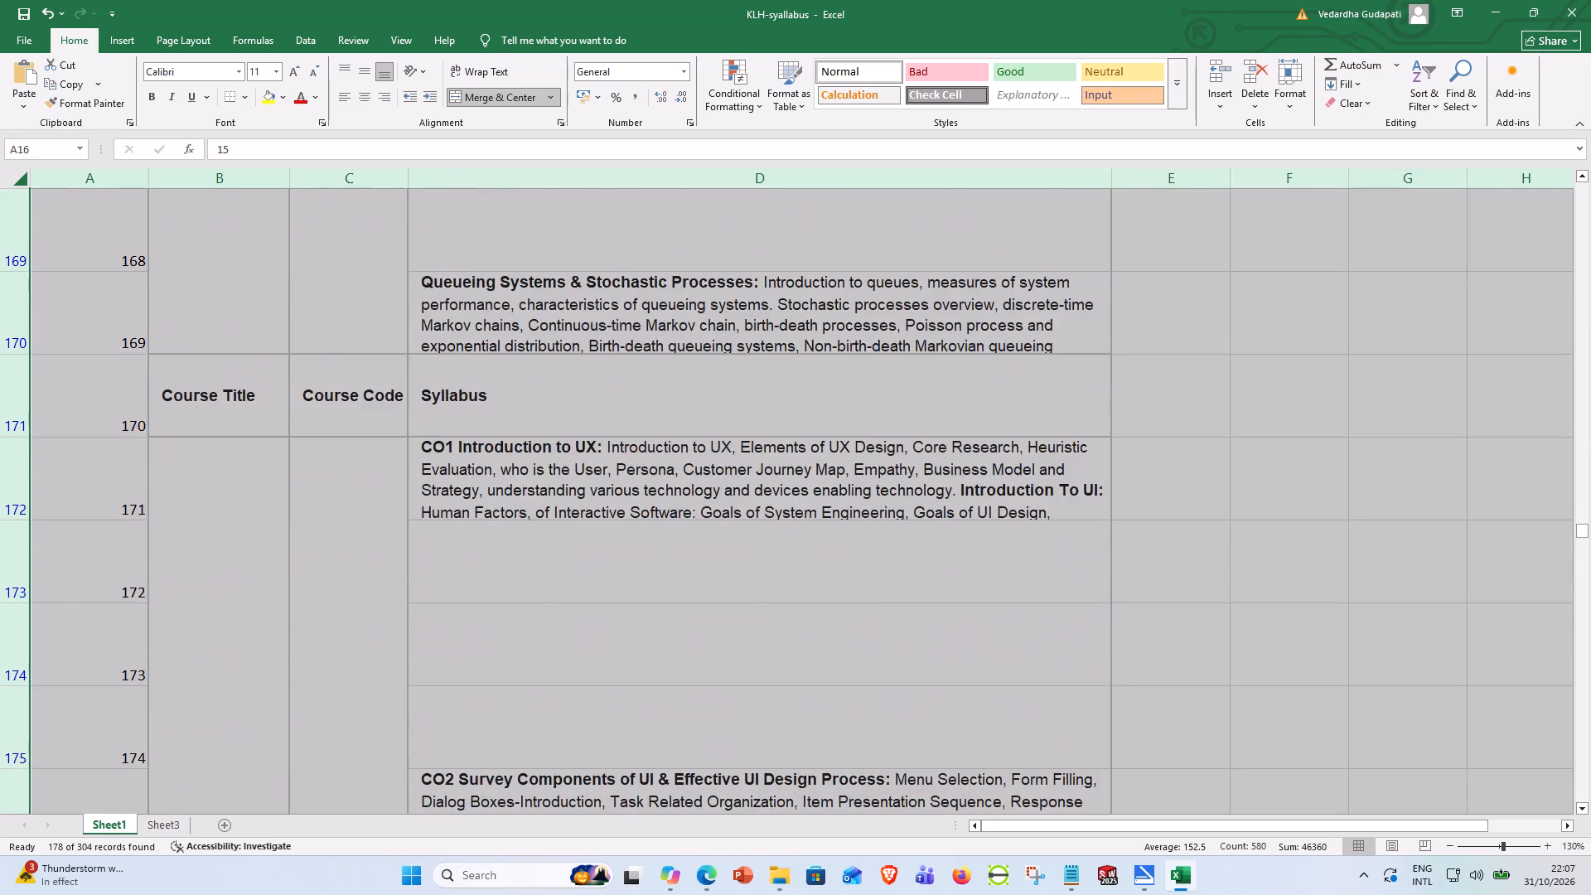
scroll(646, 432, down, 20)
scroll(646, 432, down, 20)
scroll(646, 432, down, 1)
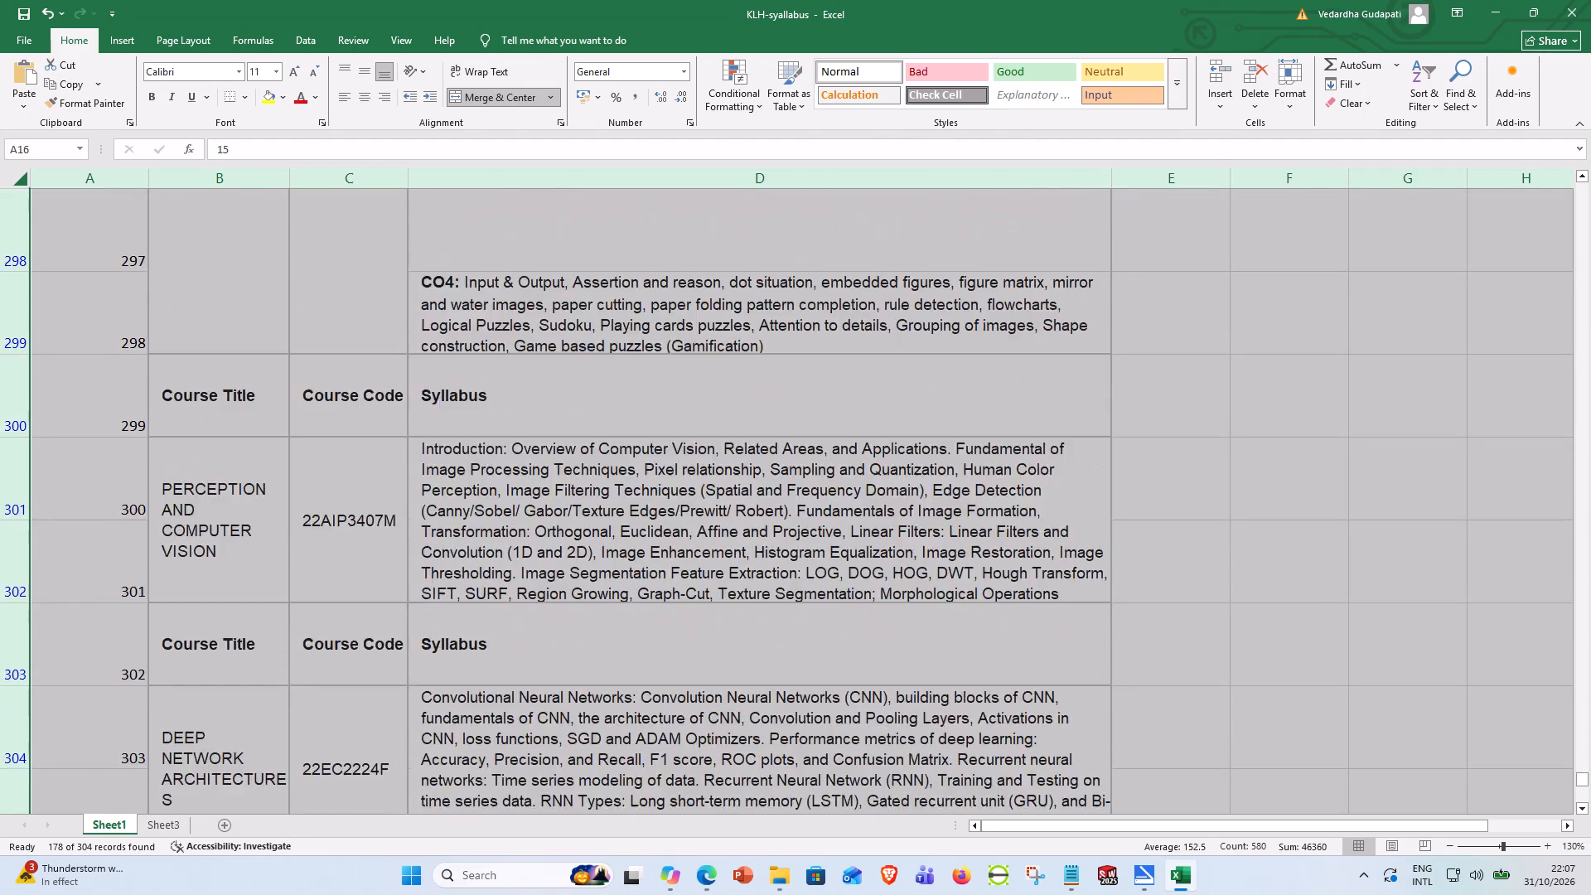
scroll(646, 432, down, 20)
scroll(646, 432, down, 1)
scroll(646, 432, up, 8)
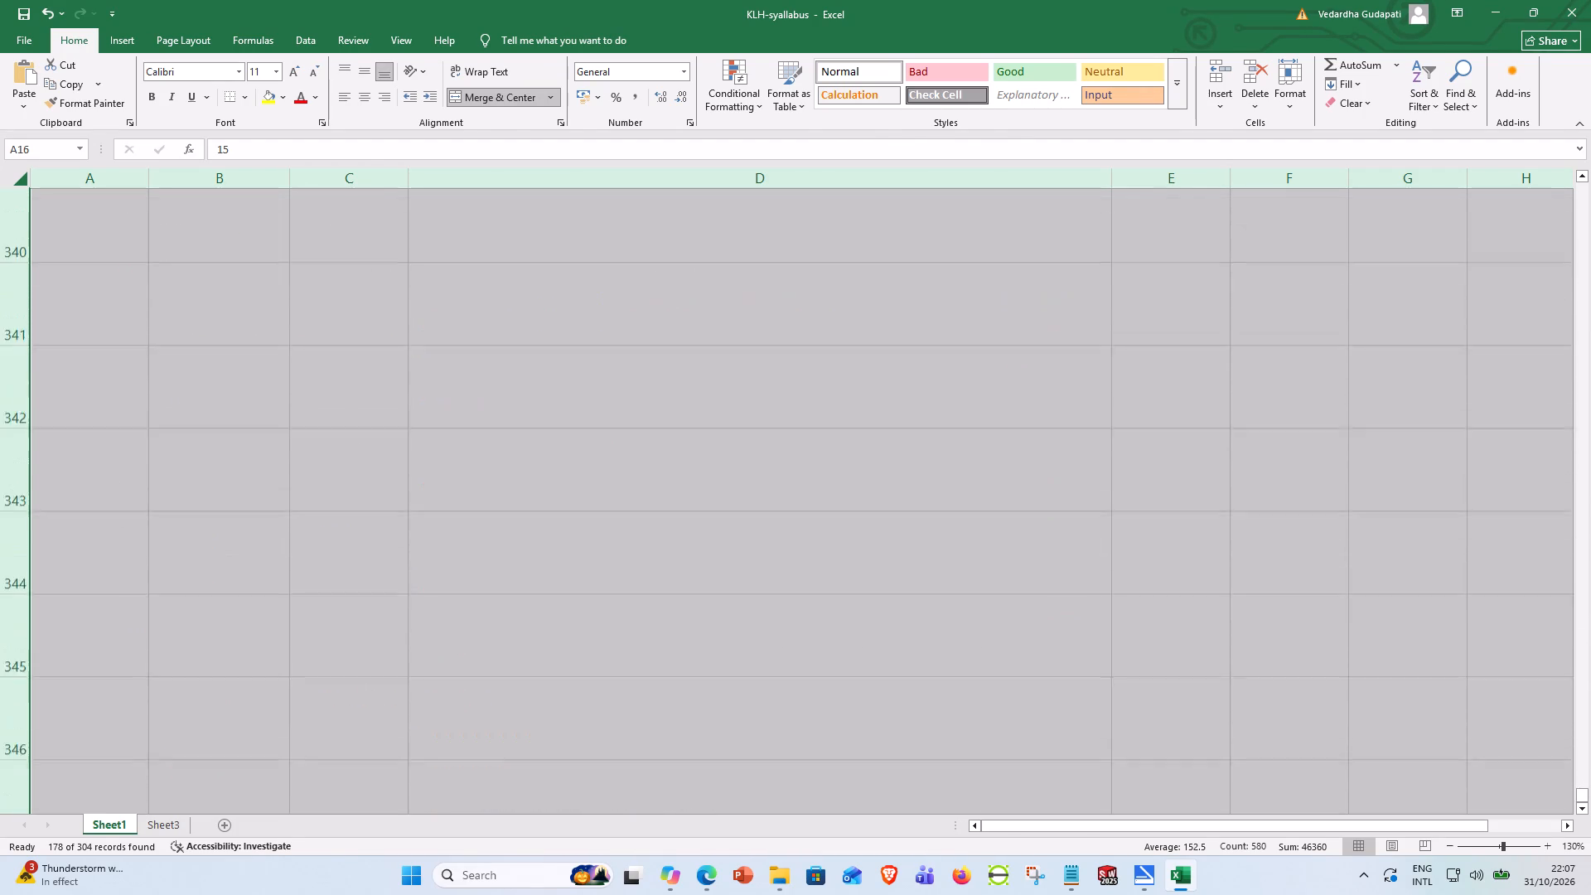
scroll(646, 432, up, 12)
scroll(646, 432, down, 1)
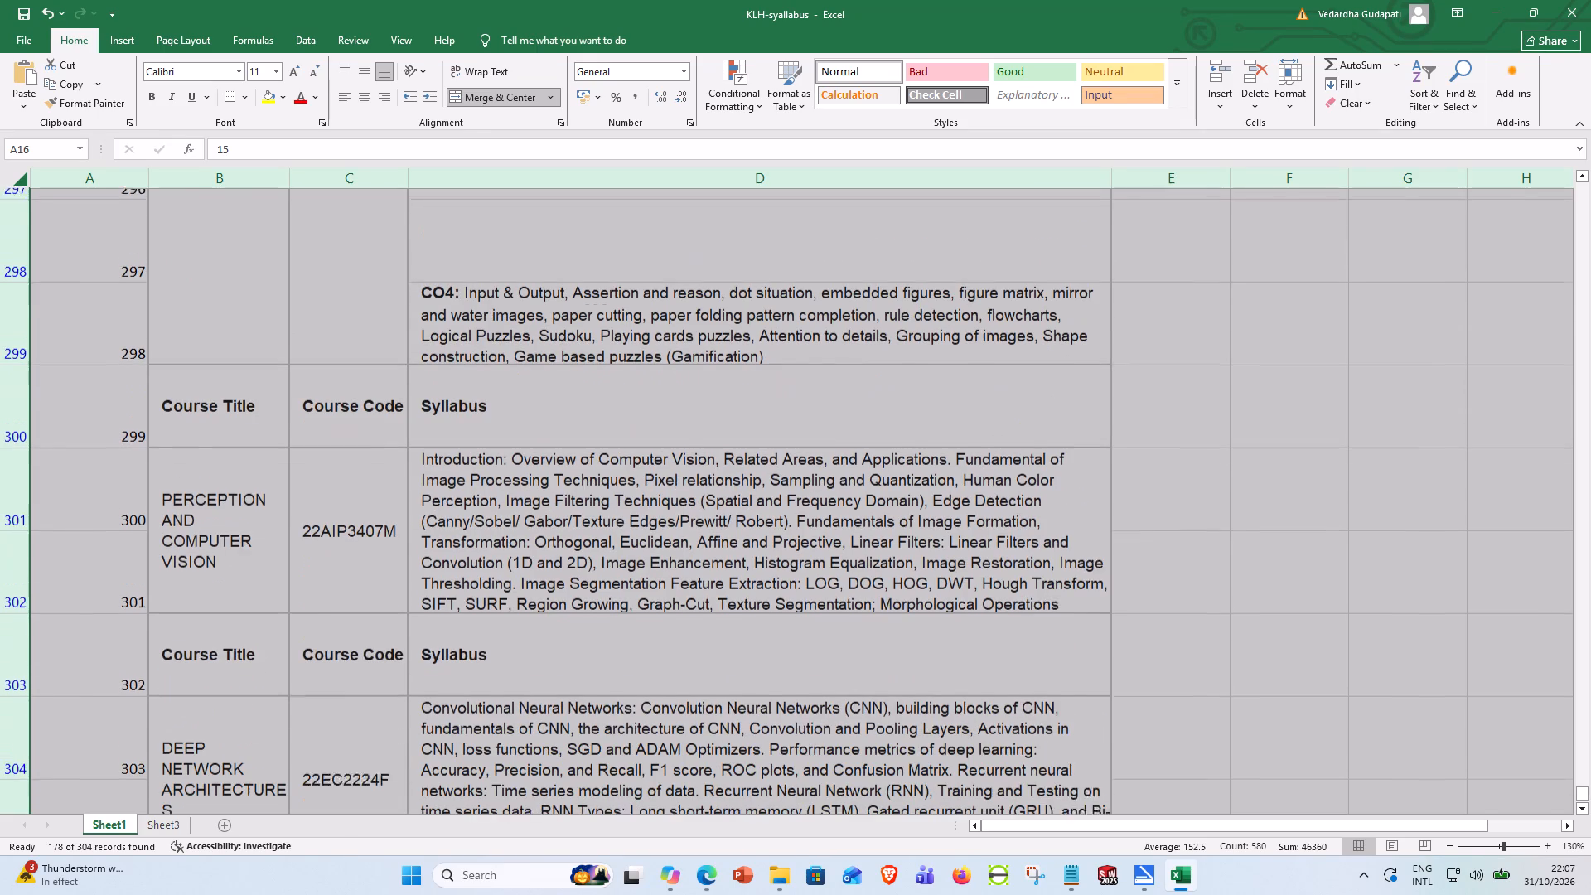
scroll(646, 432, up, 20)
scroll(646, 432, up, 4)
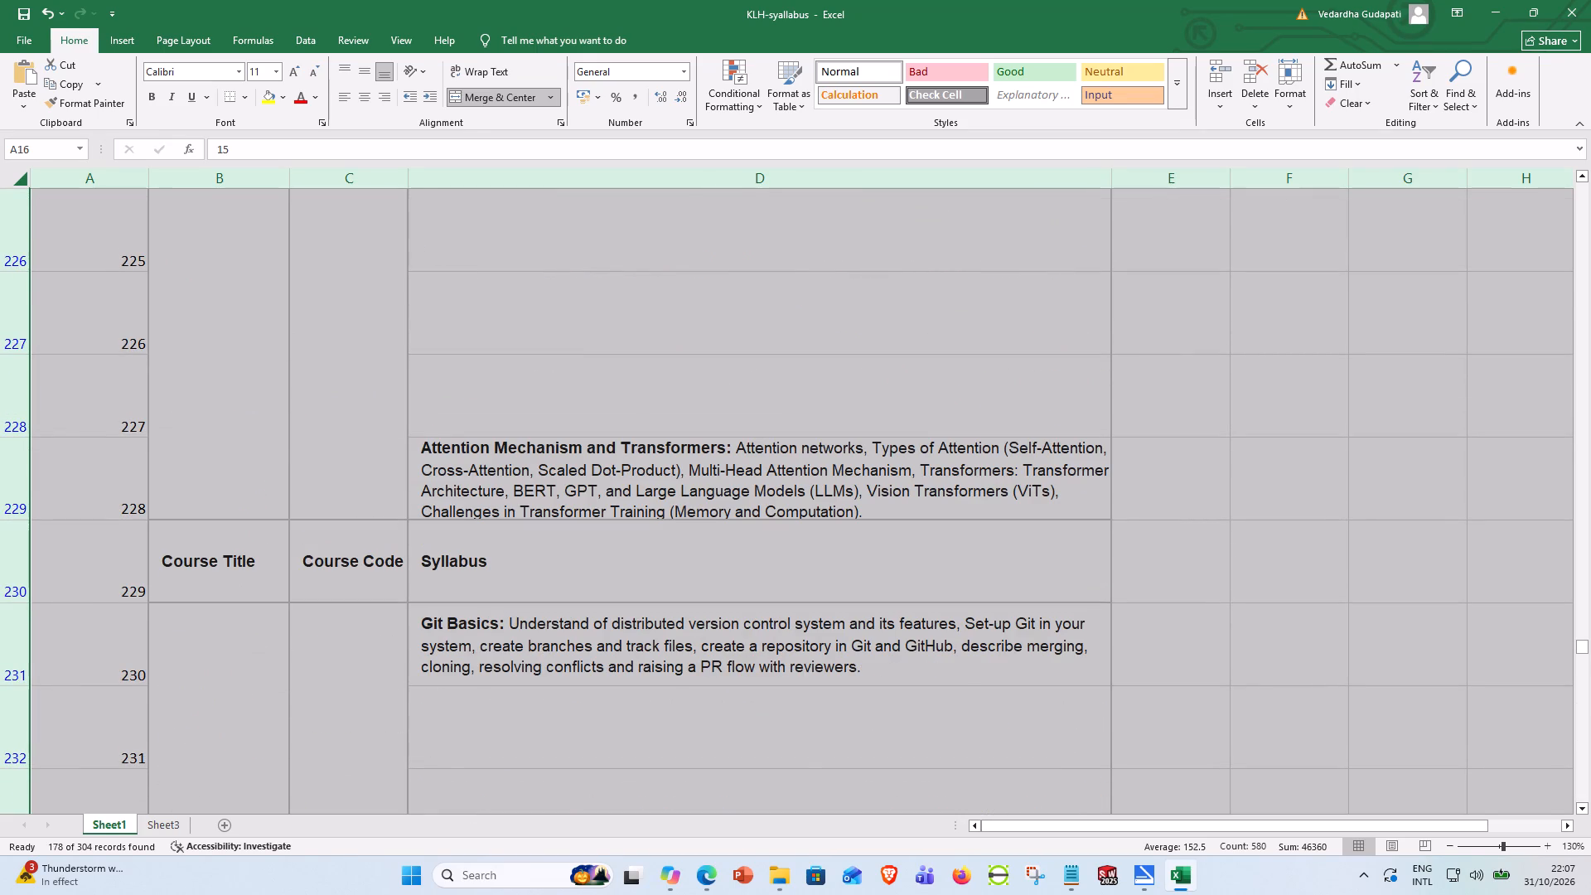
drag(1582, 645, 1578, 586)
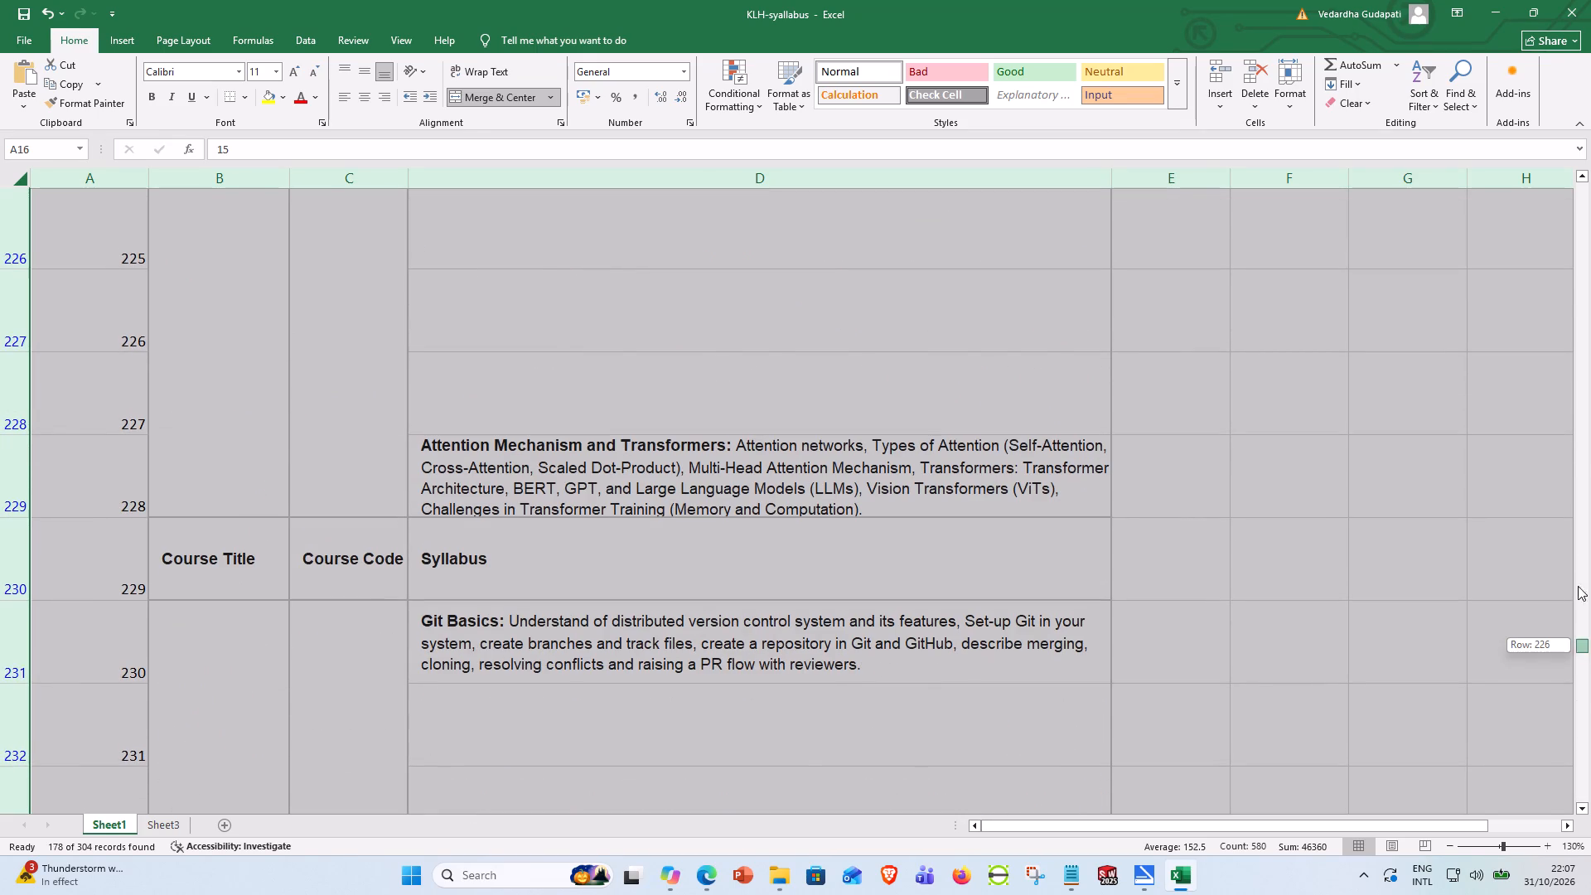
drag(1578, 586, 1590, 194)
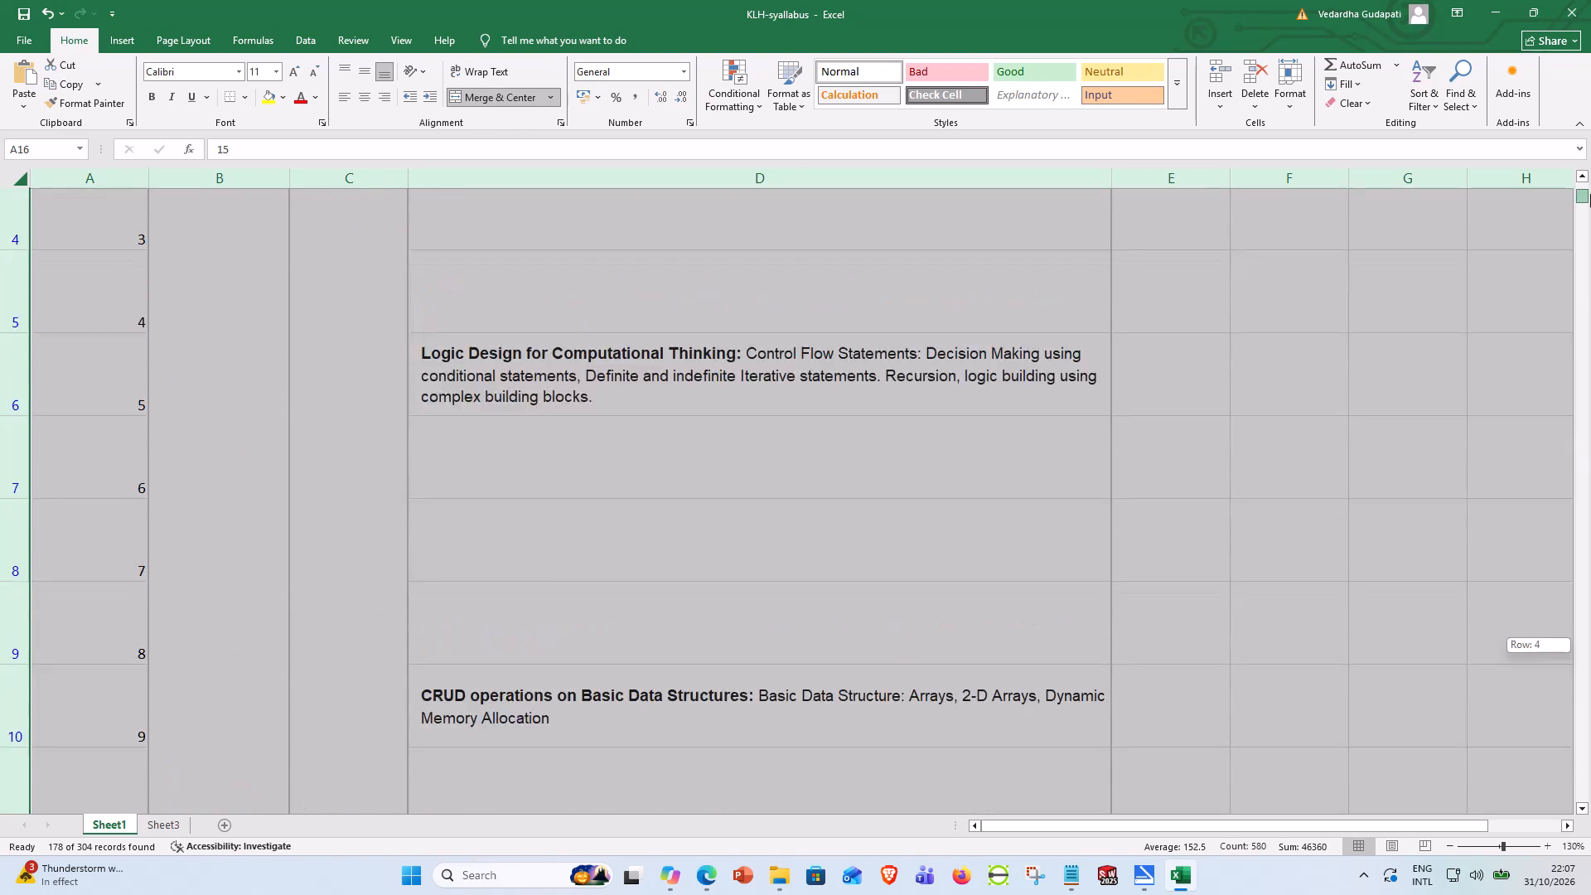
drag(1590, 194, 1590, 183)
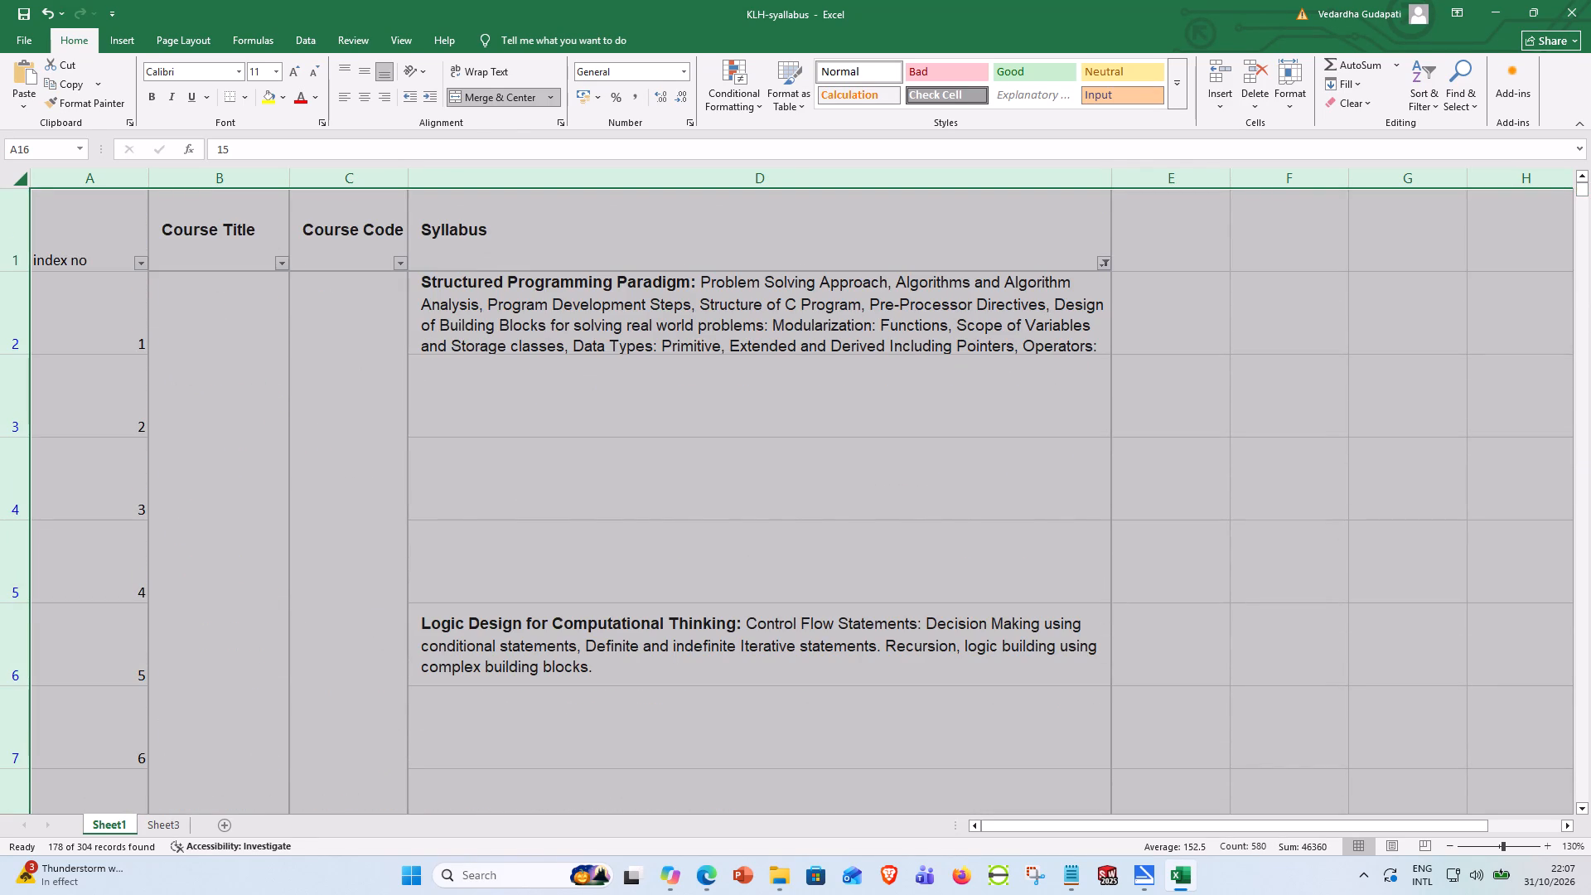
Delete the three blank rows with index no 2, 3 and 4 between Structured Programming Paradigm and Logic Design for Computational Thinking.
click(21, 470)
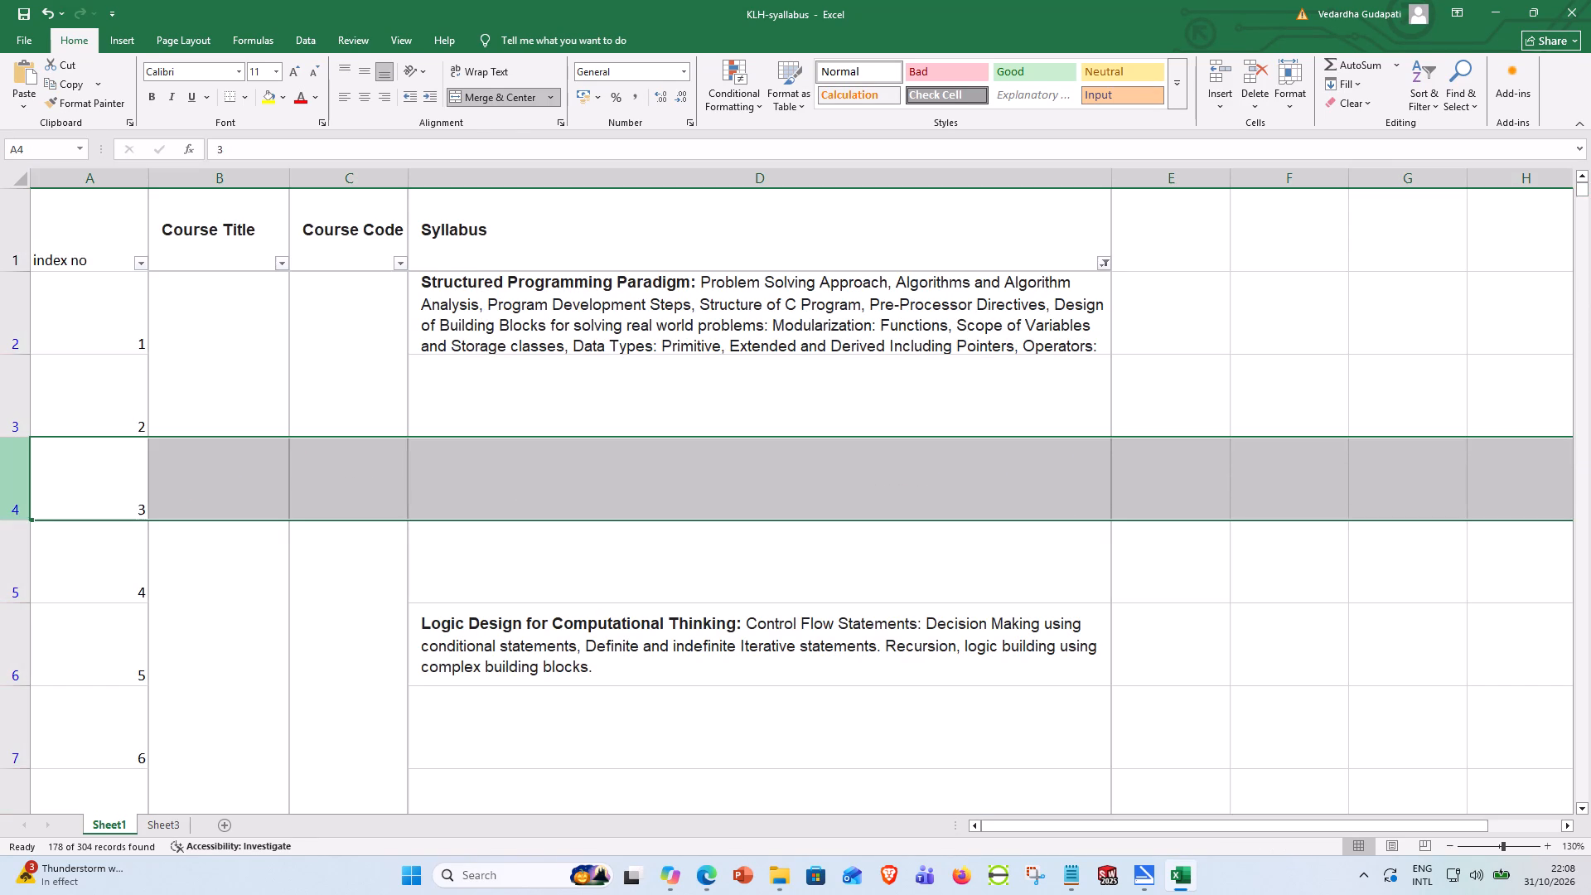
click(15, 392)
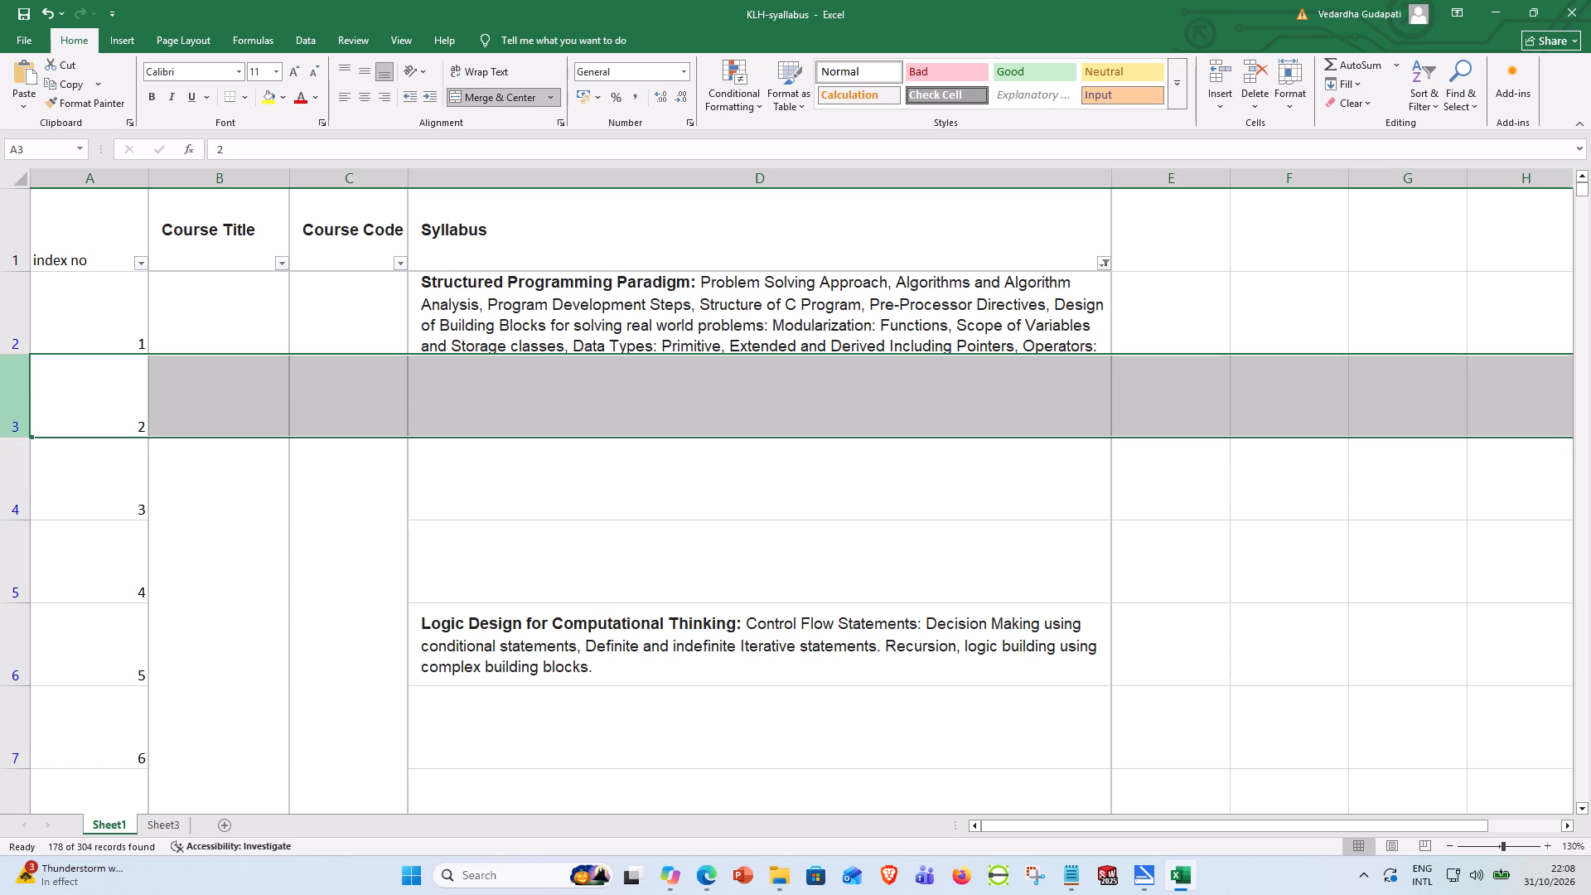
key(shift+Down)
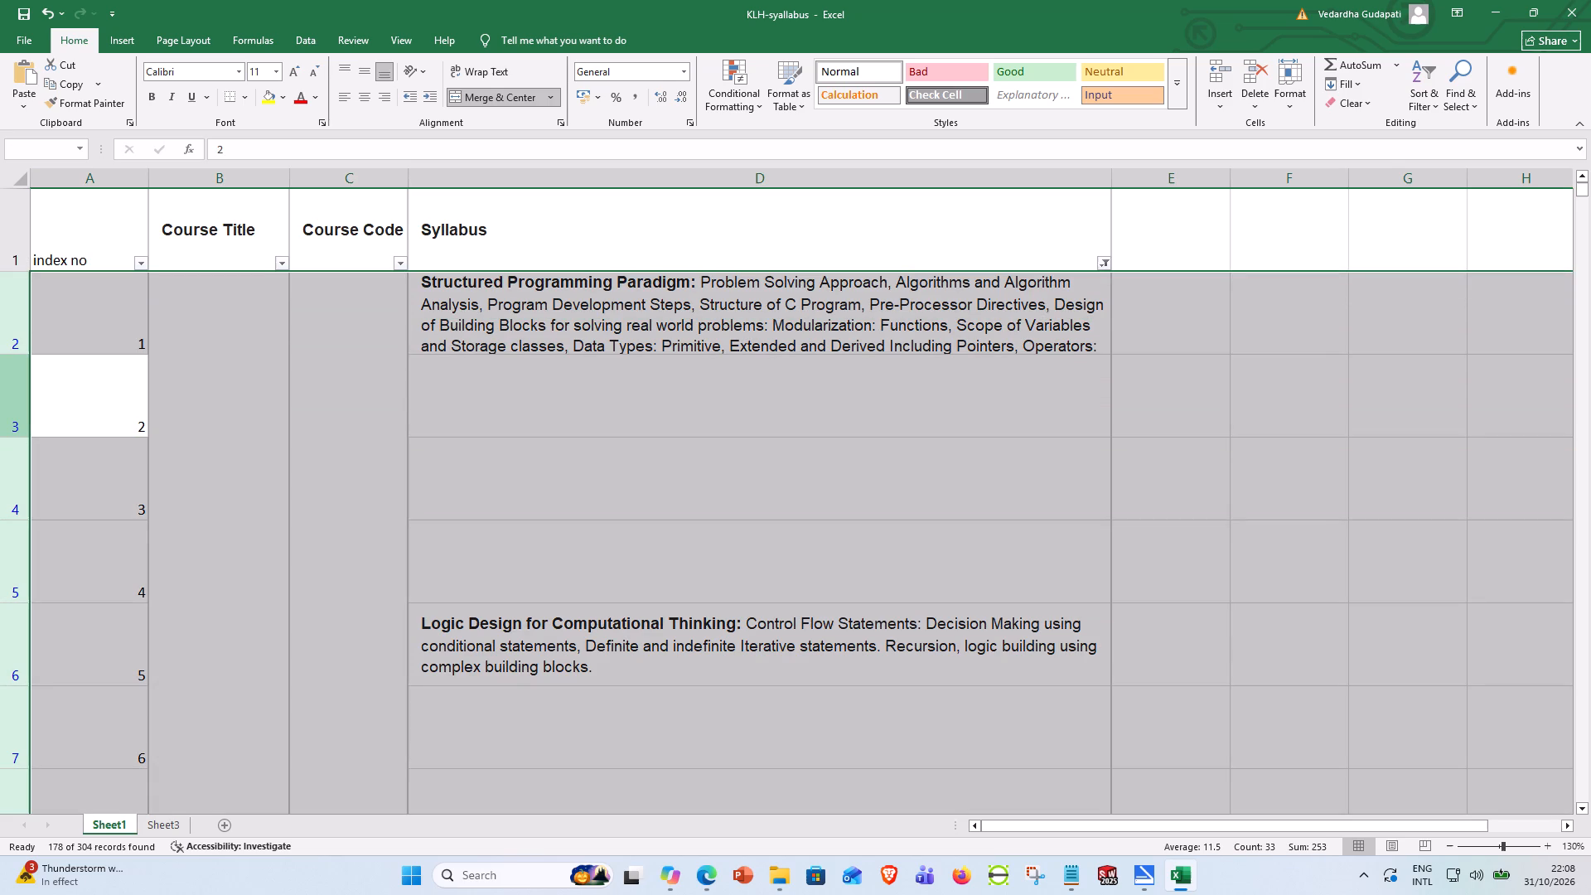
click(476, 412)
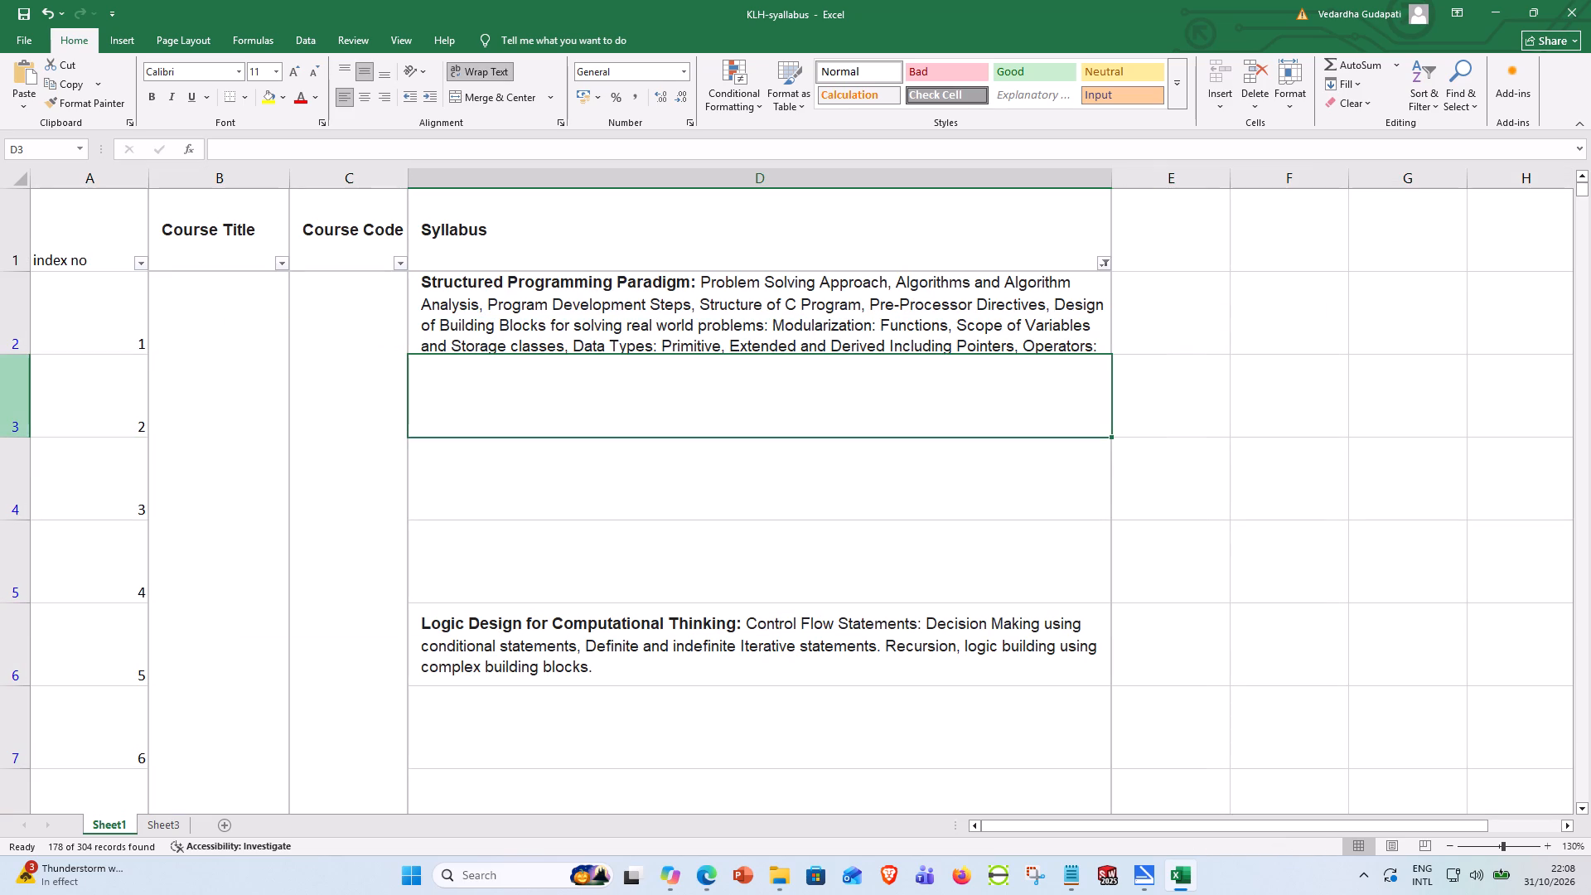
click(13, 400)
right_click(13, 400)
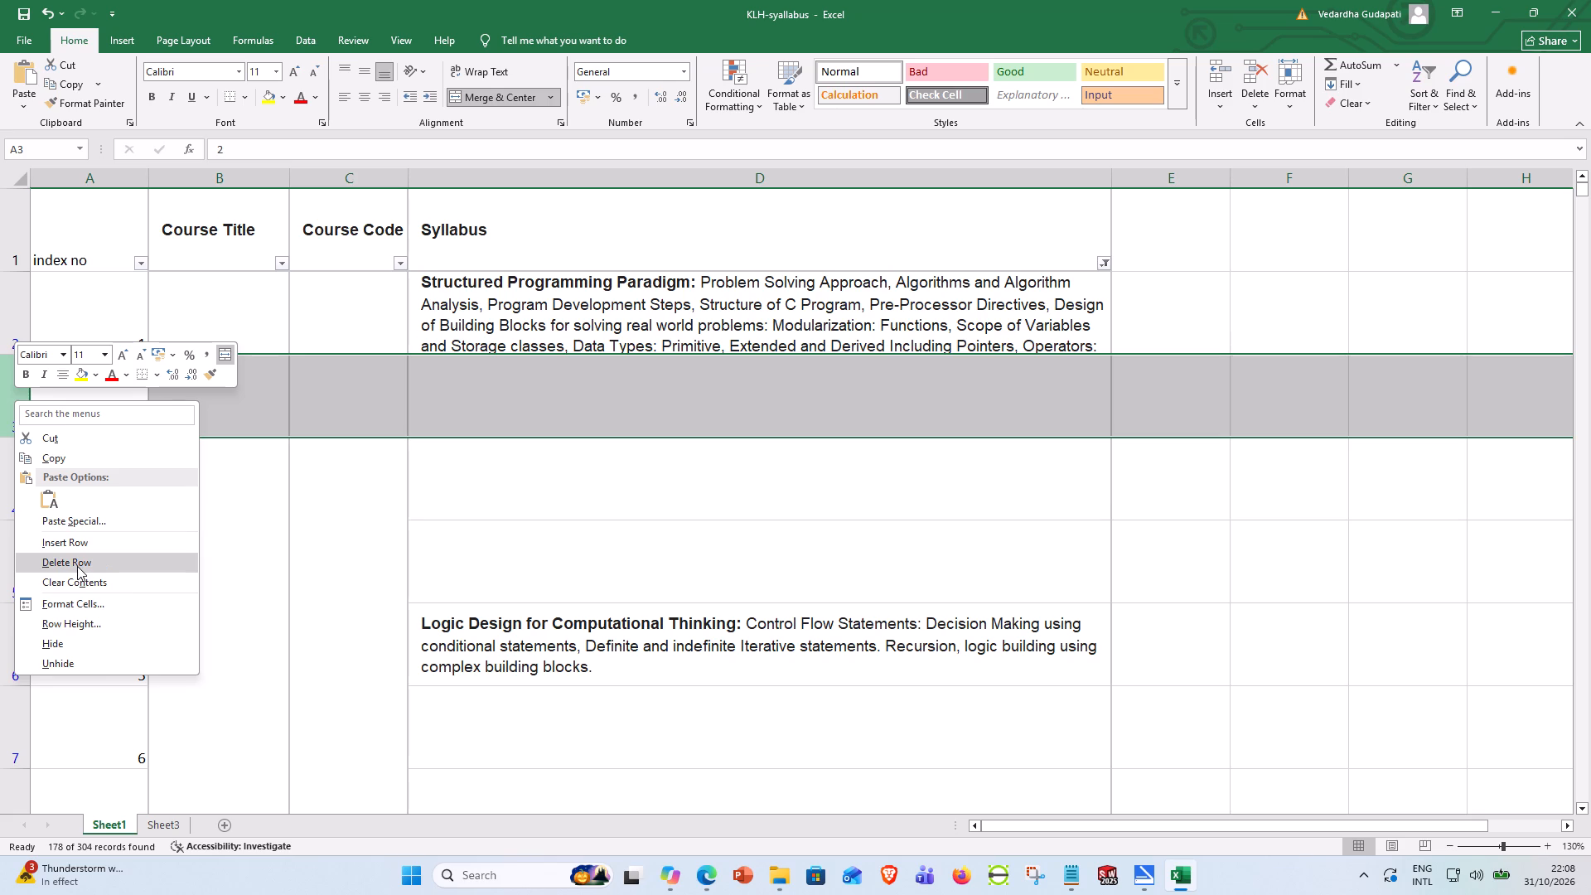
click(77, 566)
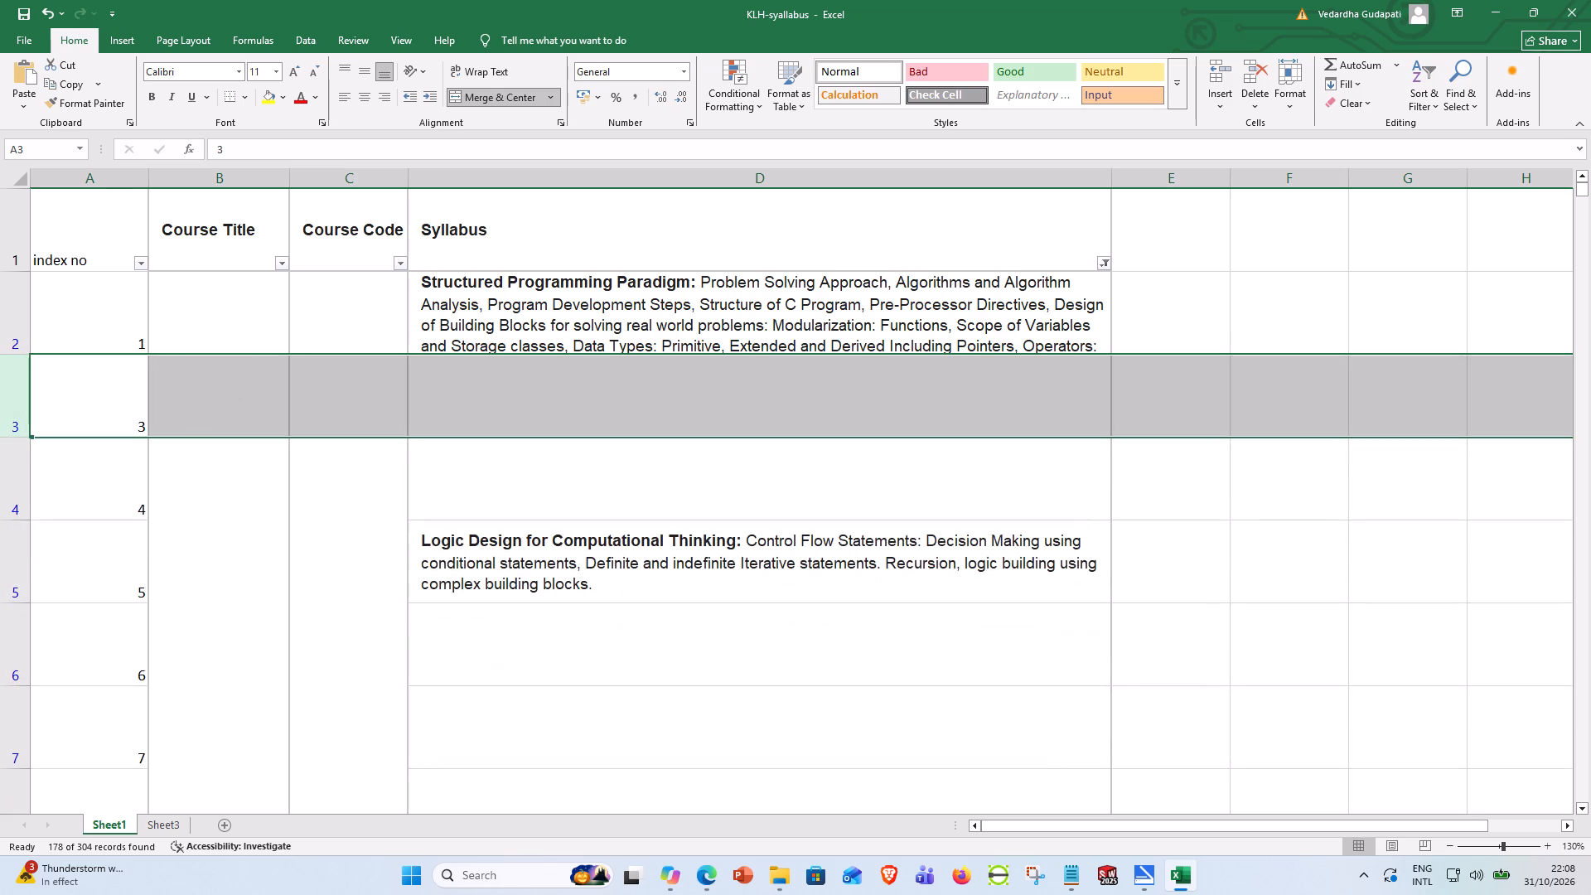
right_click(22, 396)
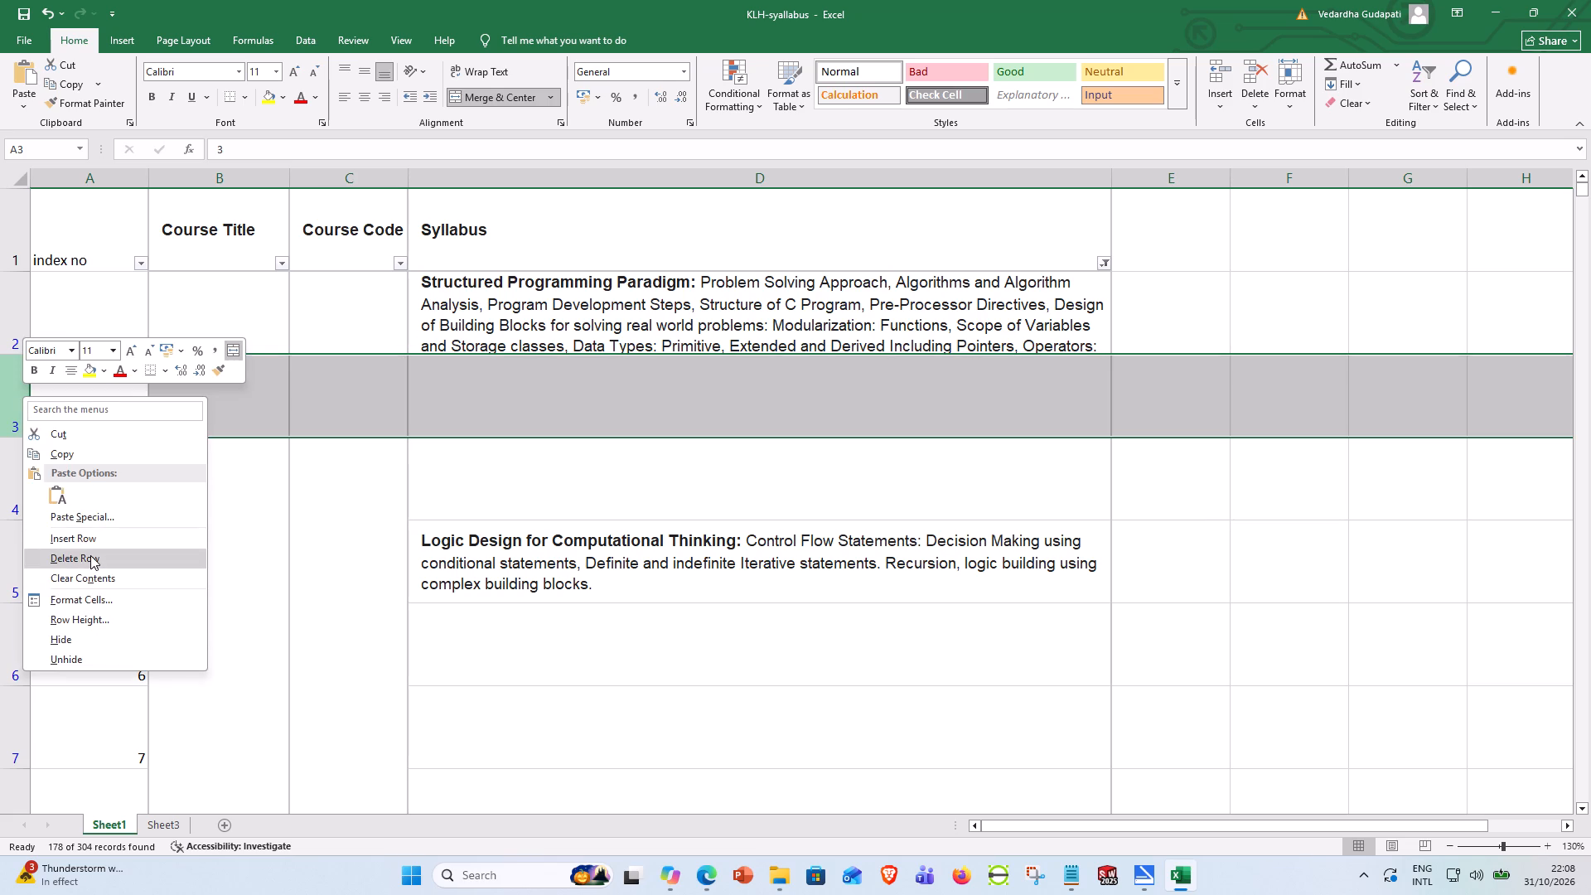
click(90, 555)
right_click(17, 397)
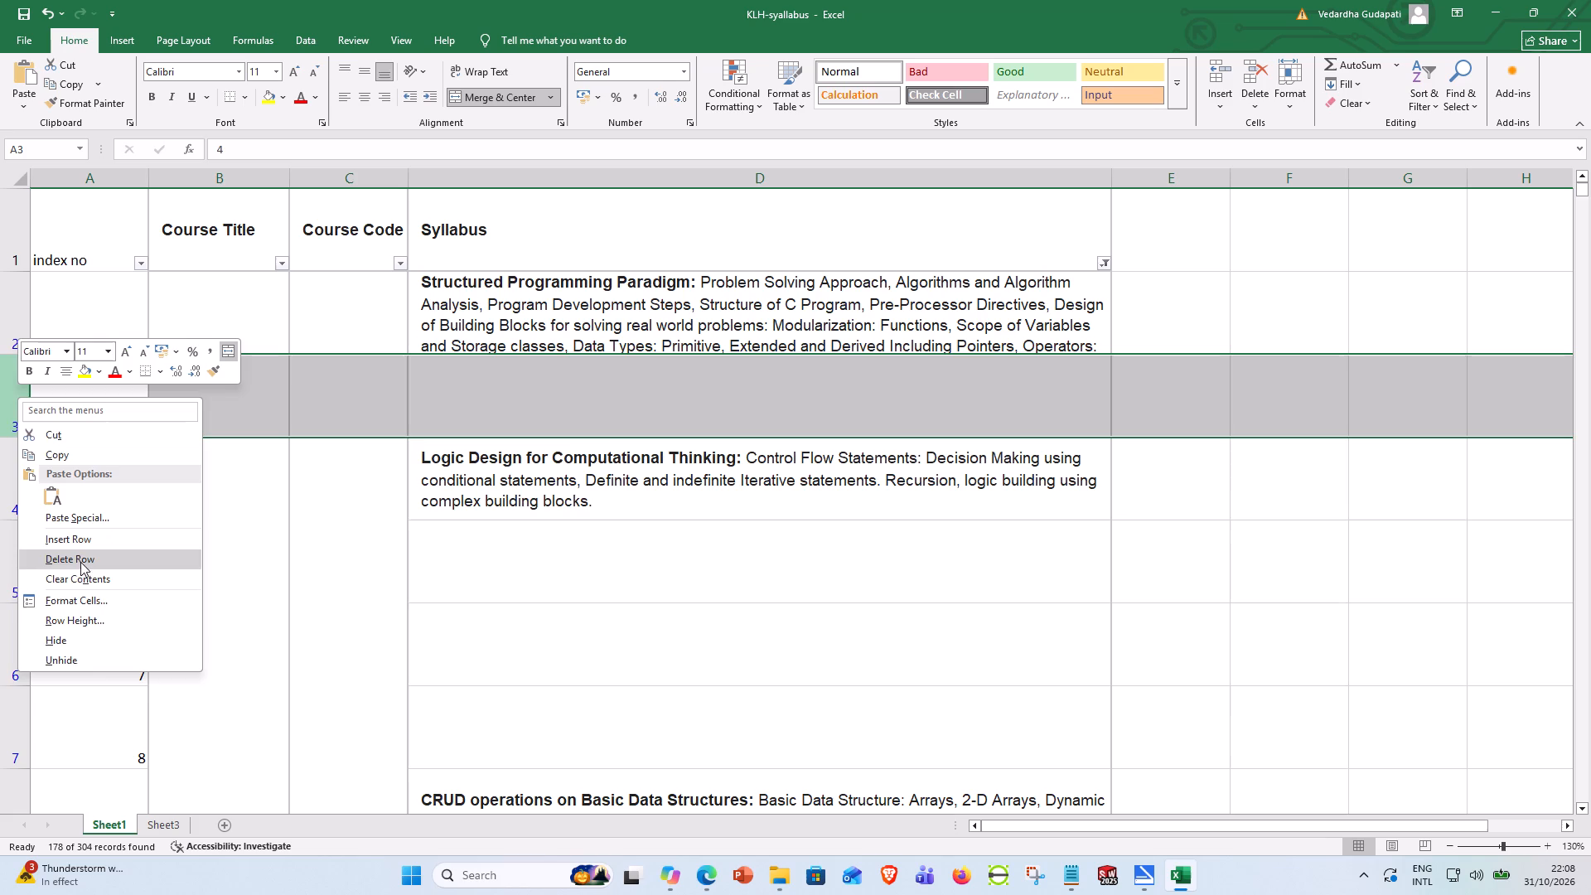
click(85, 564)
scroll(445, 532, up, 4)
click(491, 530)
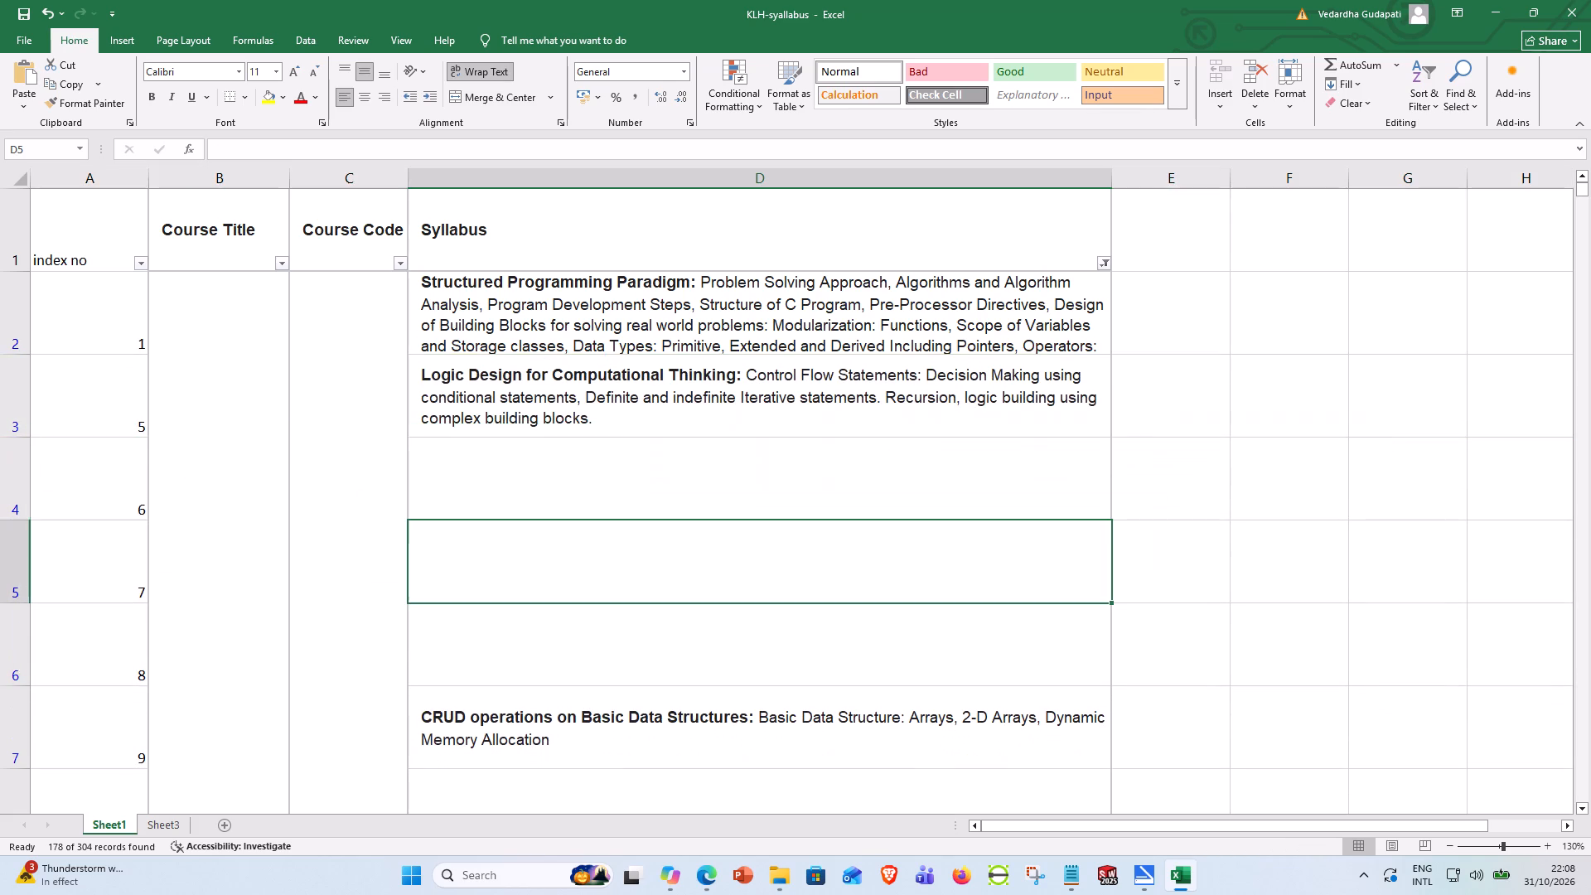
Delete the three blank rows with index no 6, 7 and 8 between Logic Design for Computational Thinking and CRUD operations on Basic Data Structures.
scroll(510, 508, up, 4)
scroll(510, 508, down, 3)
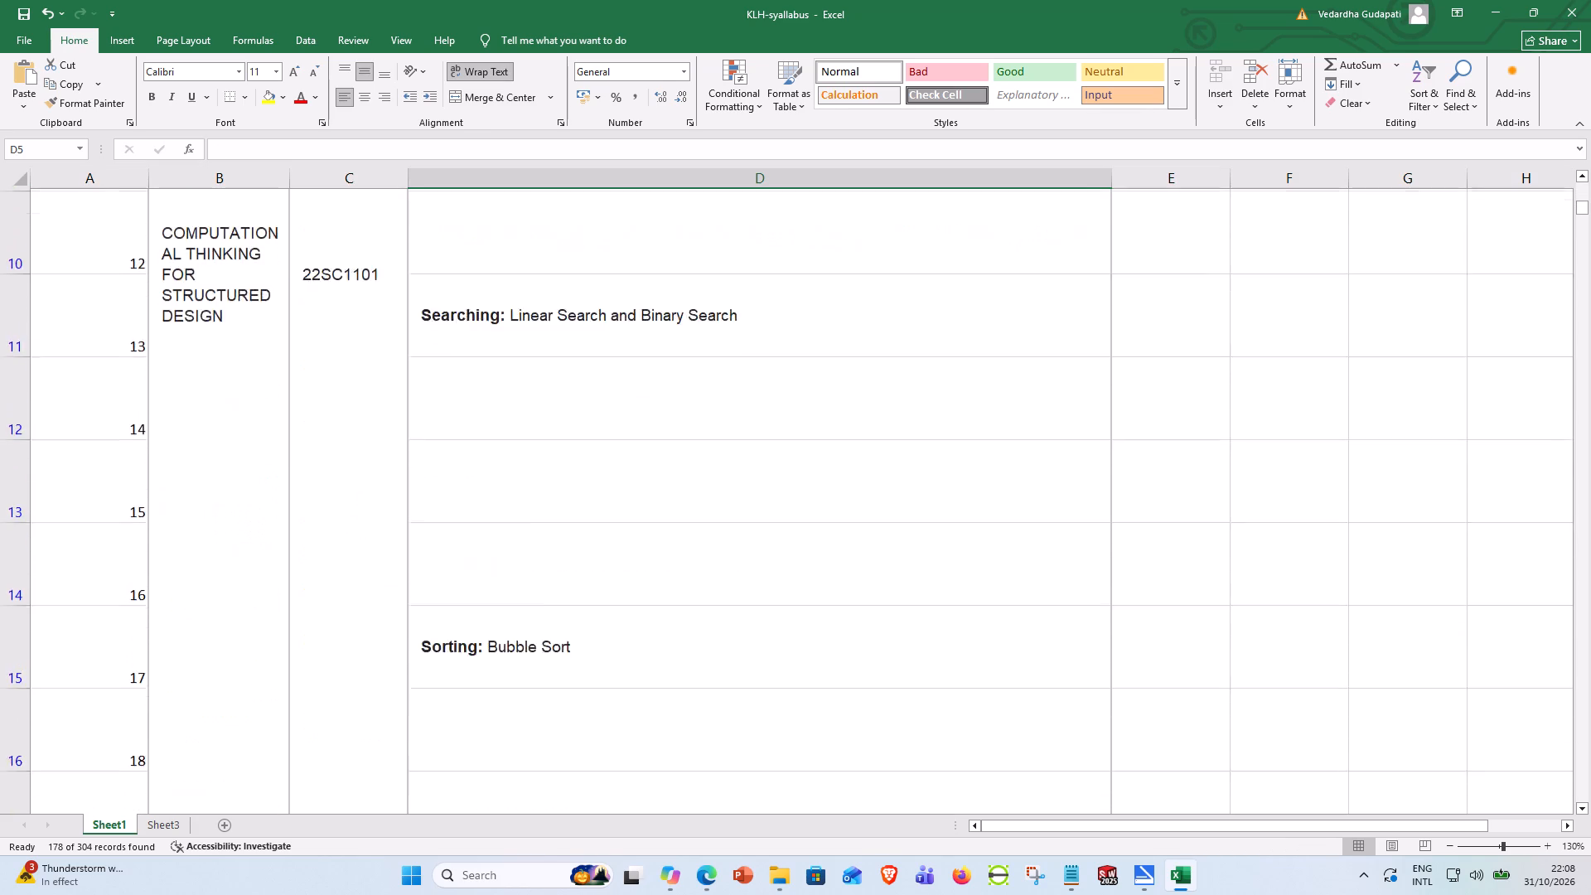
scroll(510, 508, down, 2)
scroll(510, 508, up, 5)
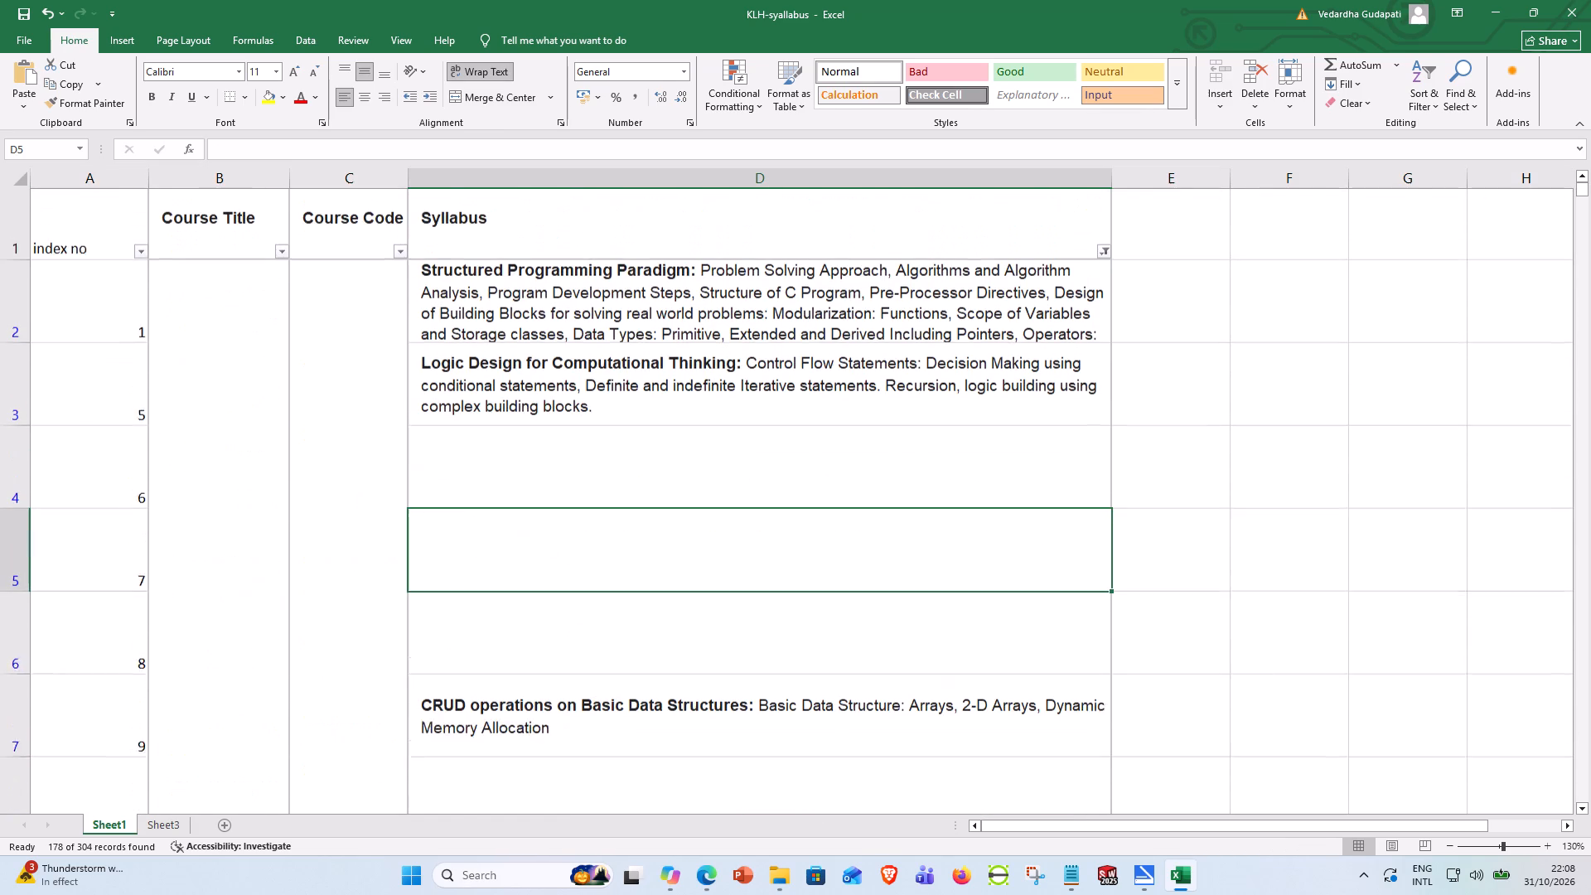
scroll(510, 508, up, 2)
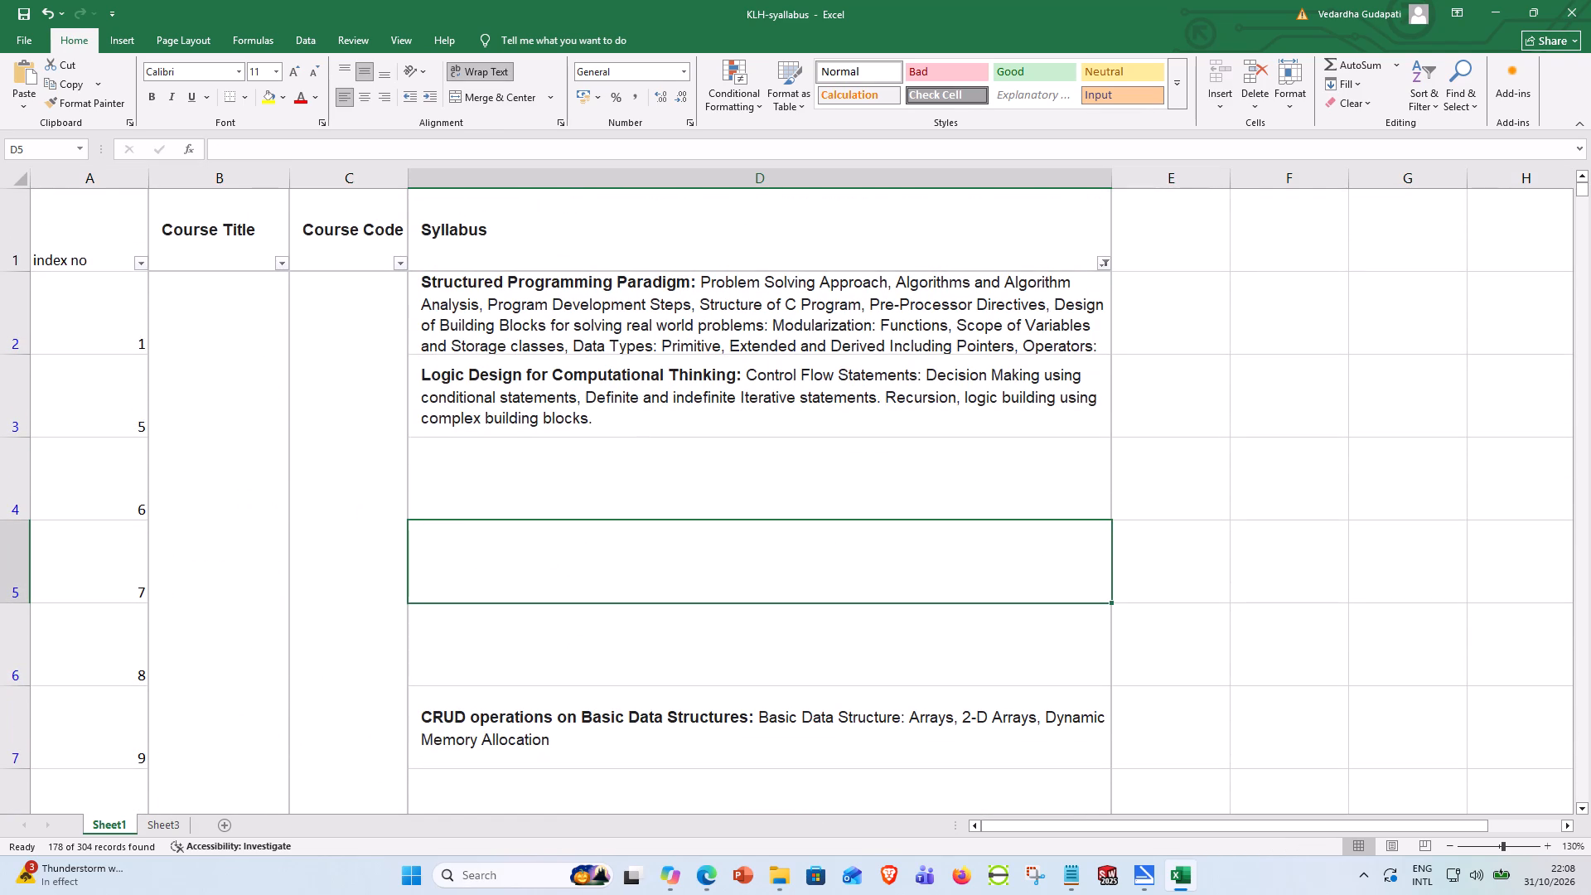
click(15, 477)
right_click(15, 477)
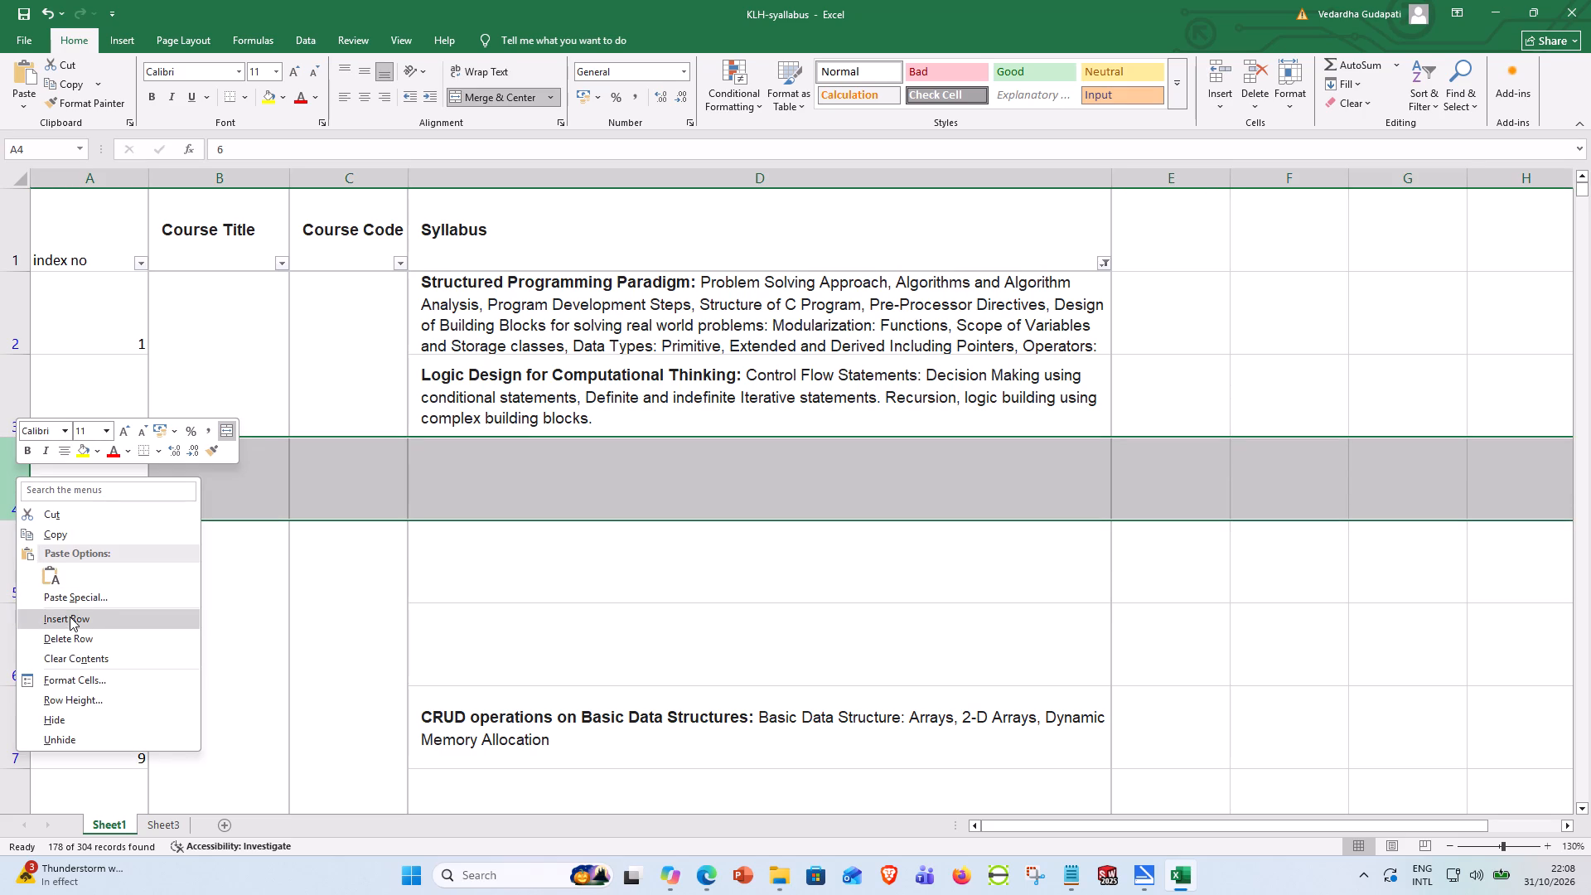
click(73, 636)
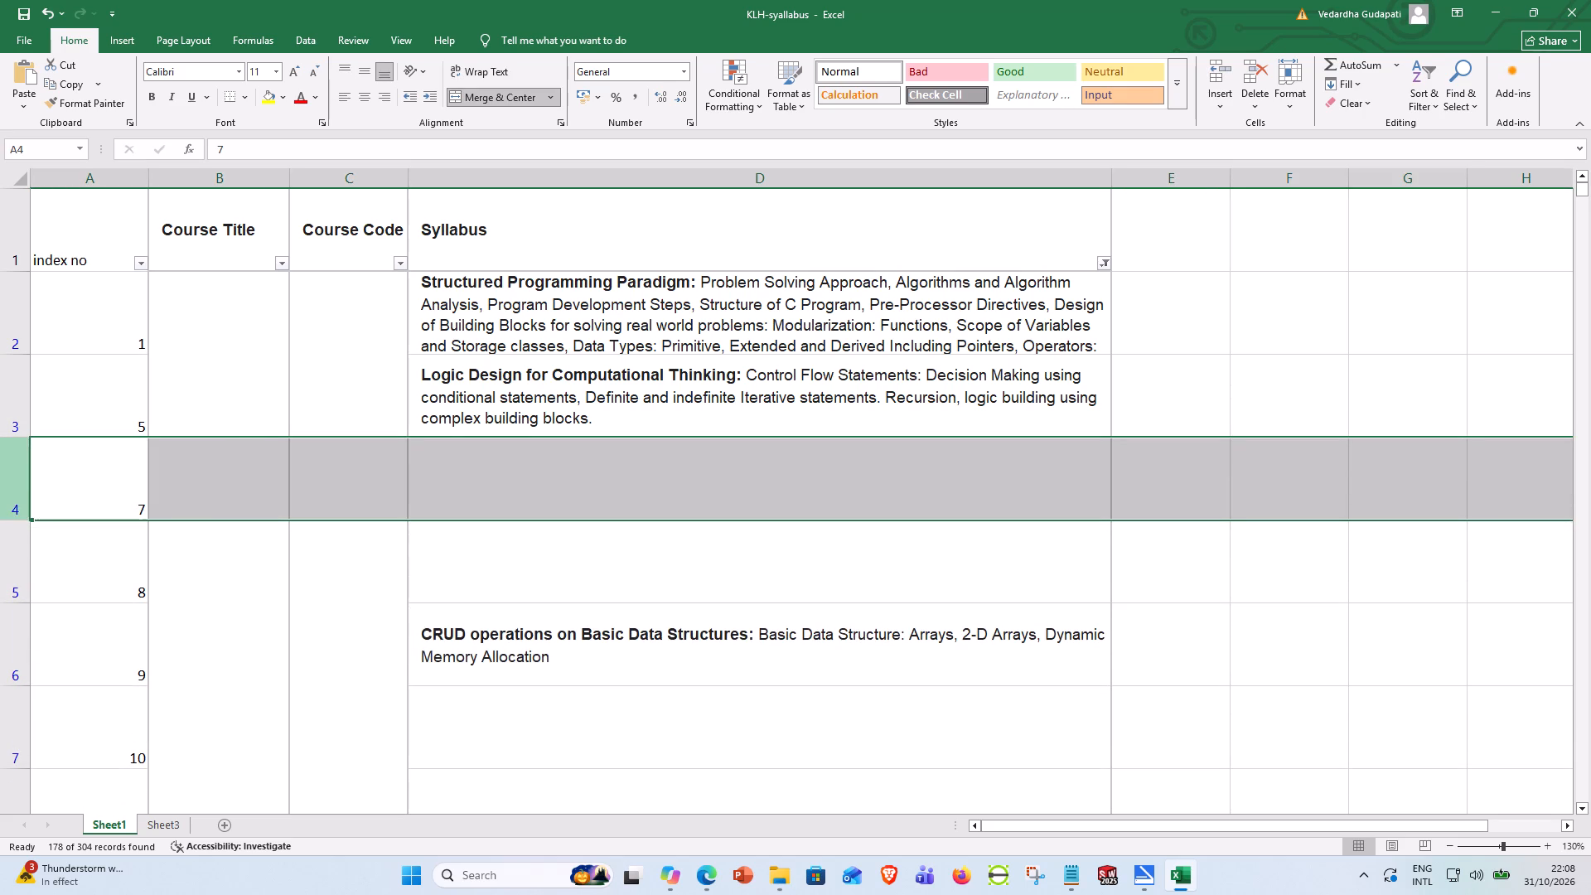
right_click(18, 475)
click(89, 634)
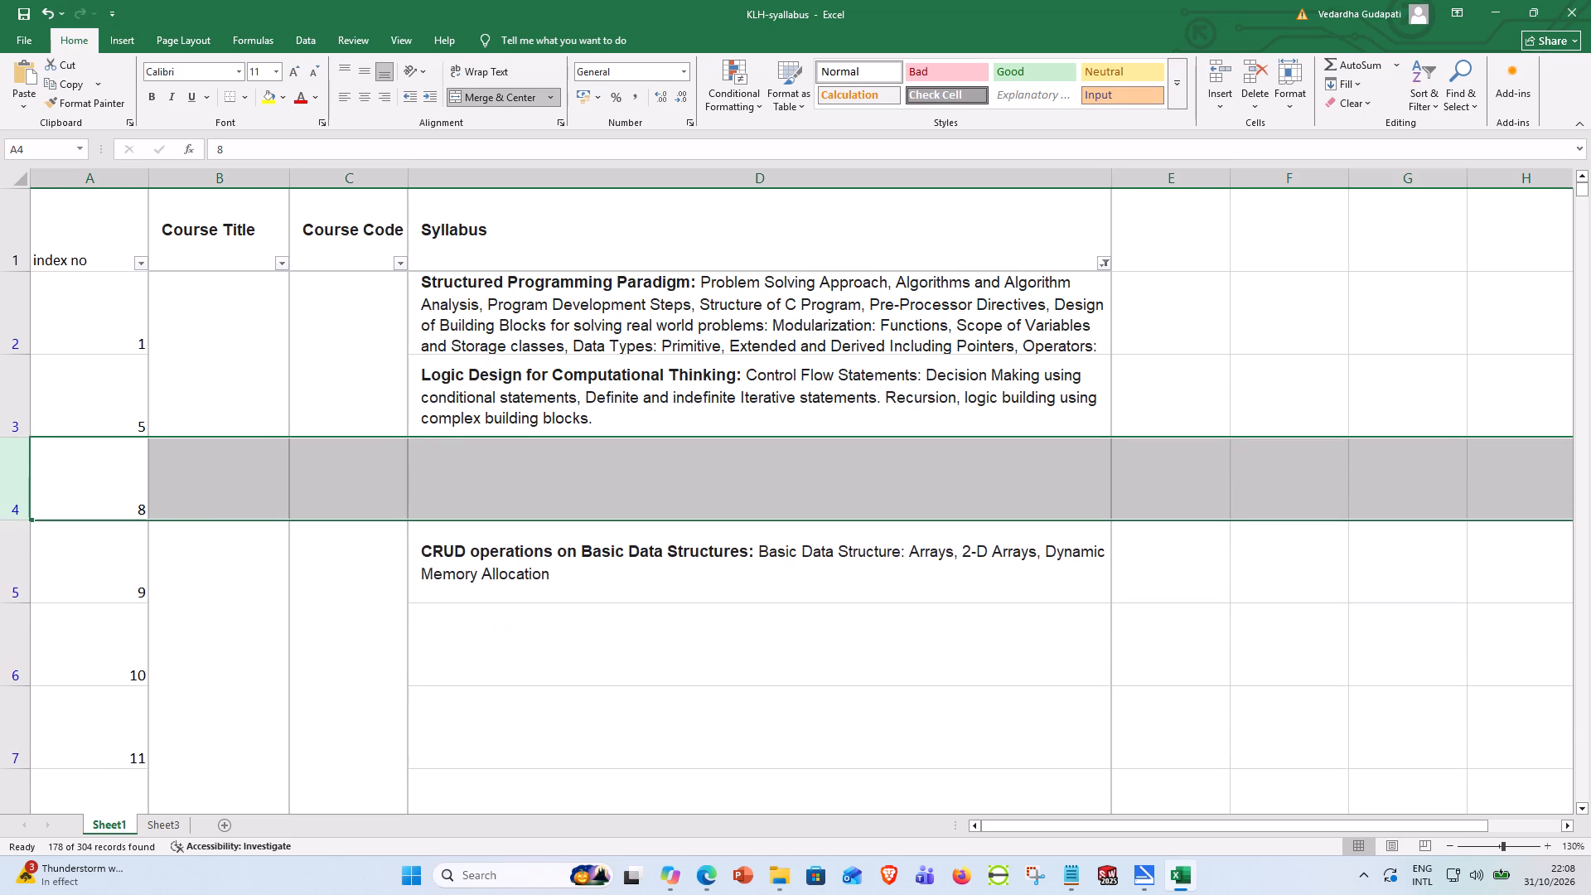
right_click(19, 482)
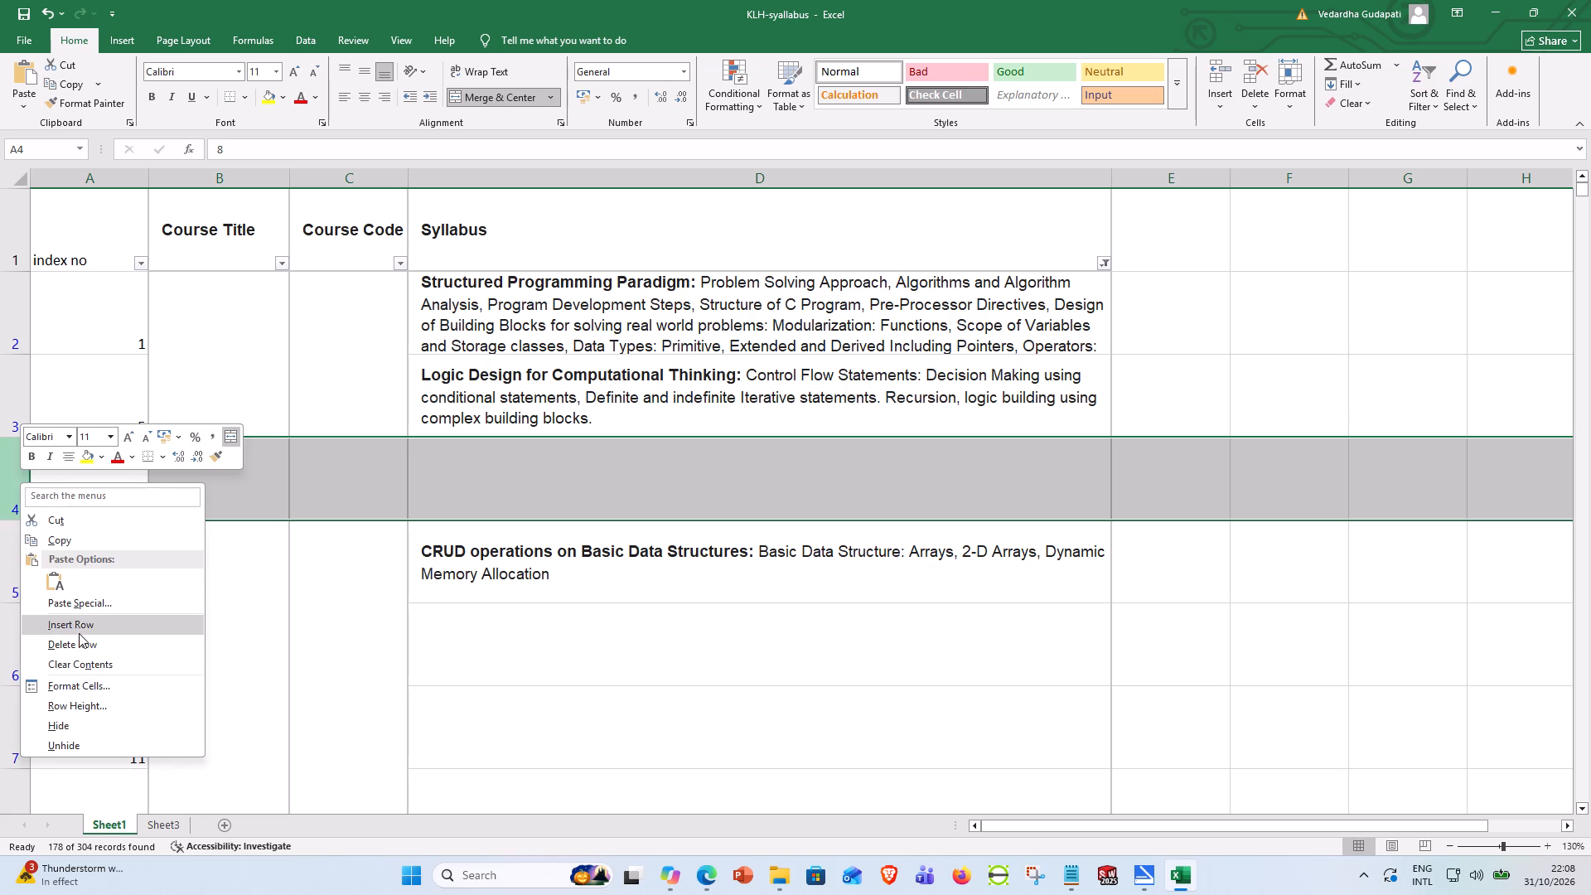
click(80, 644)
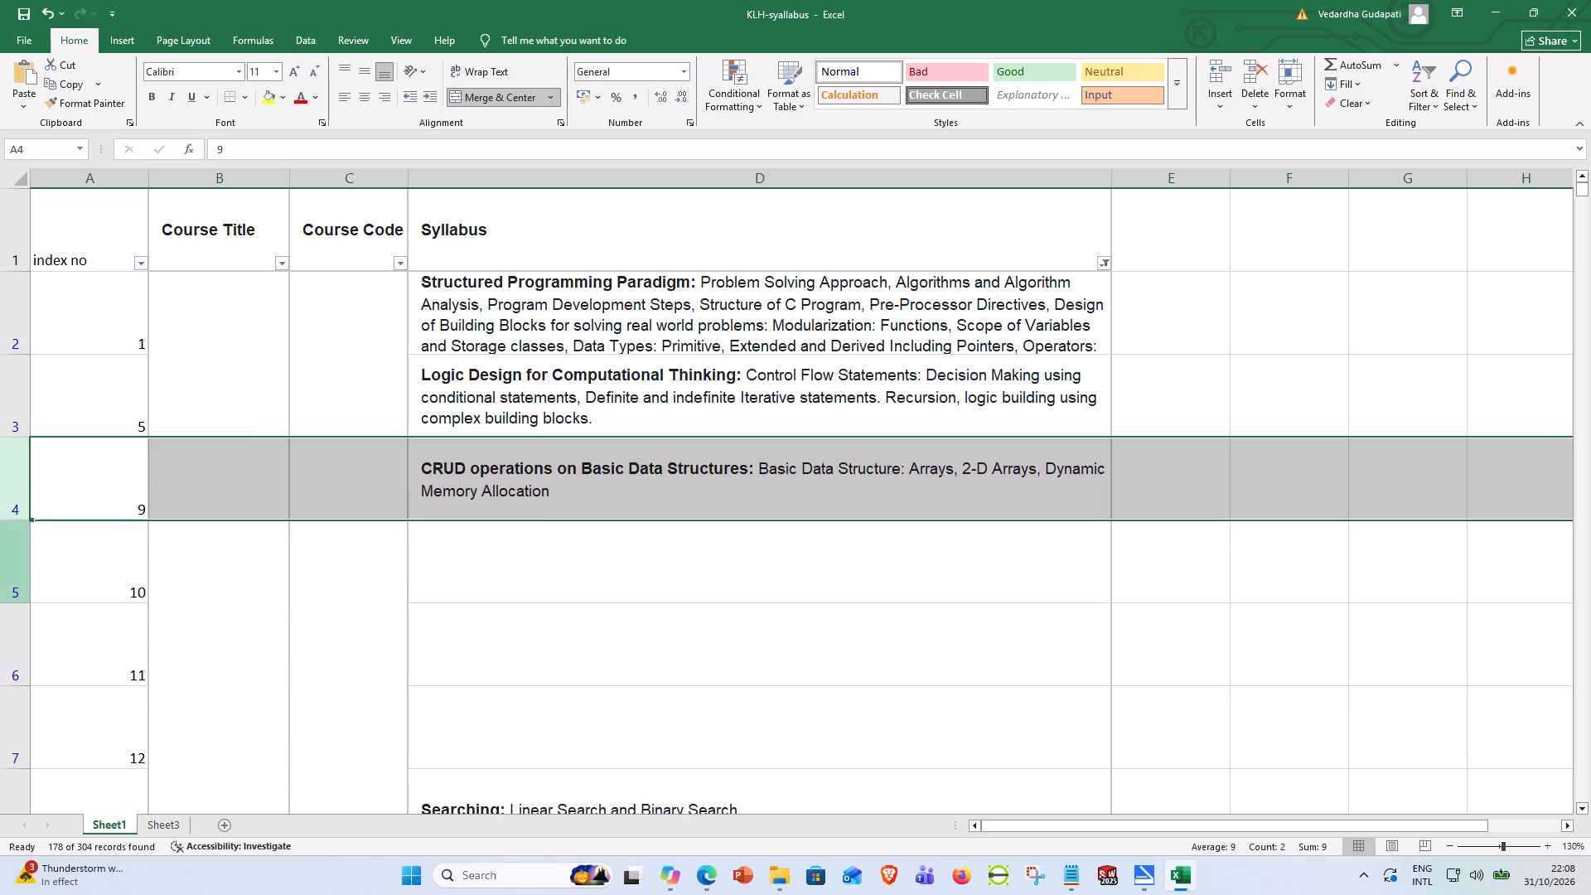
Delete the three blank rows with index no 10, 11 and 12 between CRUD operations on Basic Data Structures and Searching.
right_click(26, 561)
click(95, 722)
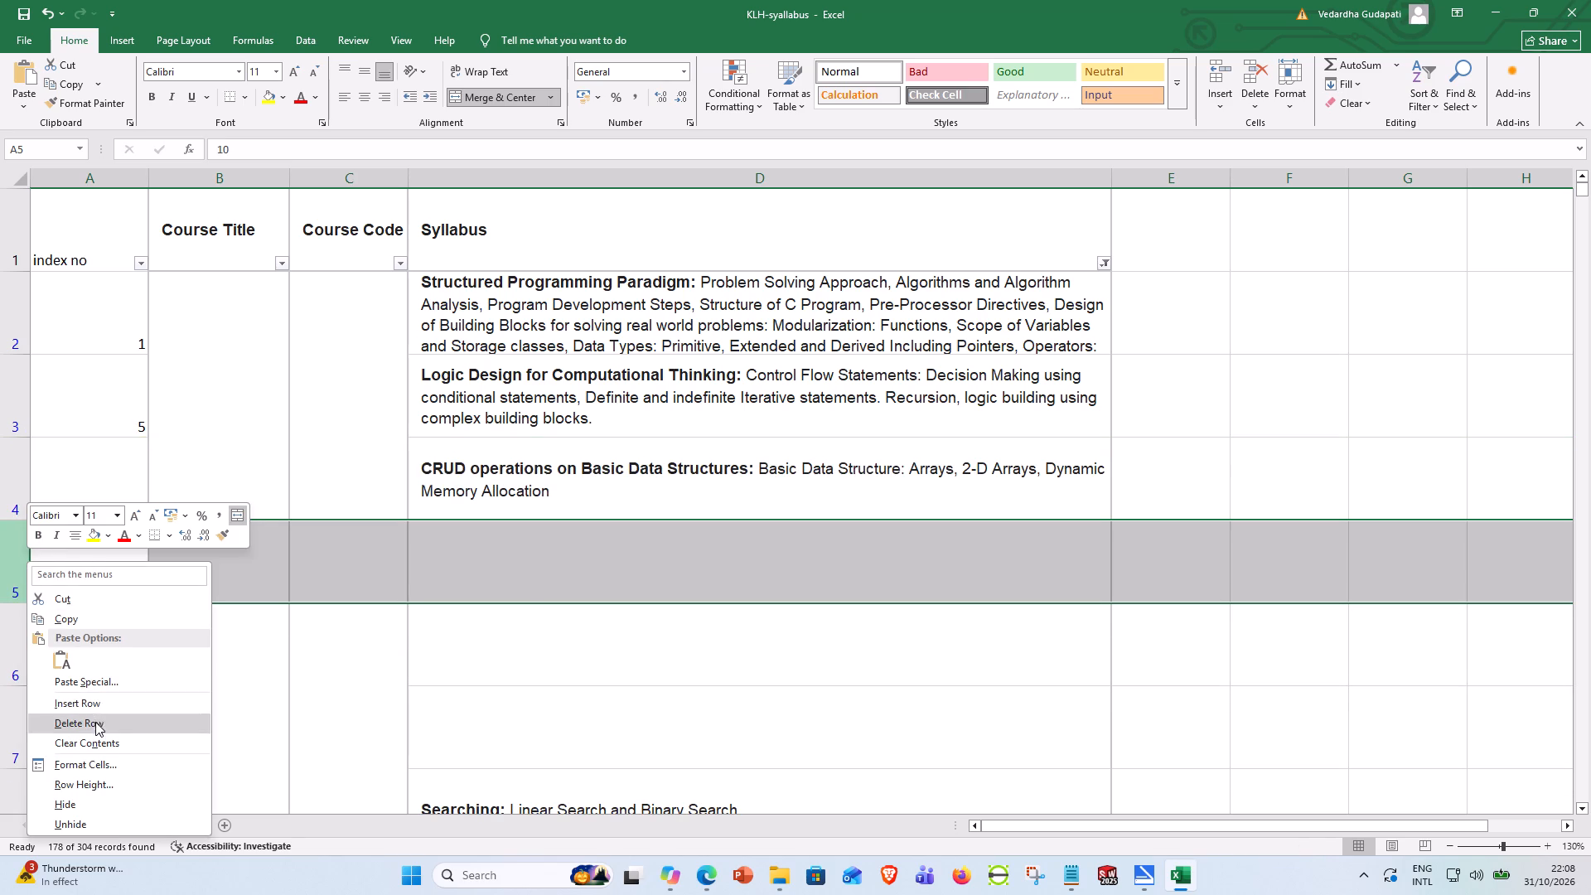
right_click(19, 557)
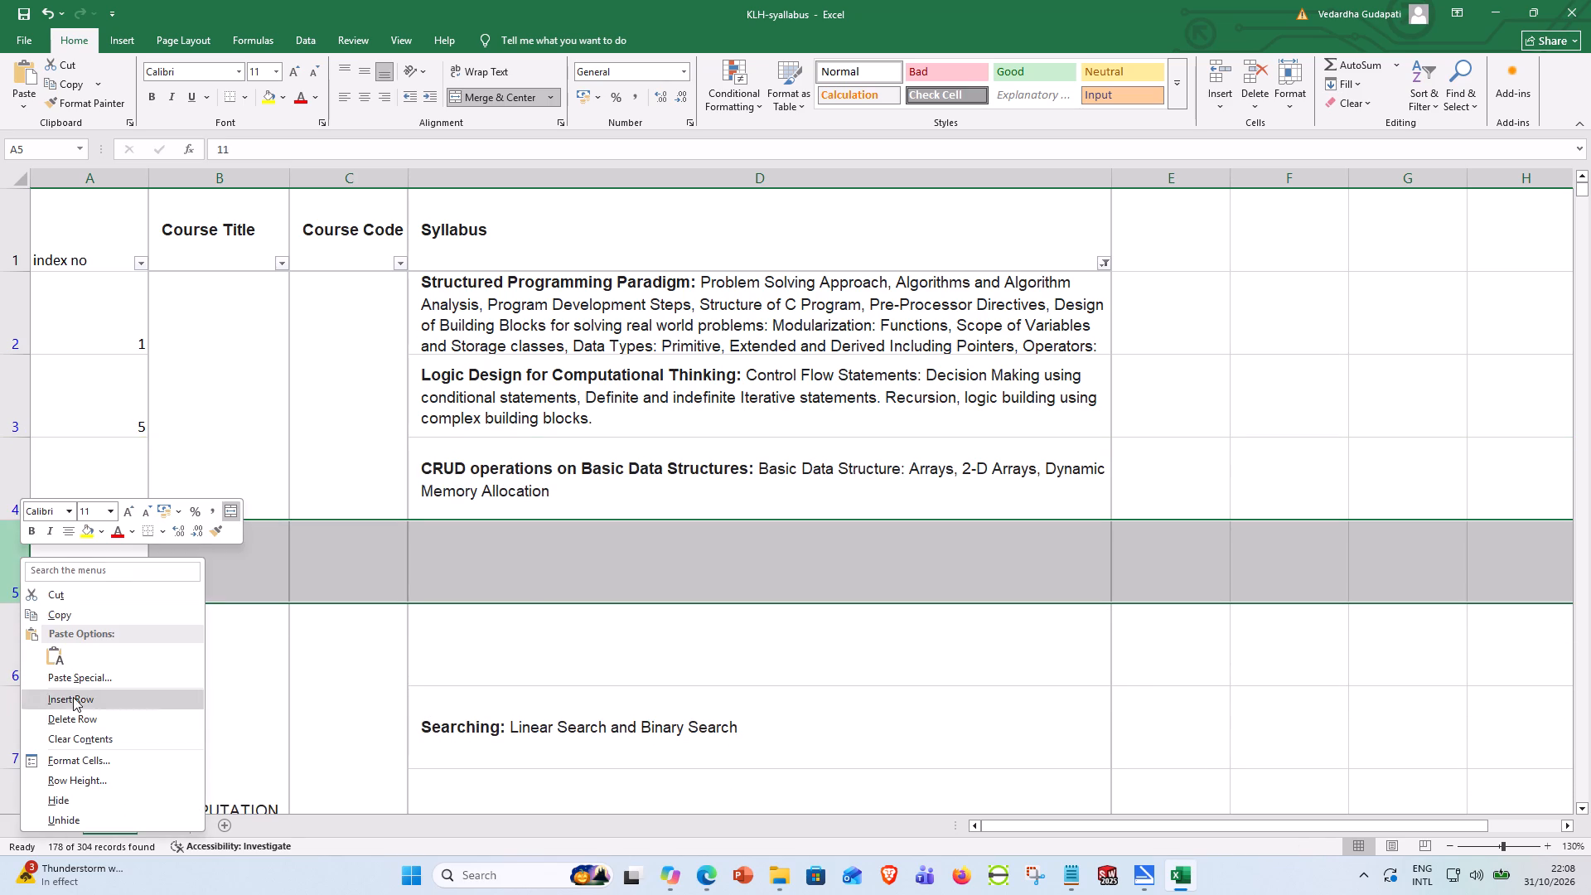
click(84, 719)
right_click(16, 554)
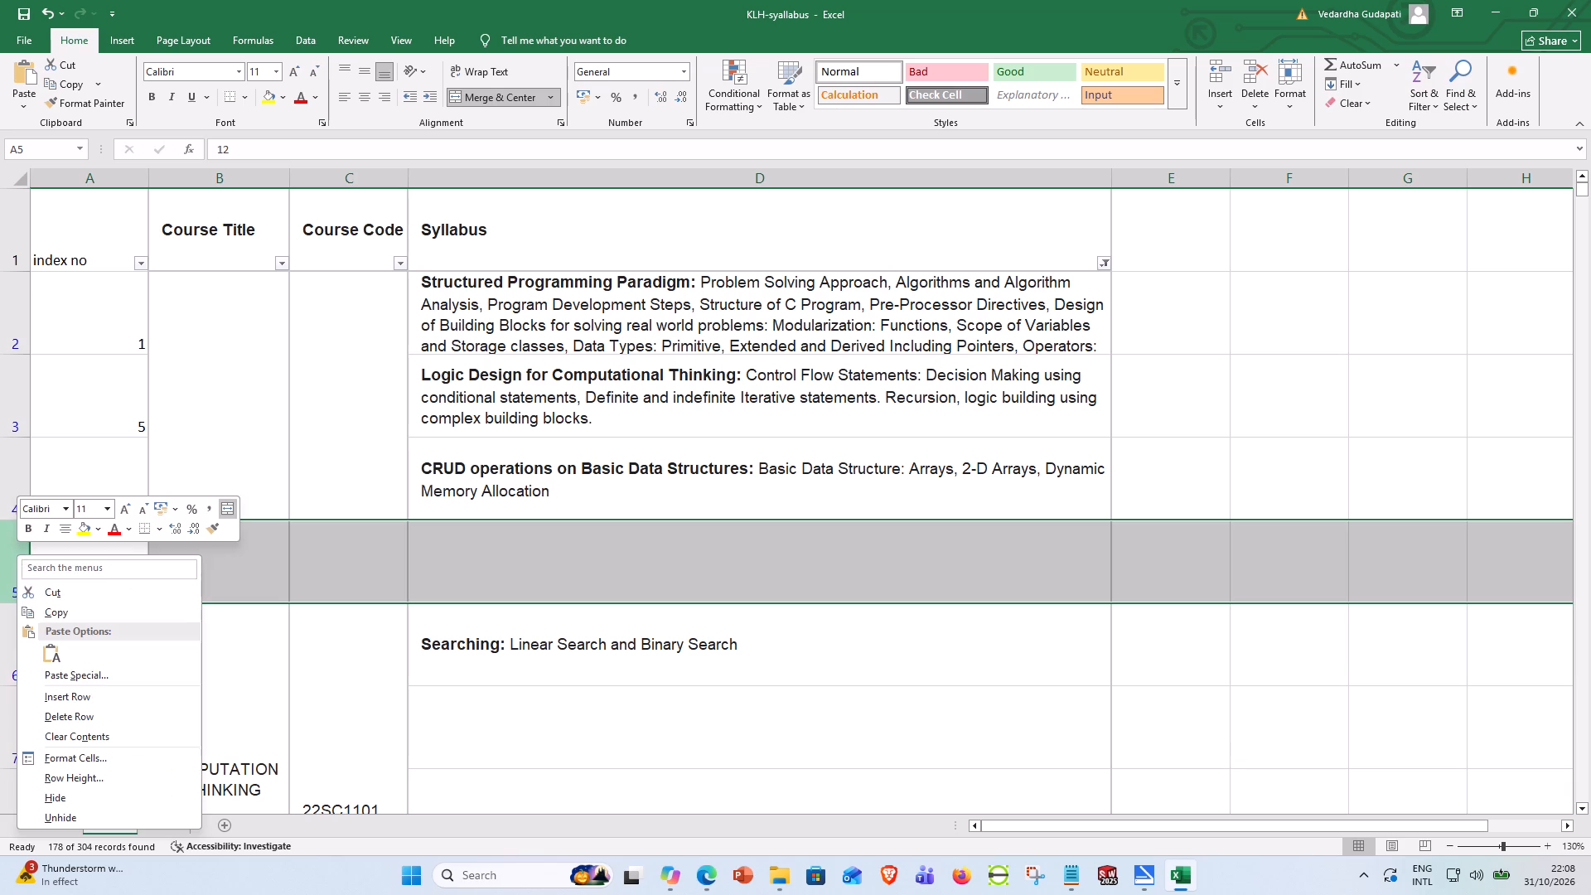
click(84, 722)
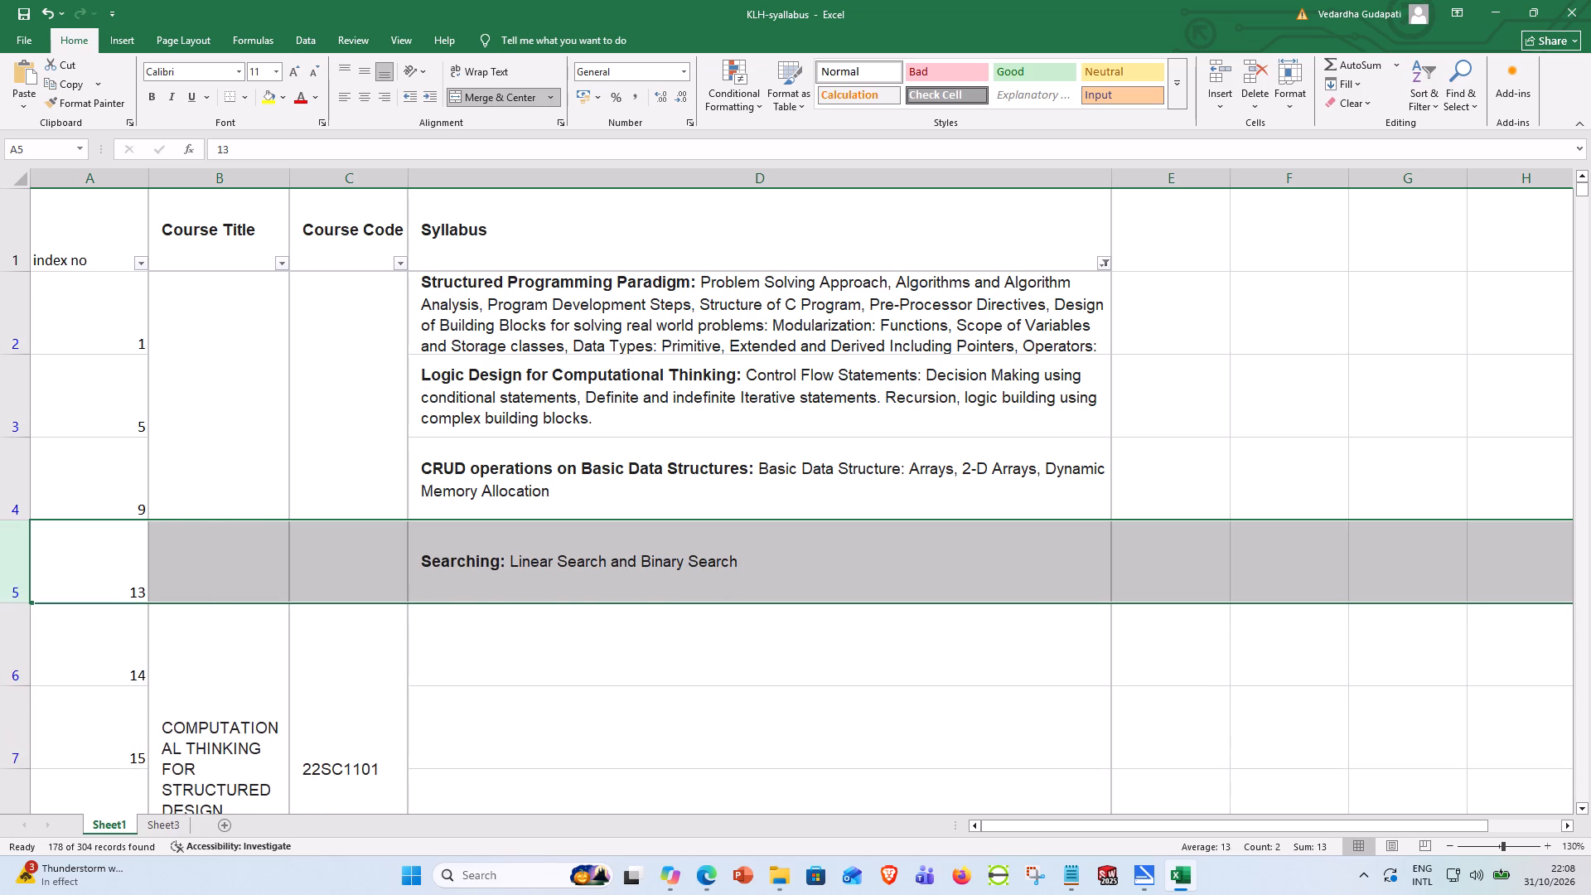
Delete the three blank rows with index no 14, 15 and 16 between Searching and Sorting.
right_click(17, 636)
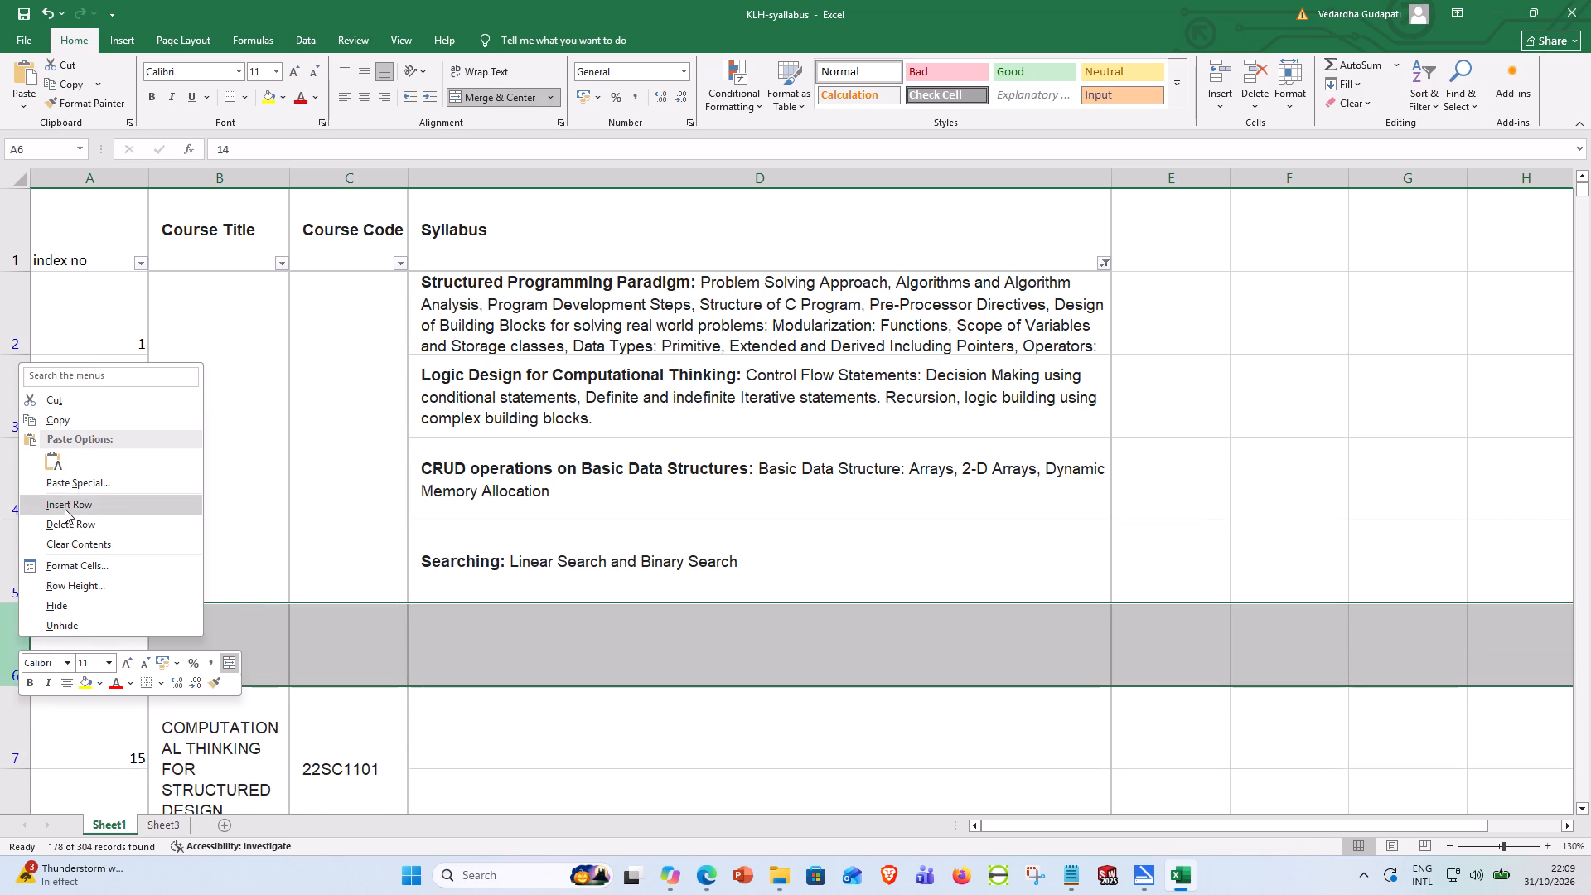
key(d)
right_click(19, 629)
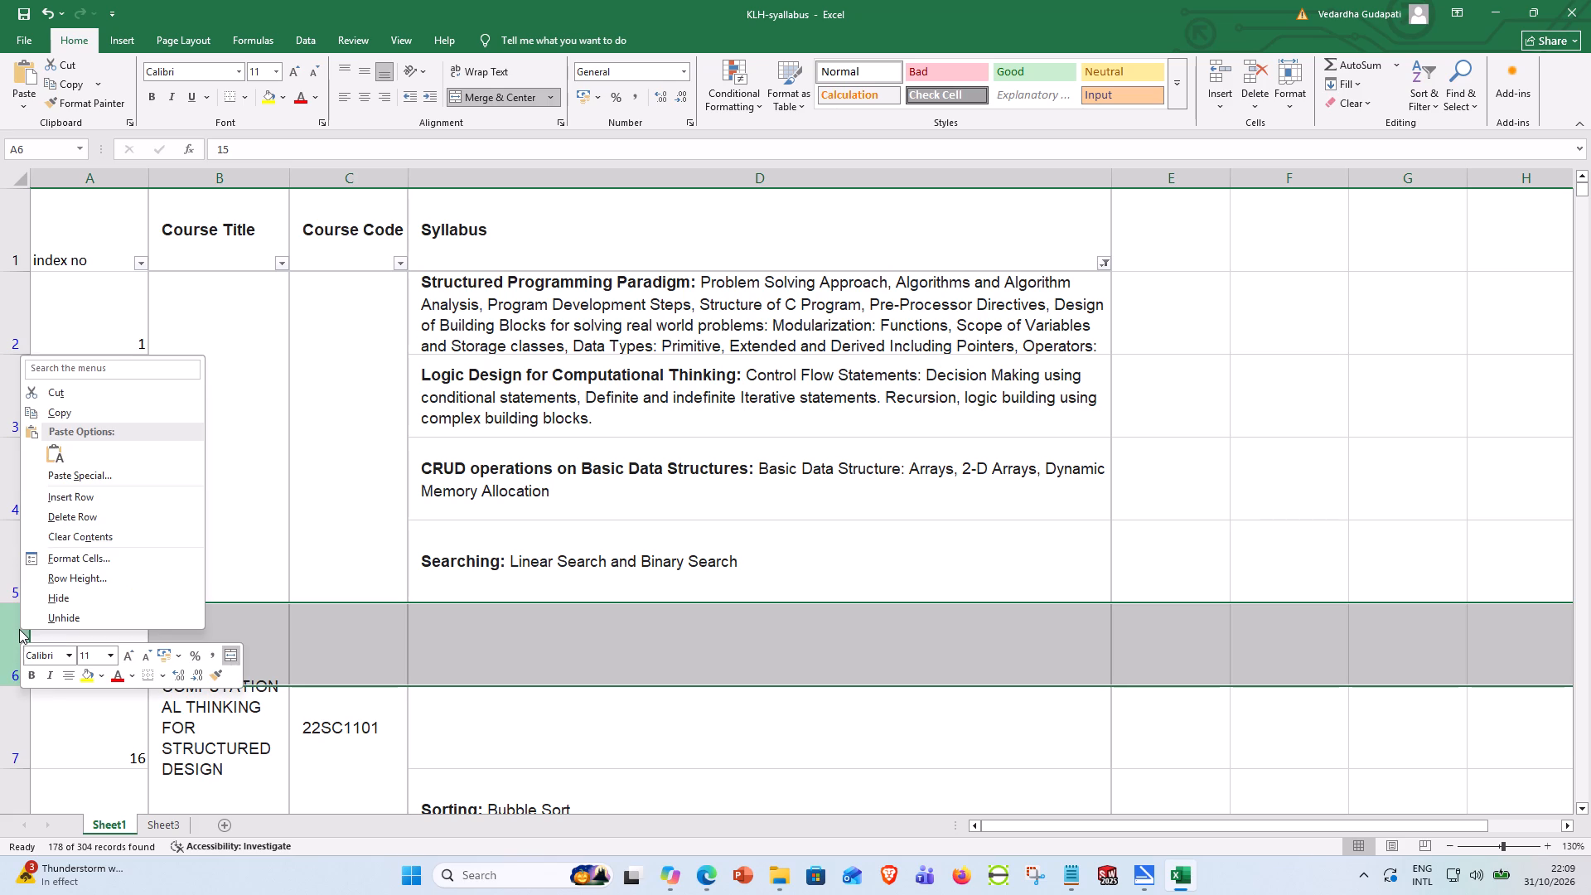
key(d)
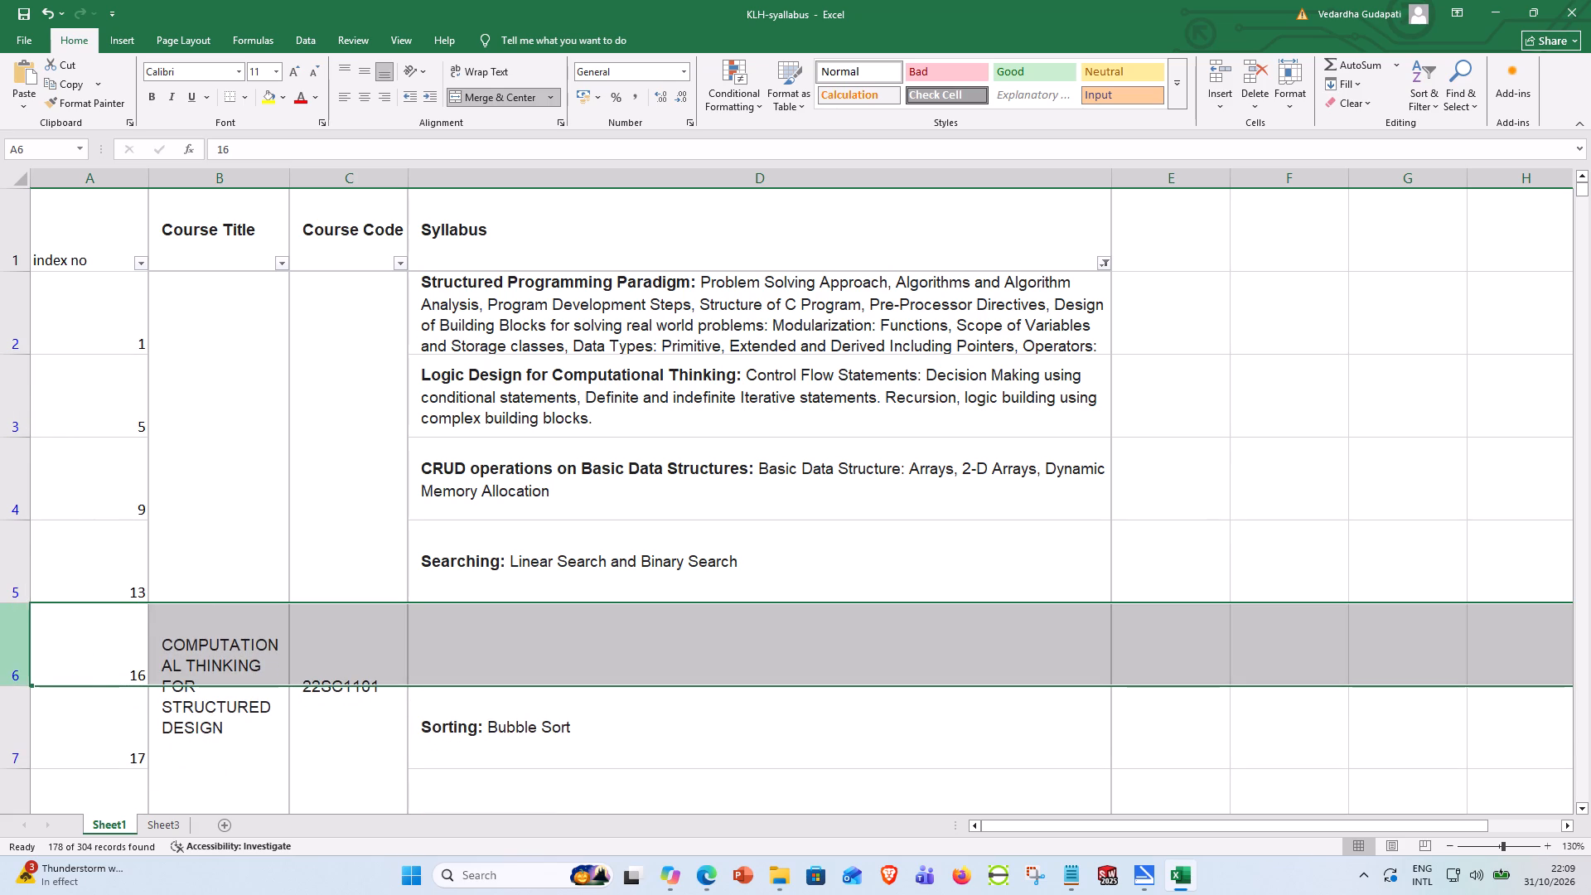
right_click(15, 627)
key(d)
Delete the three blank rows with index no 18, 19 and 20 between Sorting and CRUD operations on Linear Data Structures.
scroll(230, 593, down, 1)
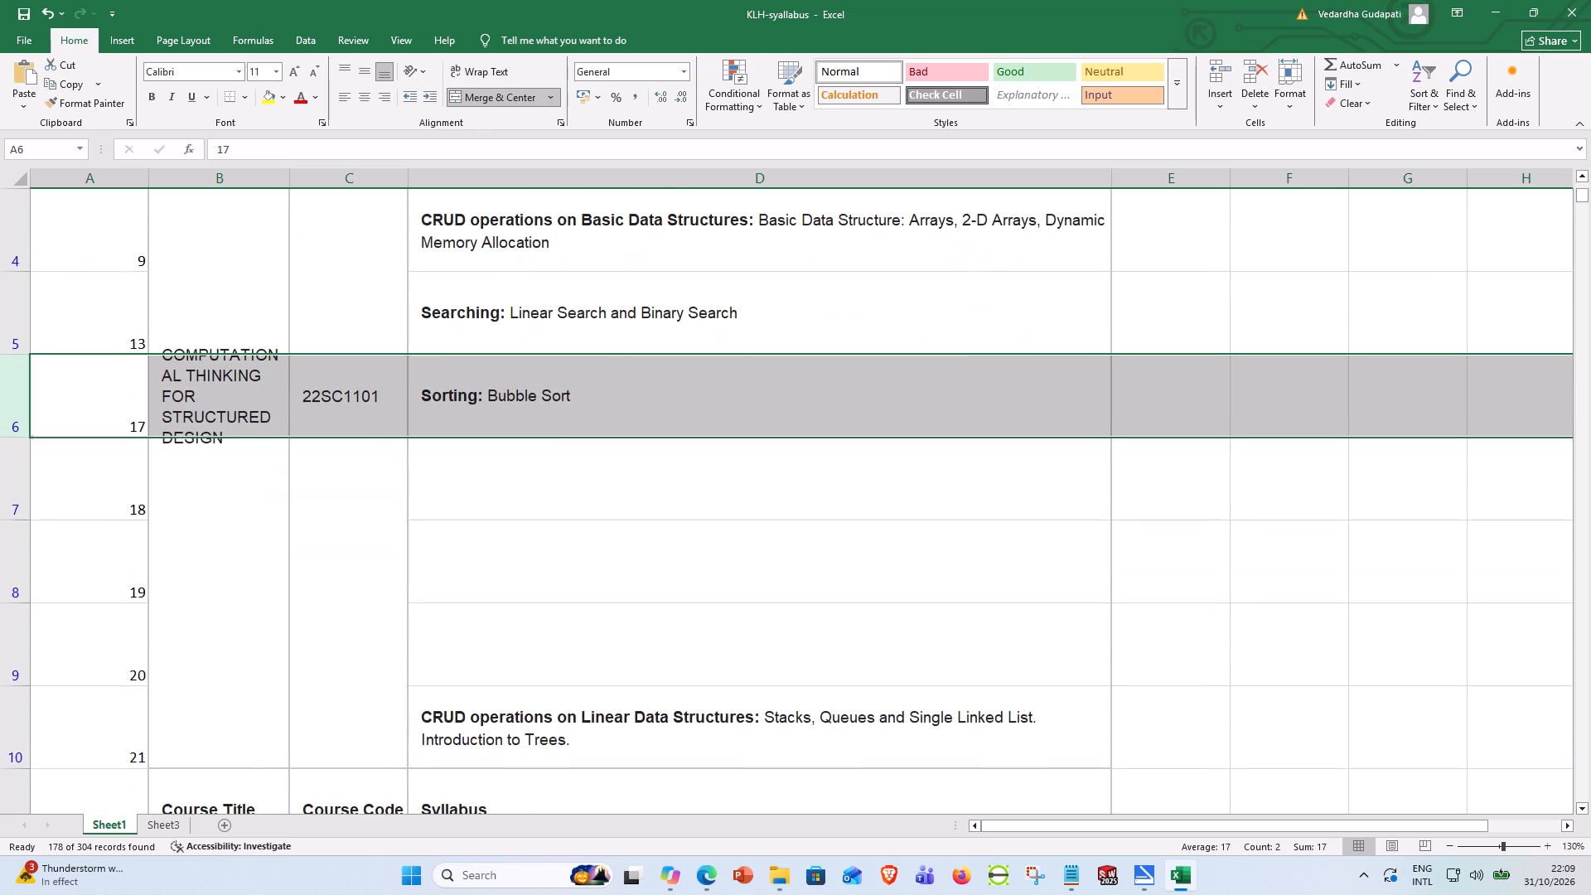
right_click(15, 484)
key(d)
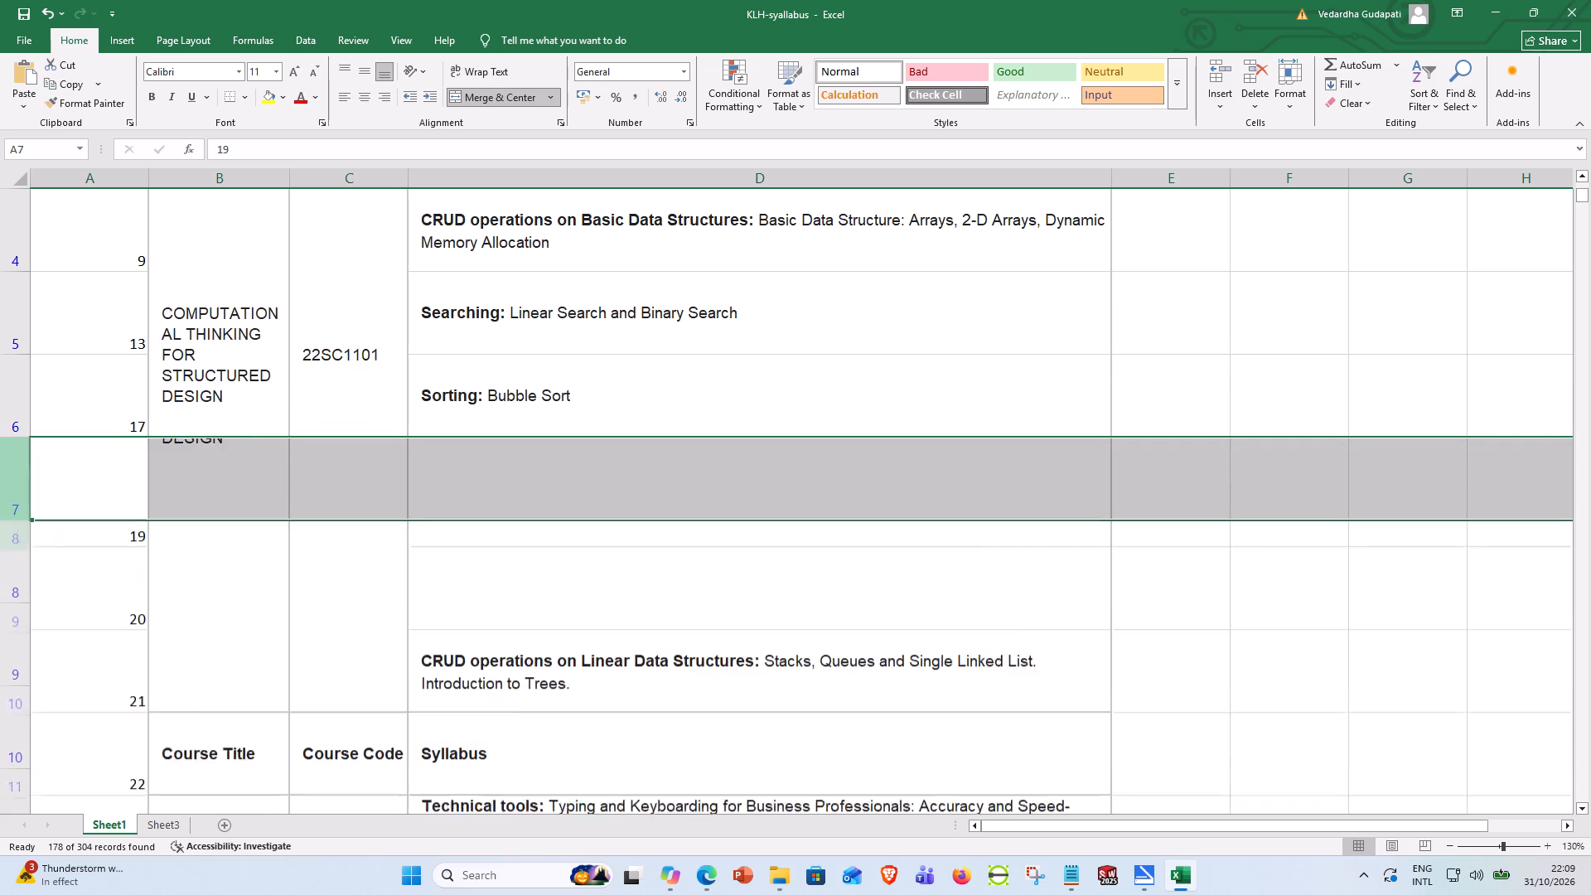
right_click(15, 484)
key(d)
right_click(15, 484)
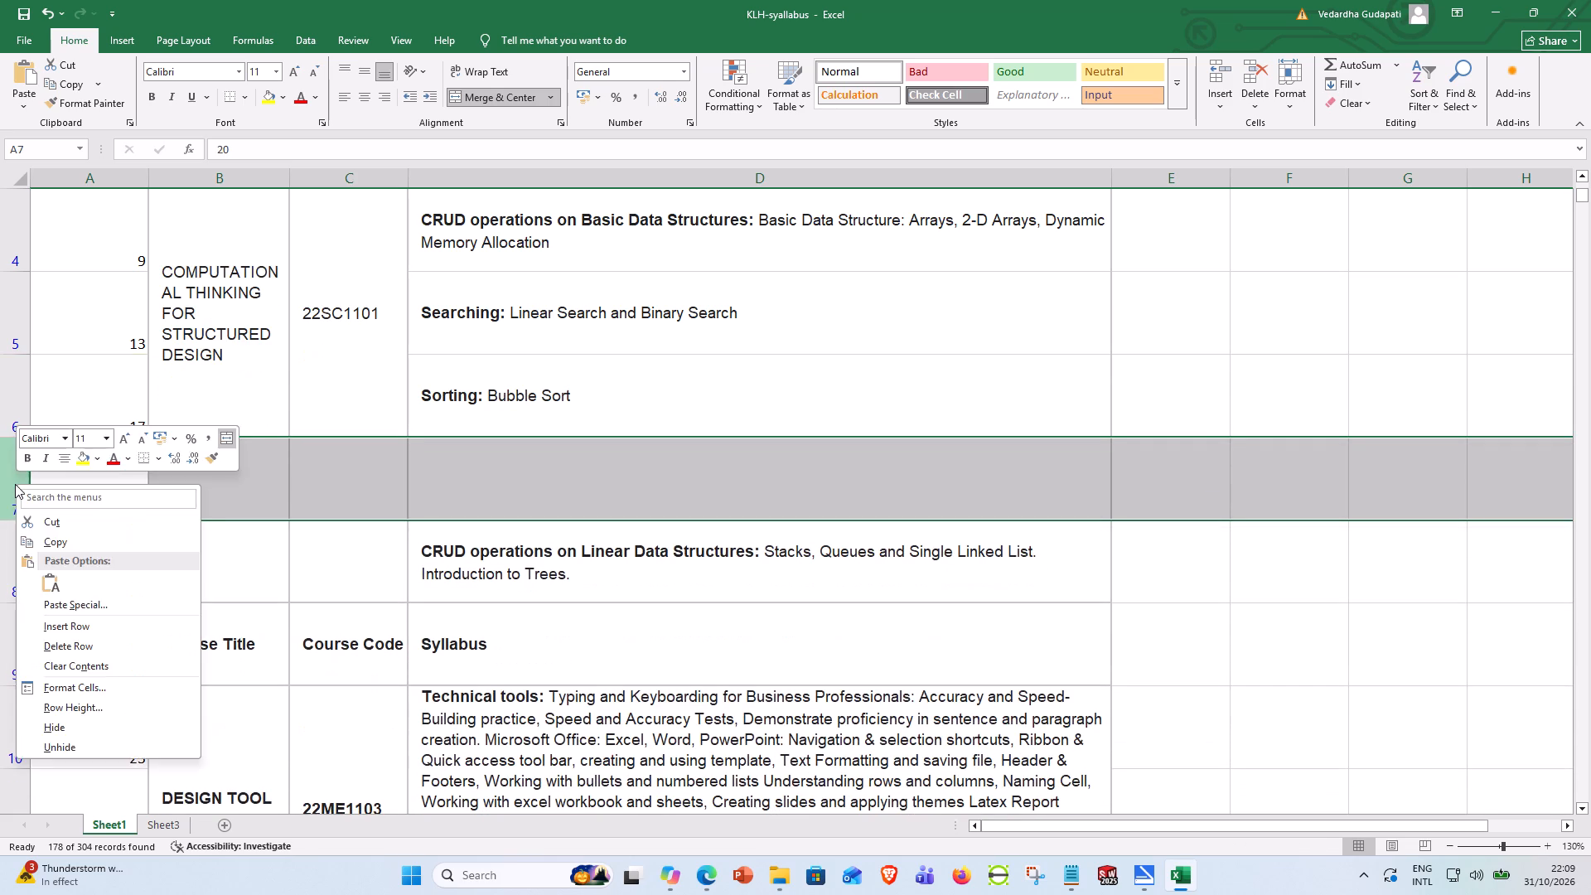
key(d)
Delete the two blank rows with index no 26 and 27 between the Design Tool Workshop course and the following course header.
scroll(27, 535, down, 2)
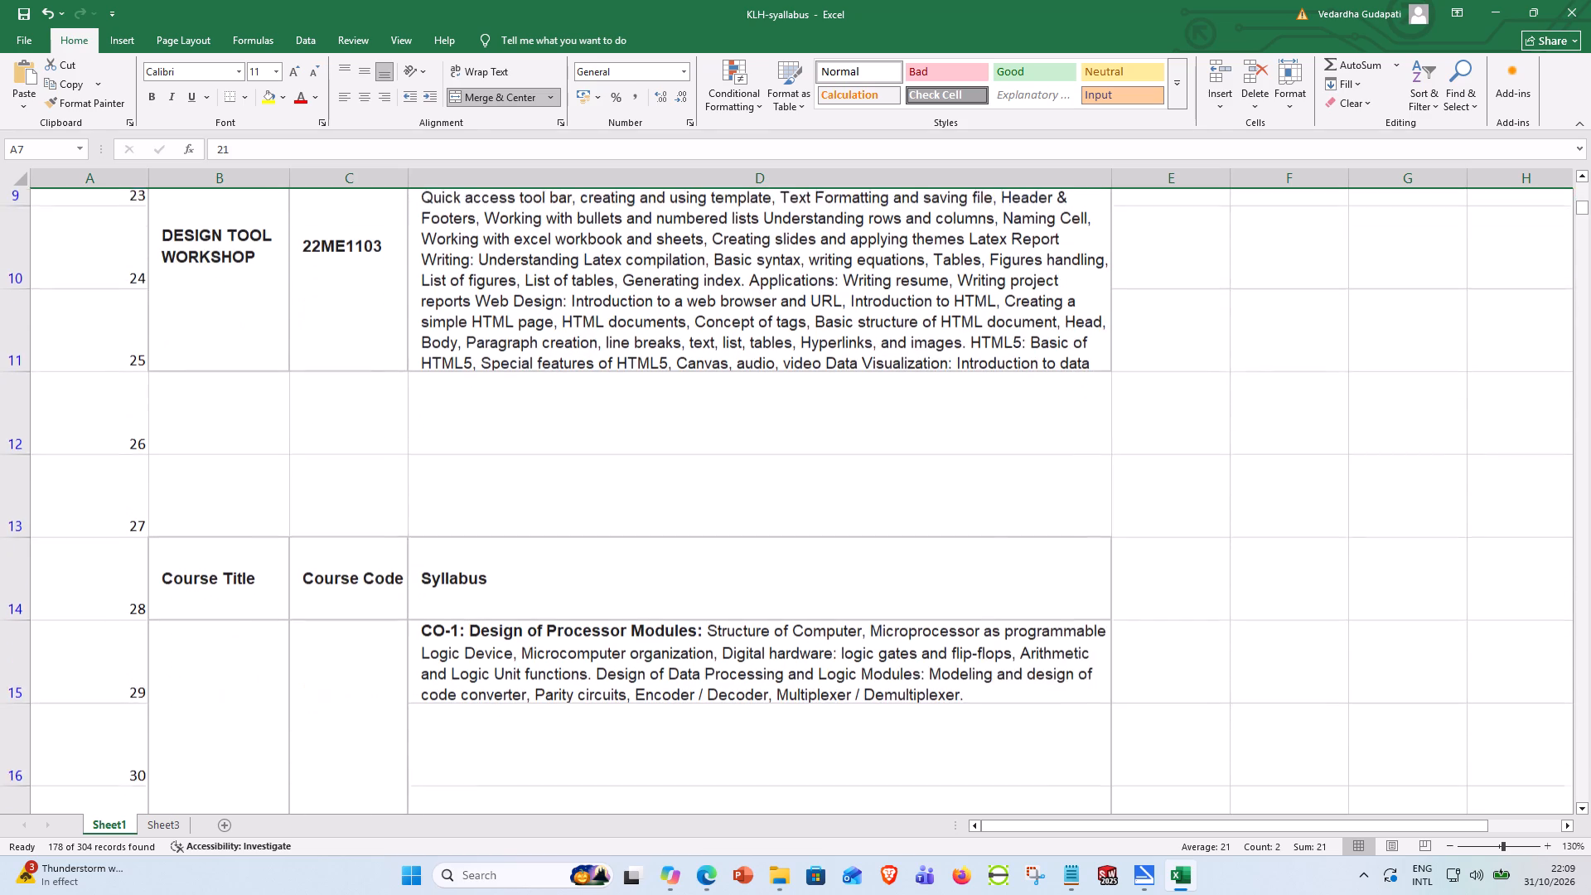
right_click(17, 407)
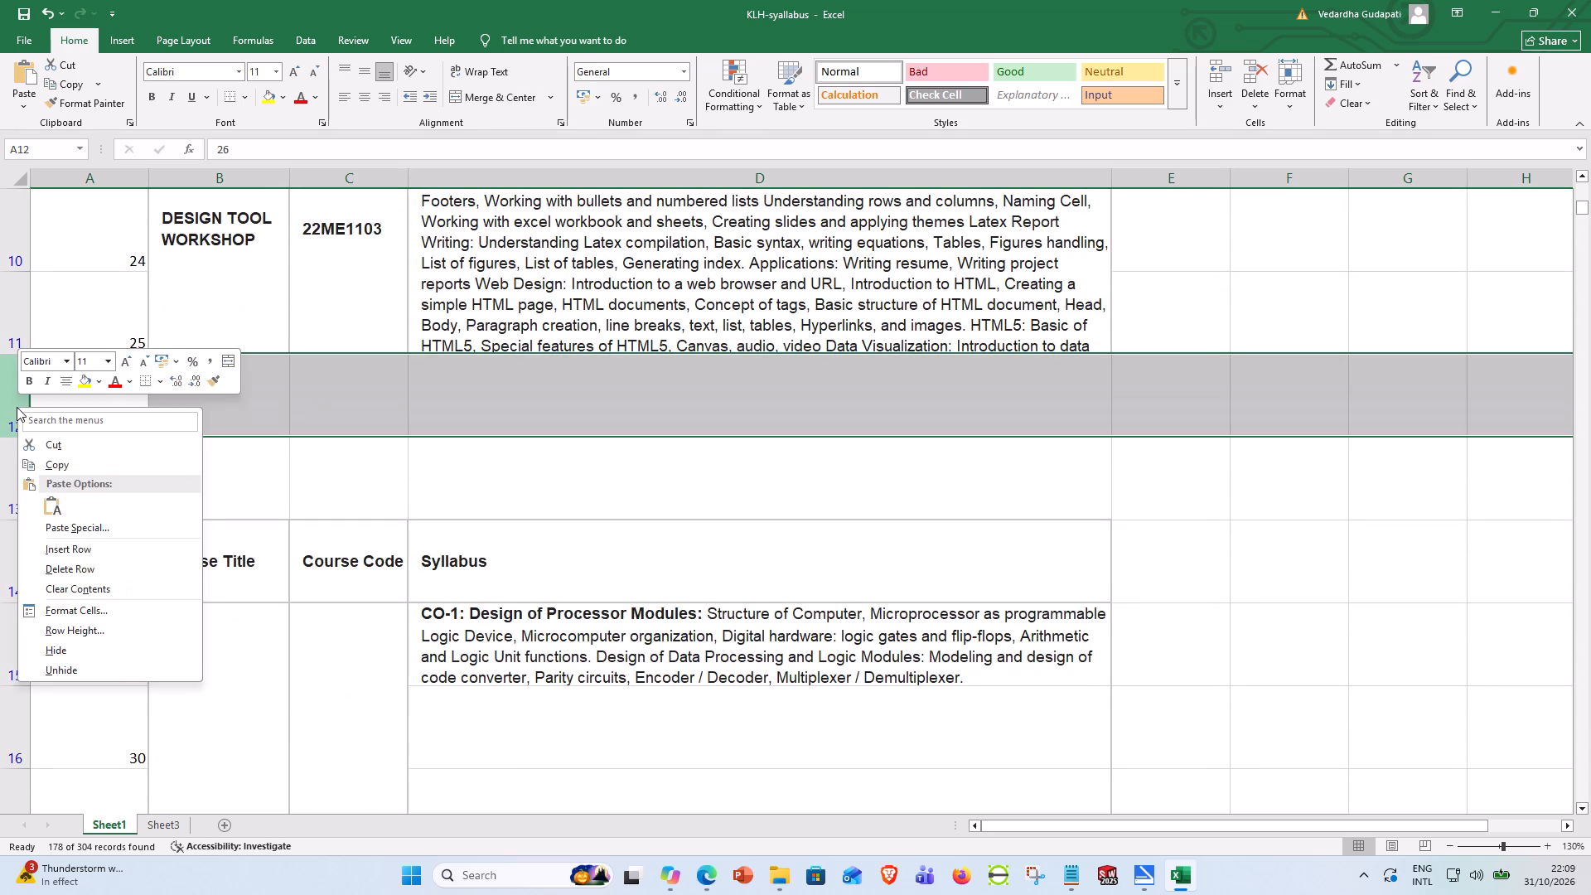
key(d)
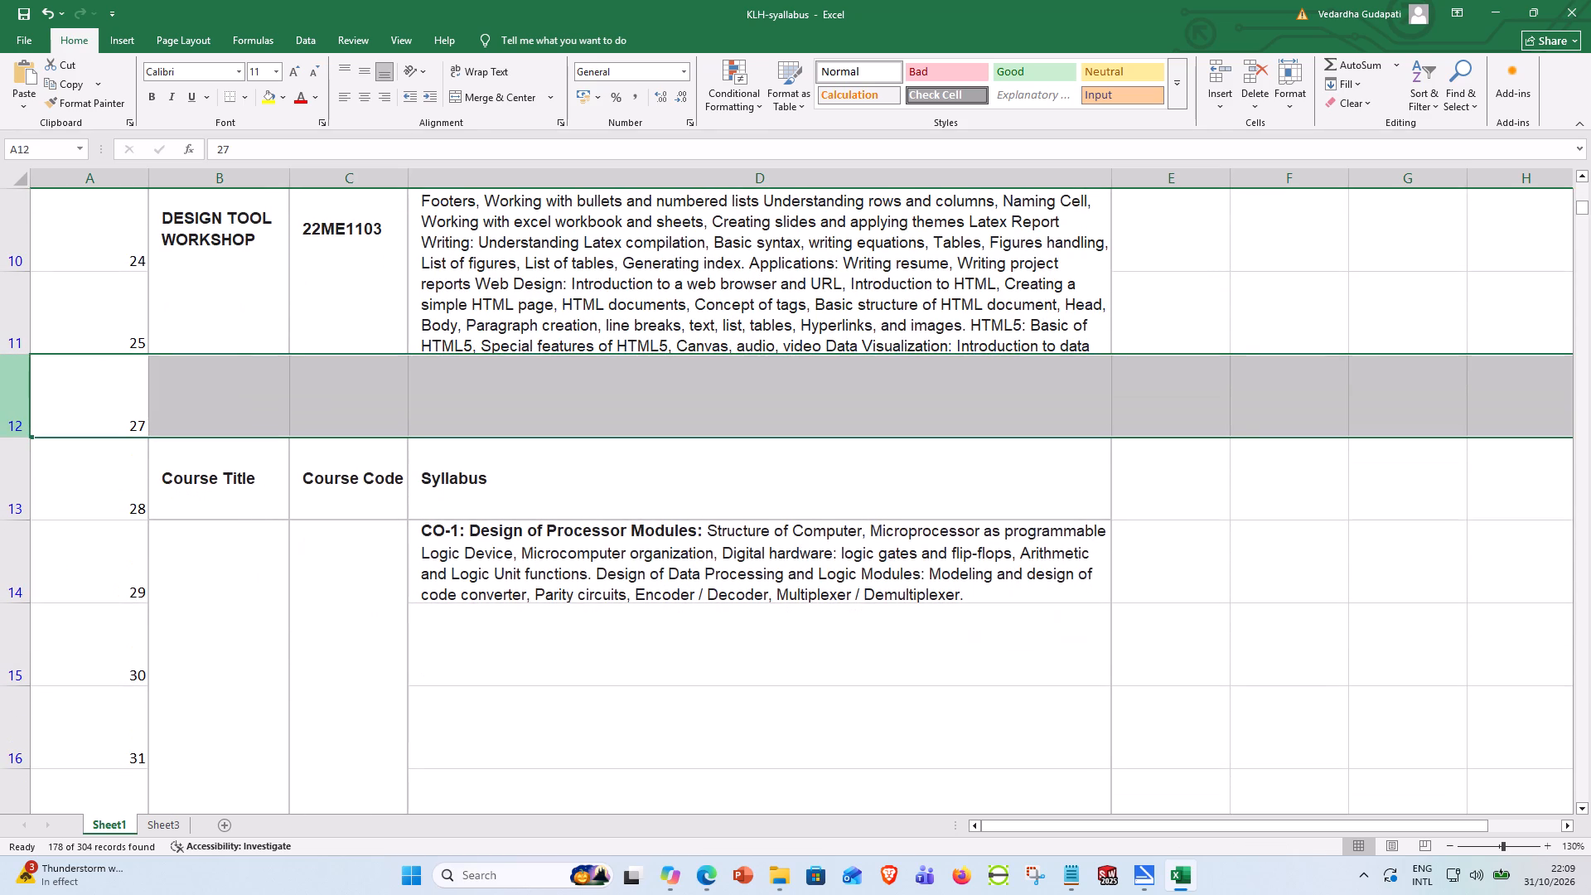
key(d)
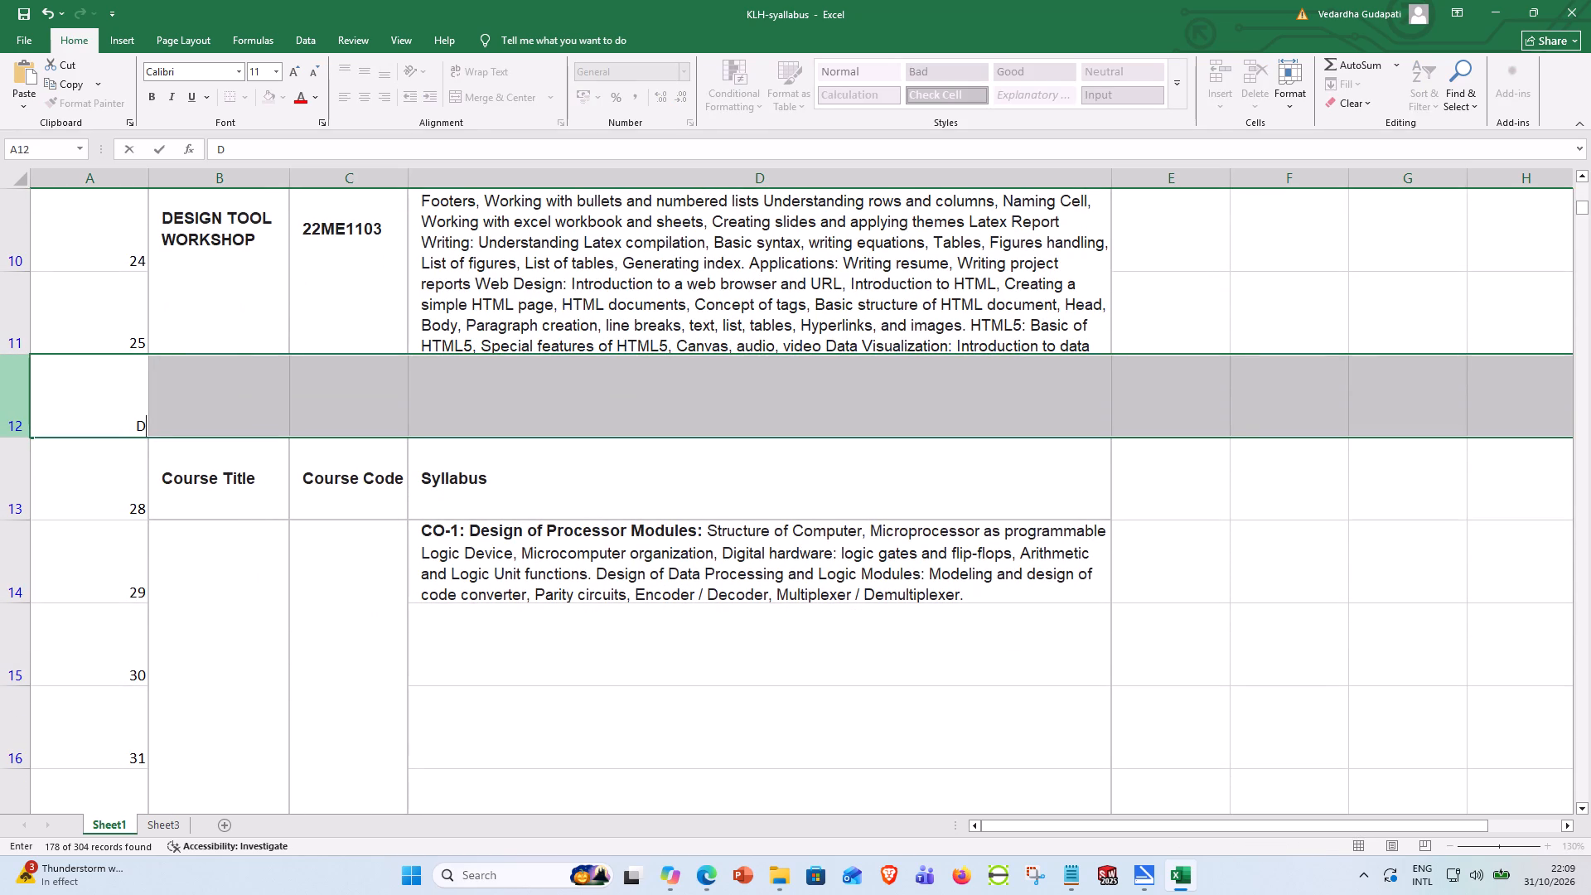
key(Escape)
key(Escape)
right_click(17, 407)
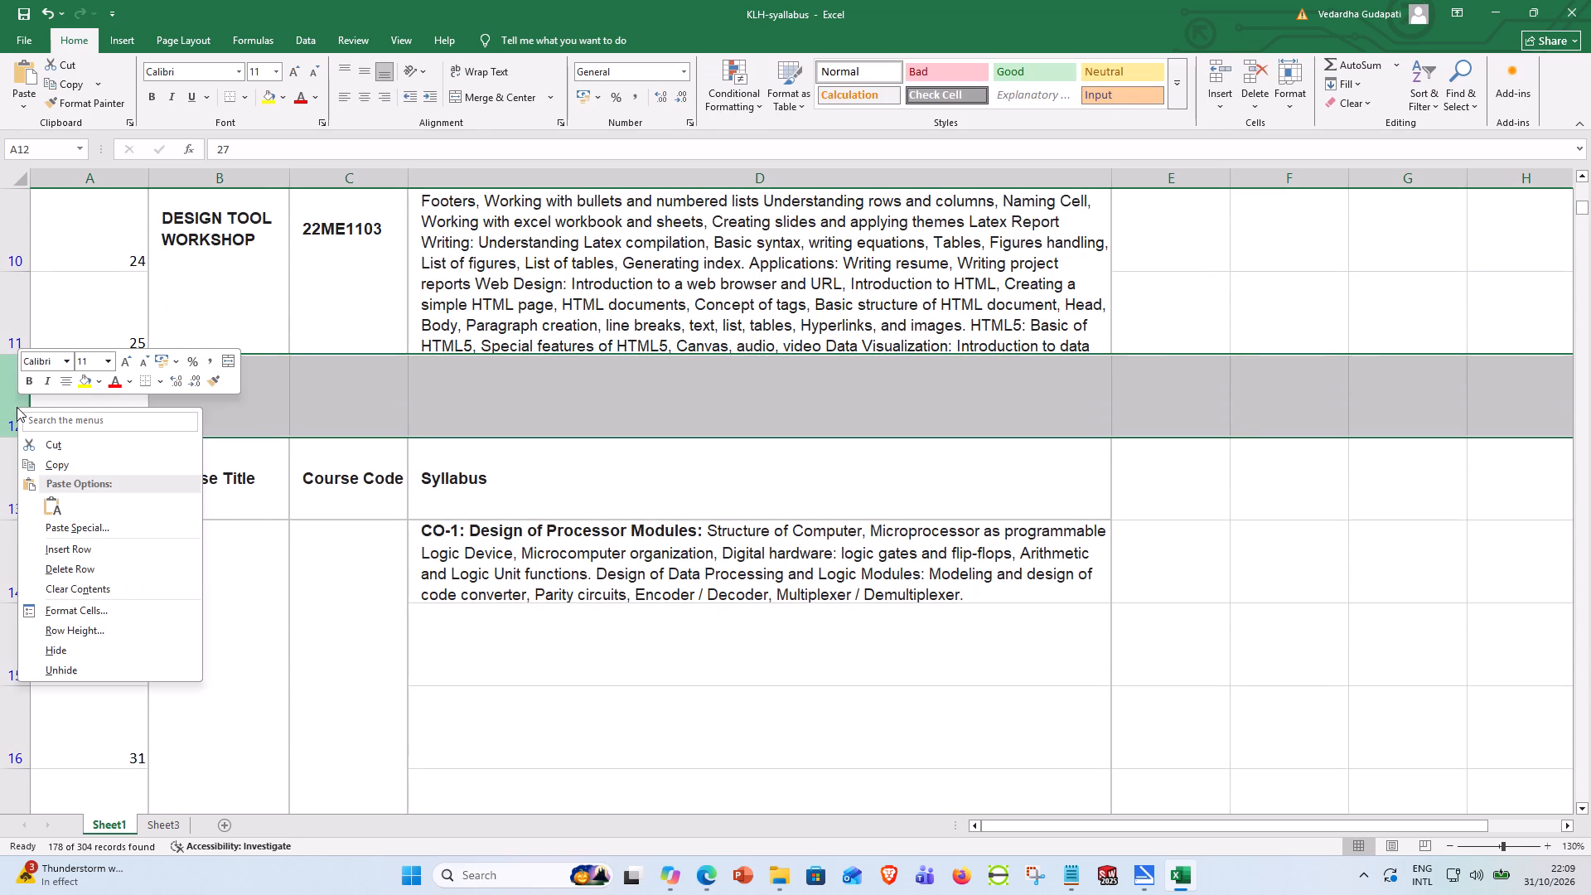
key(d)
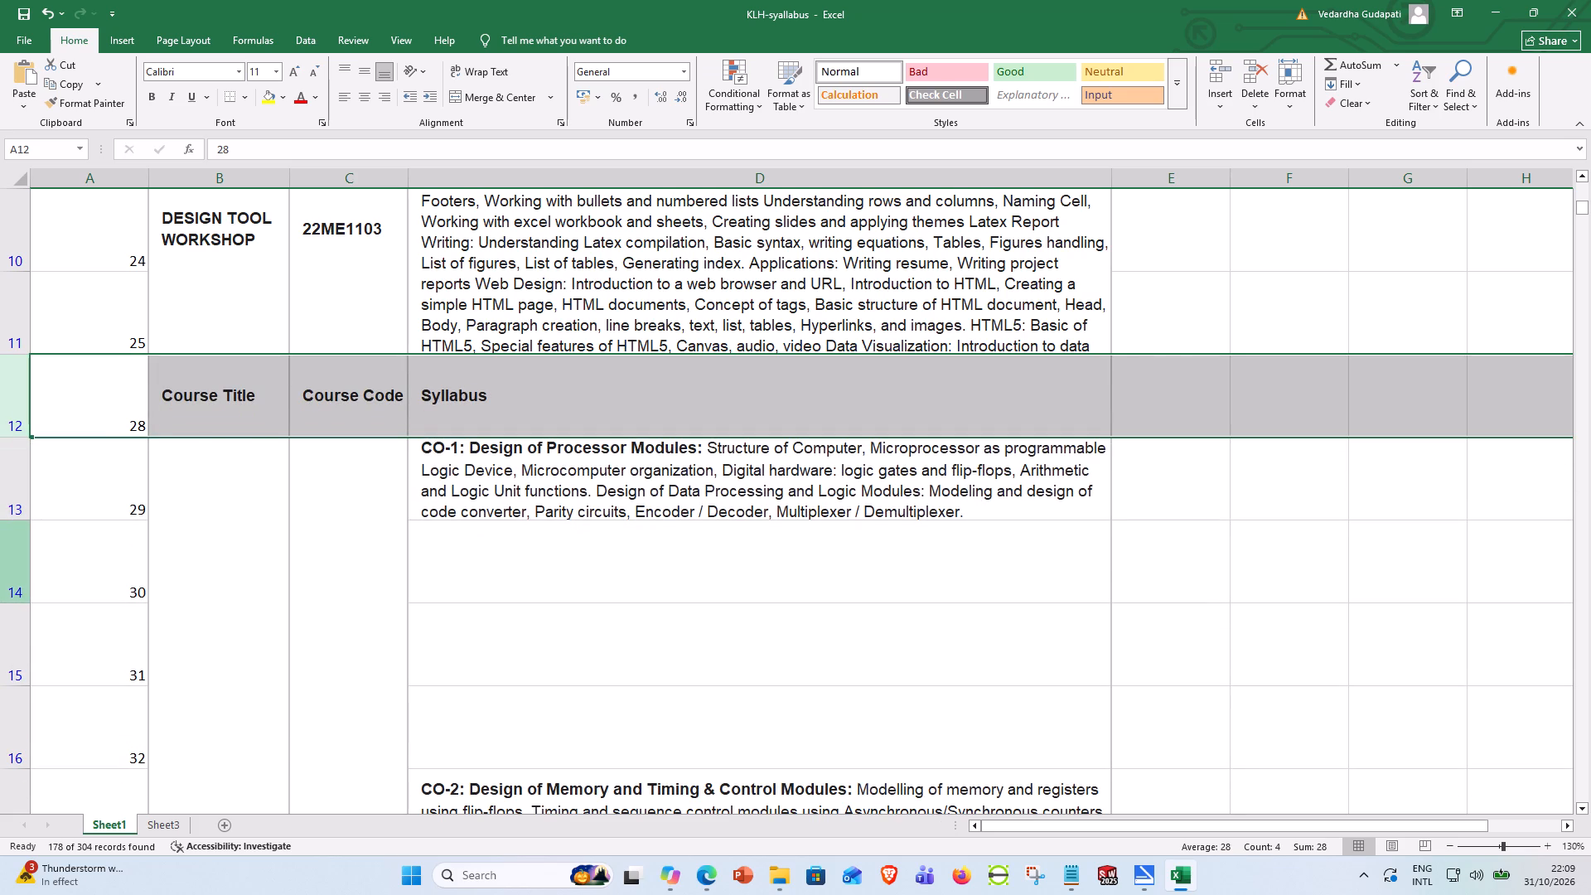
Delete the three blank rows with index no 30, 31 and 32 between CO-1 and CO-2 of Digital Logic and Processors.
right_click(16, 560)
key(d)
right_click(16, 560)
key(d)
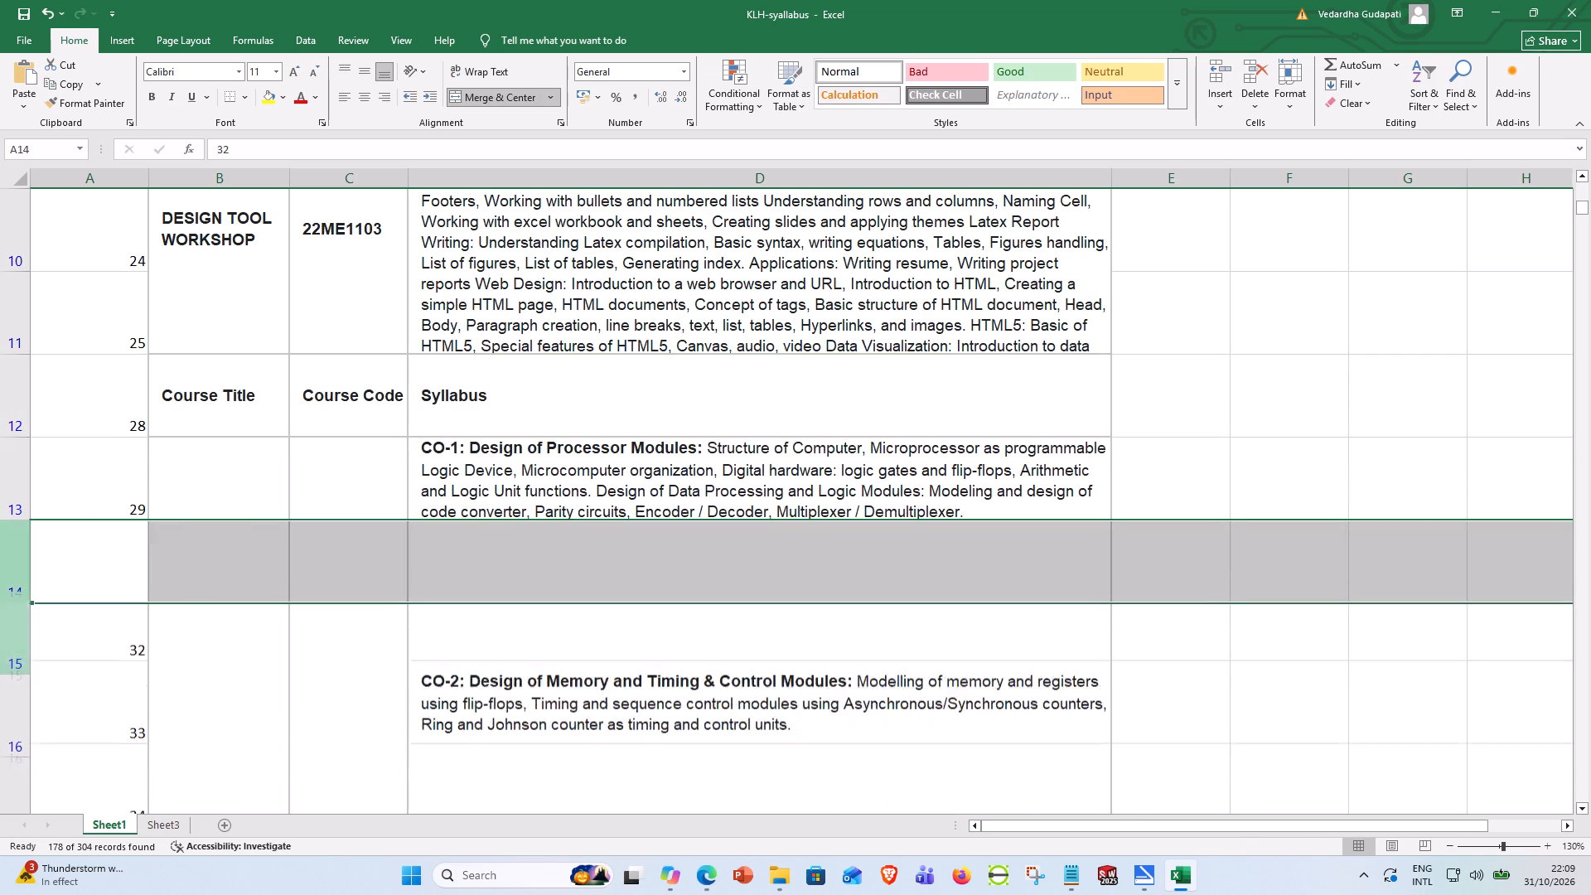
right_click(16, 560)
key(d)
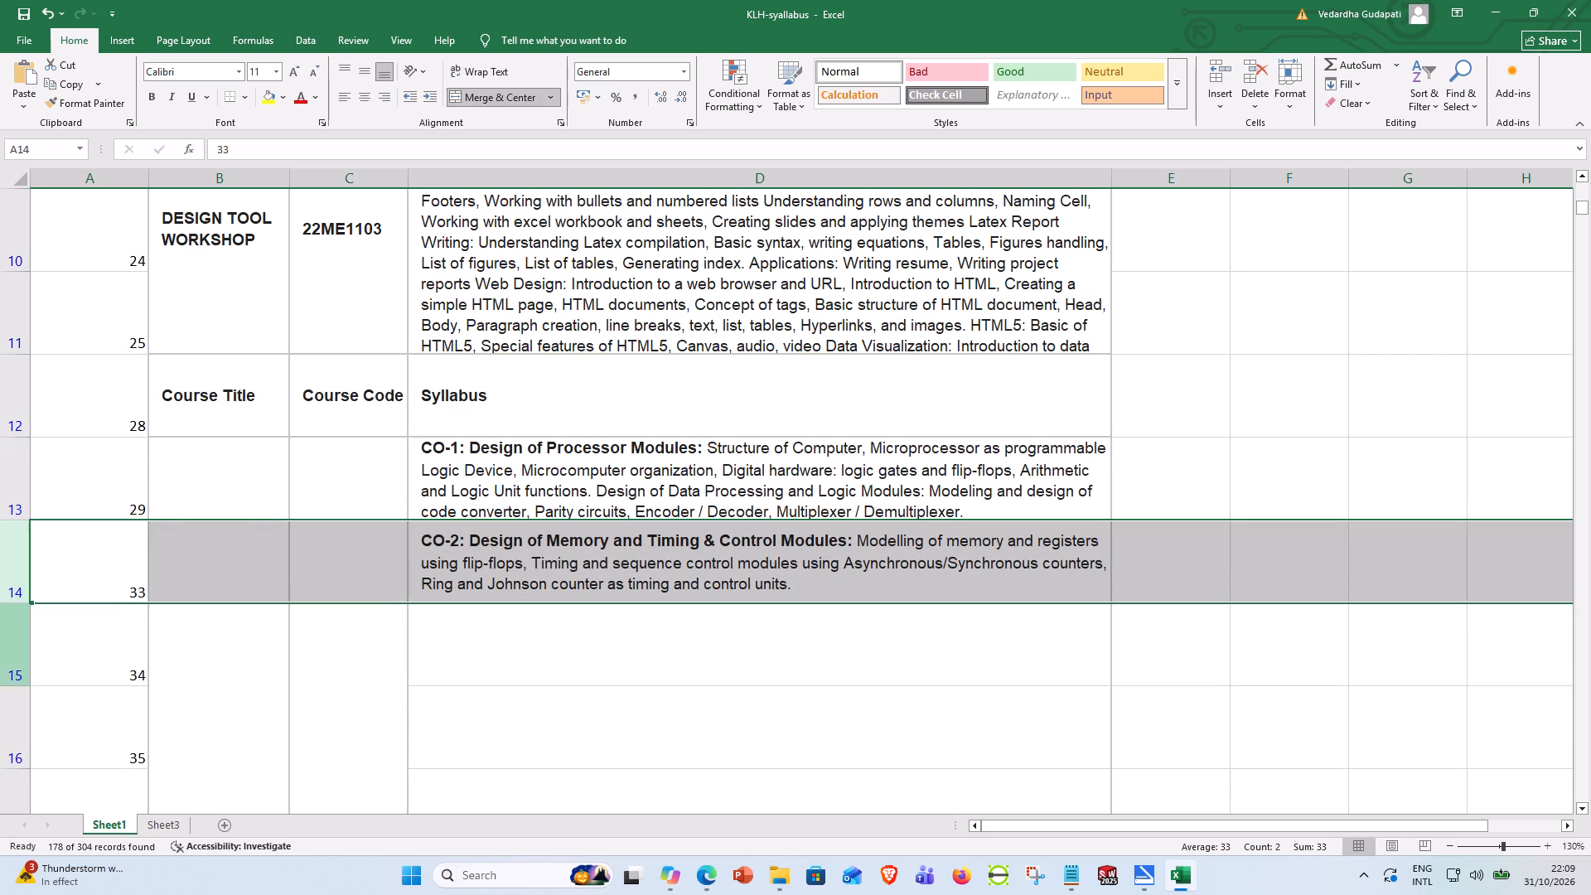
Delete the three blank rows with index no 34, 35 and 36 between CO-2 and CO-3 of Digital Logic and Processors.
scroll(24, 642, down, 1)
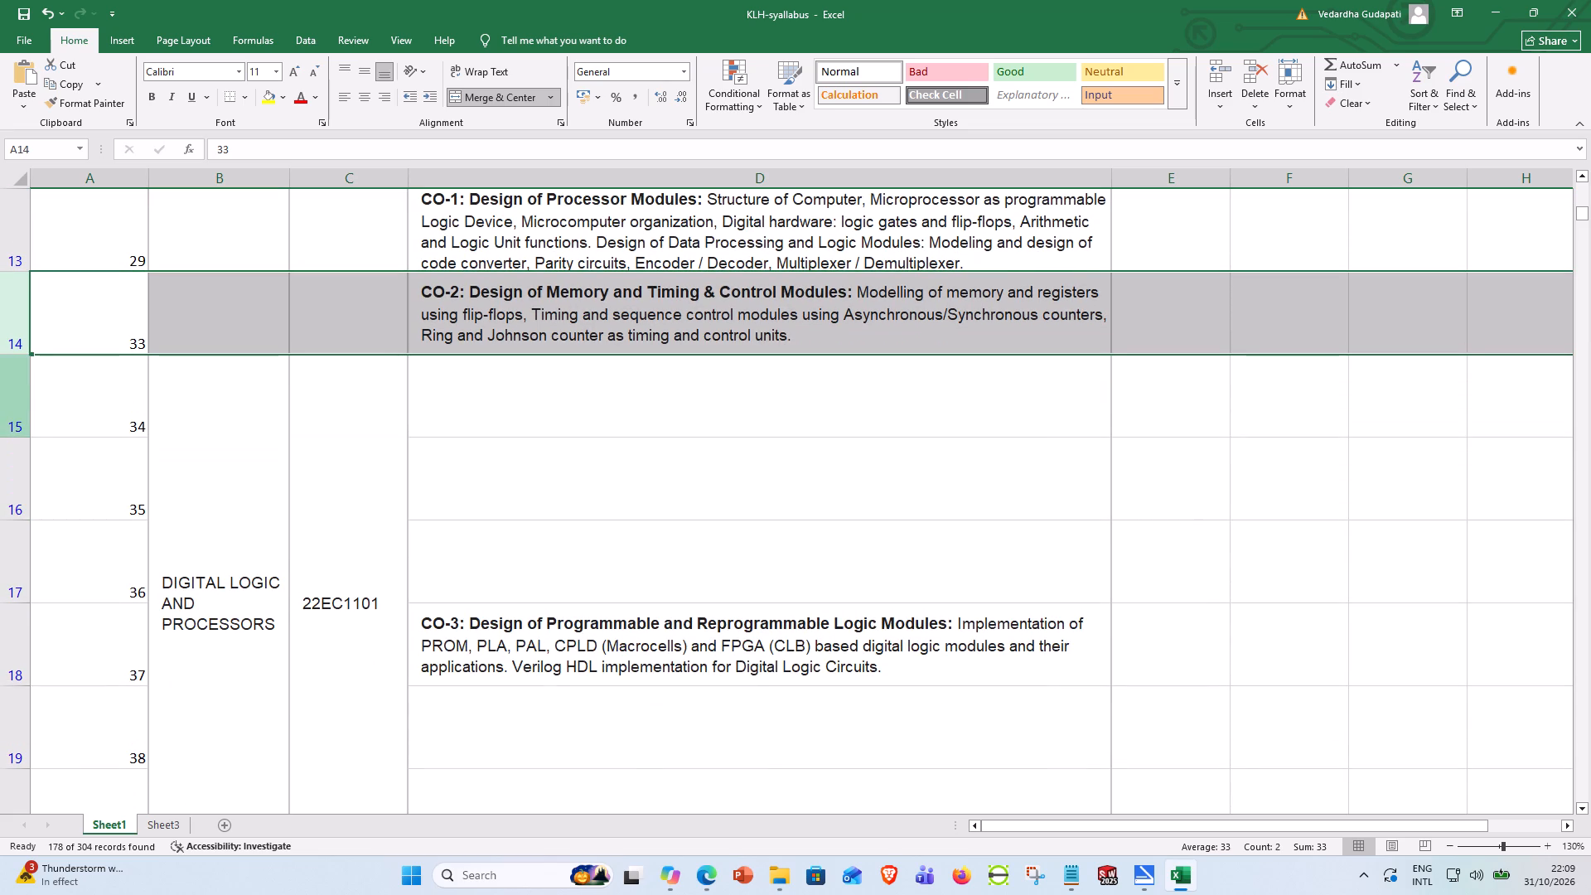
right_click(19, 406)
key(d)
right_click(20, 387)
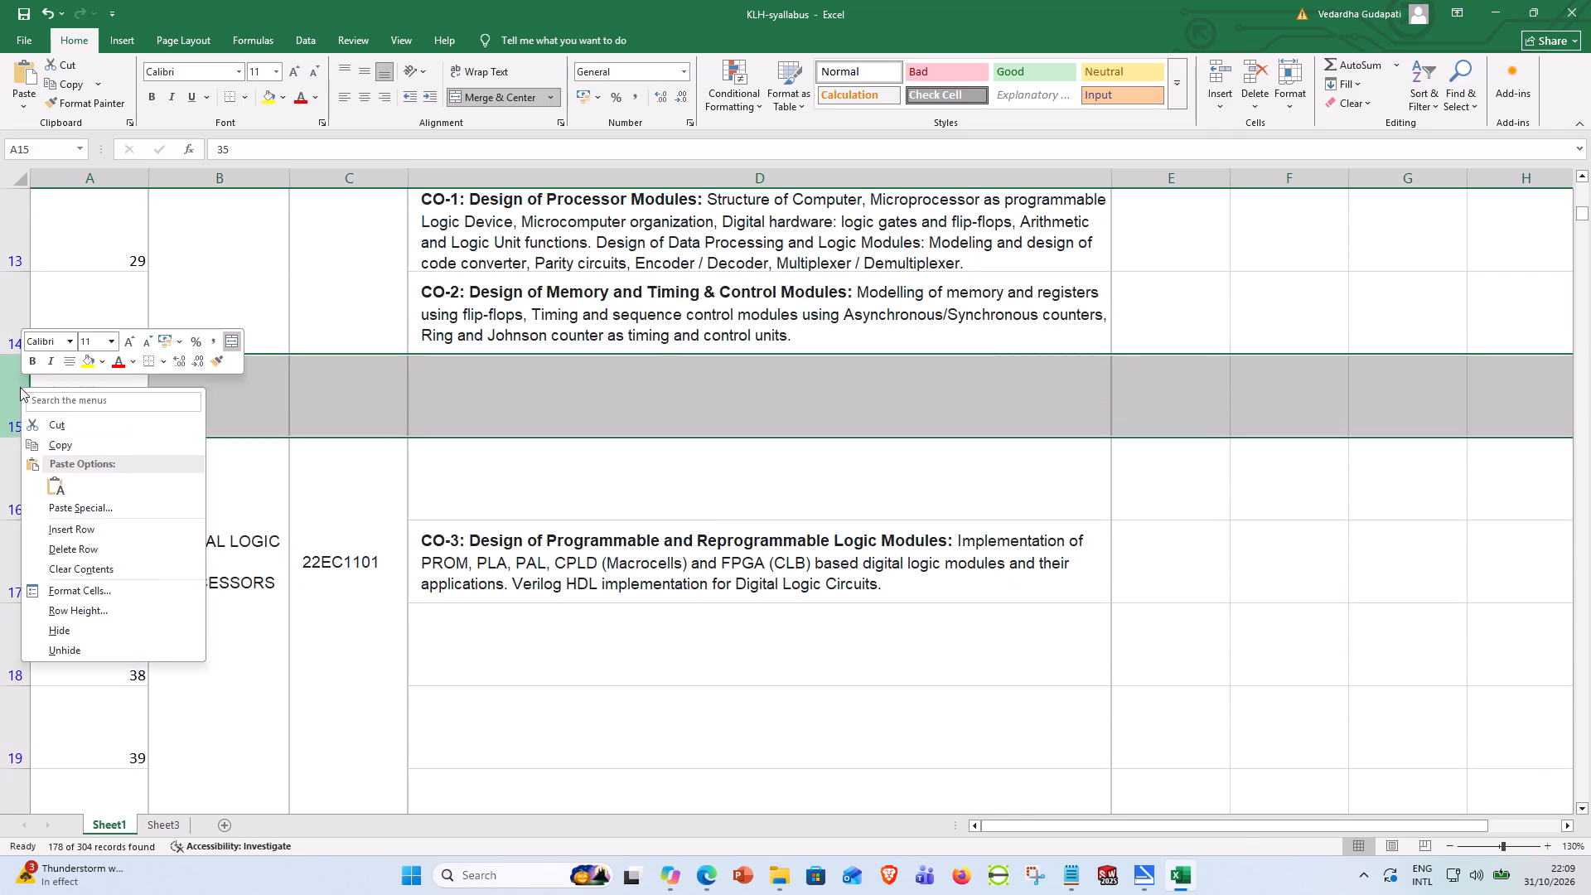
key(d)
right_click(20, 387)
key(d)
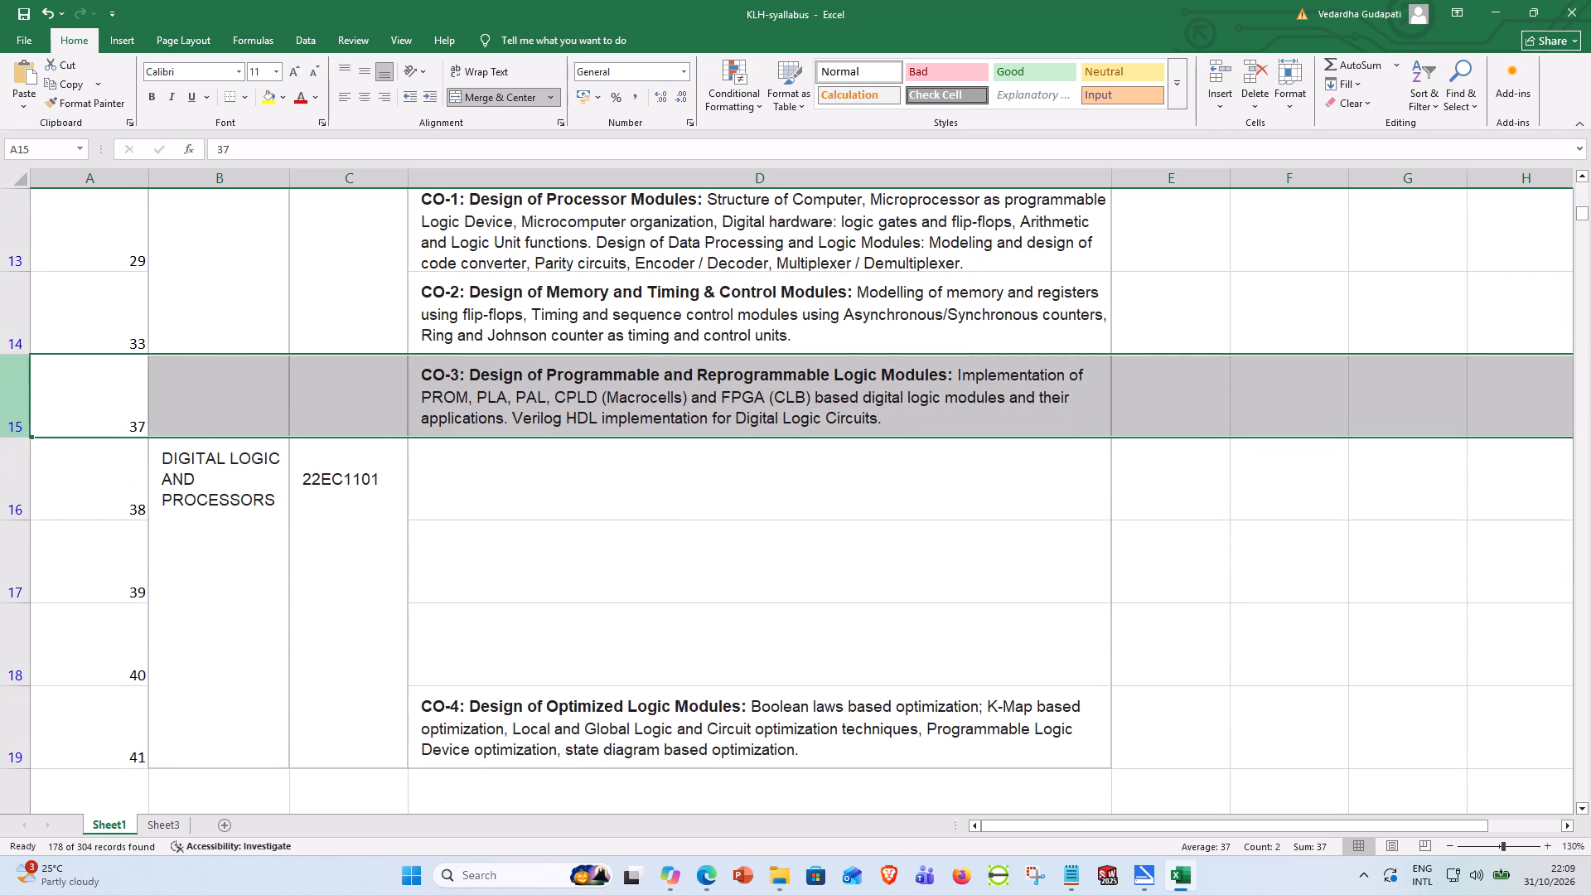
Delete the three blank rows with index no 38, 39 and 40 between CO-3 and CO-4 of Digital Logic and Processors.
click(17, 486)
right_click(17, 486)
key(d)
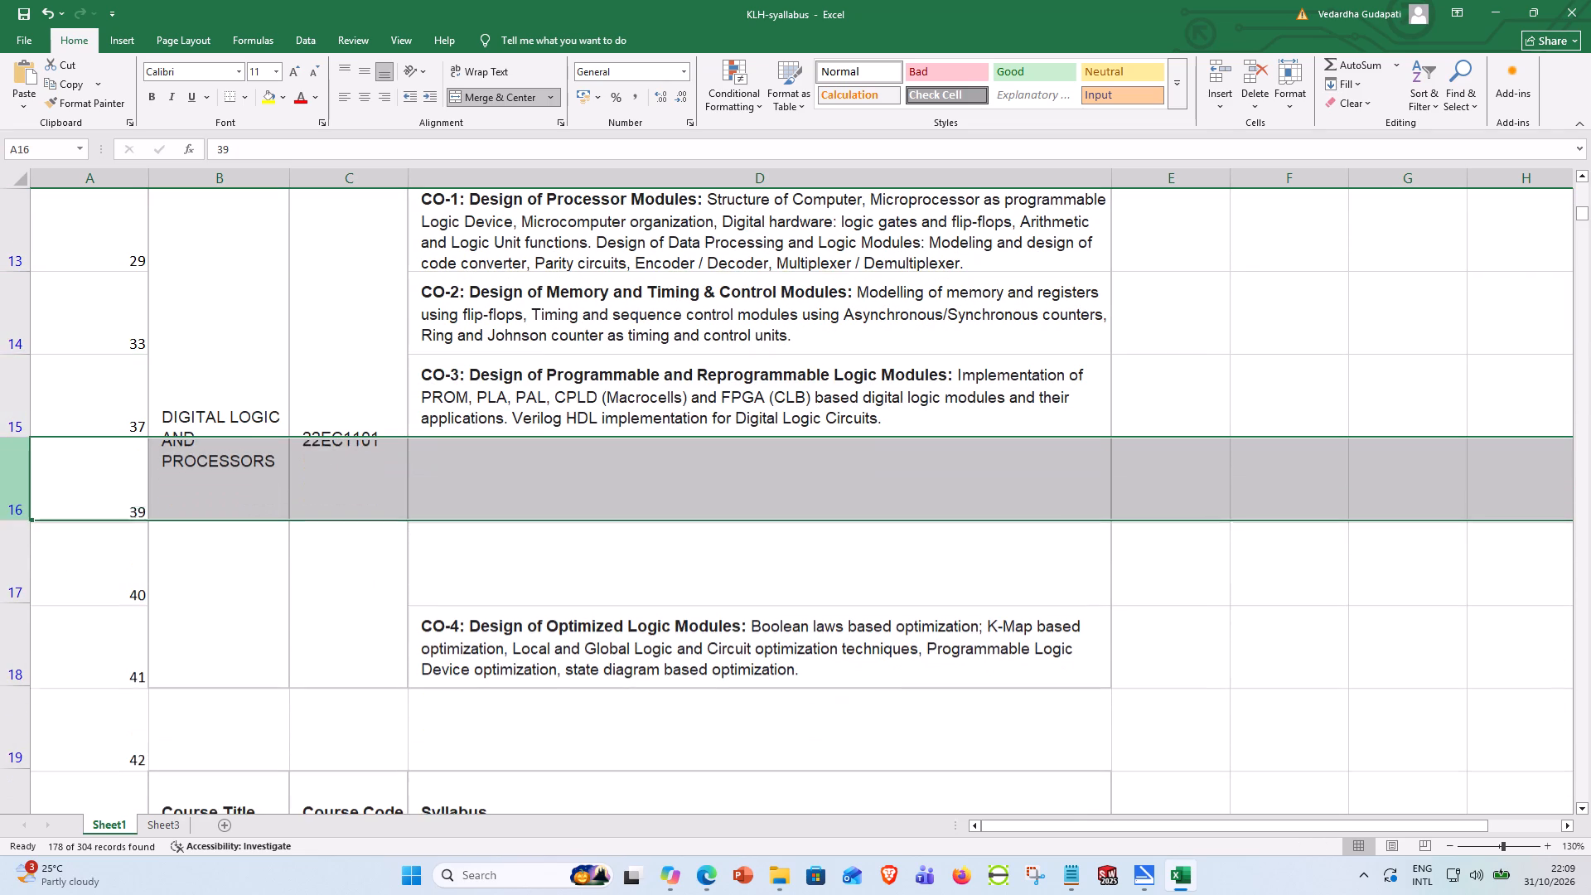
right_click(17, 486)
key(d)
right_click(17, 486)
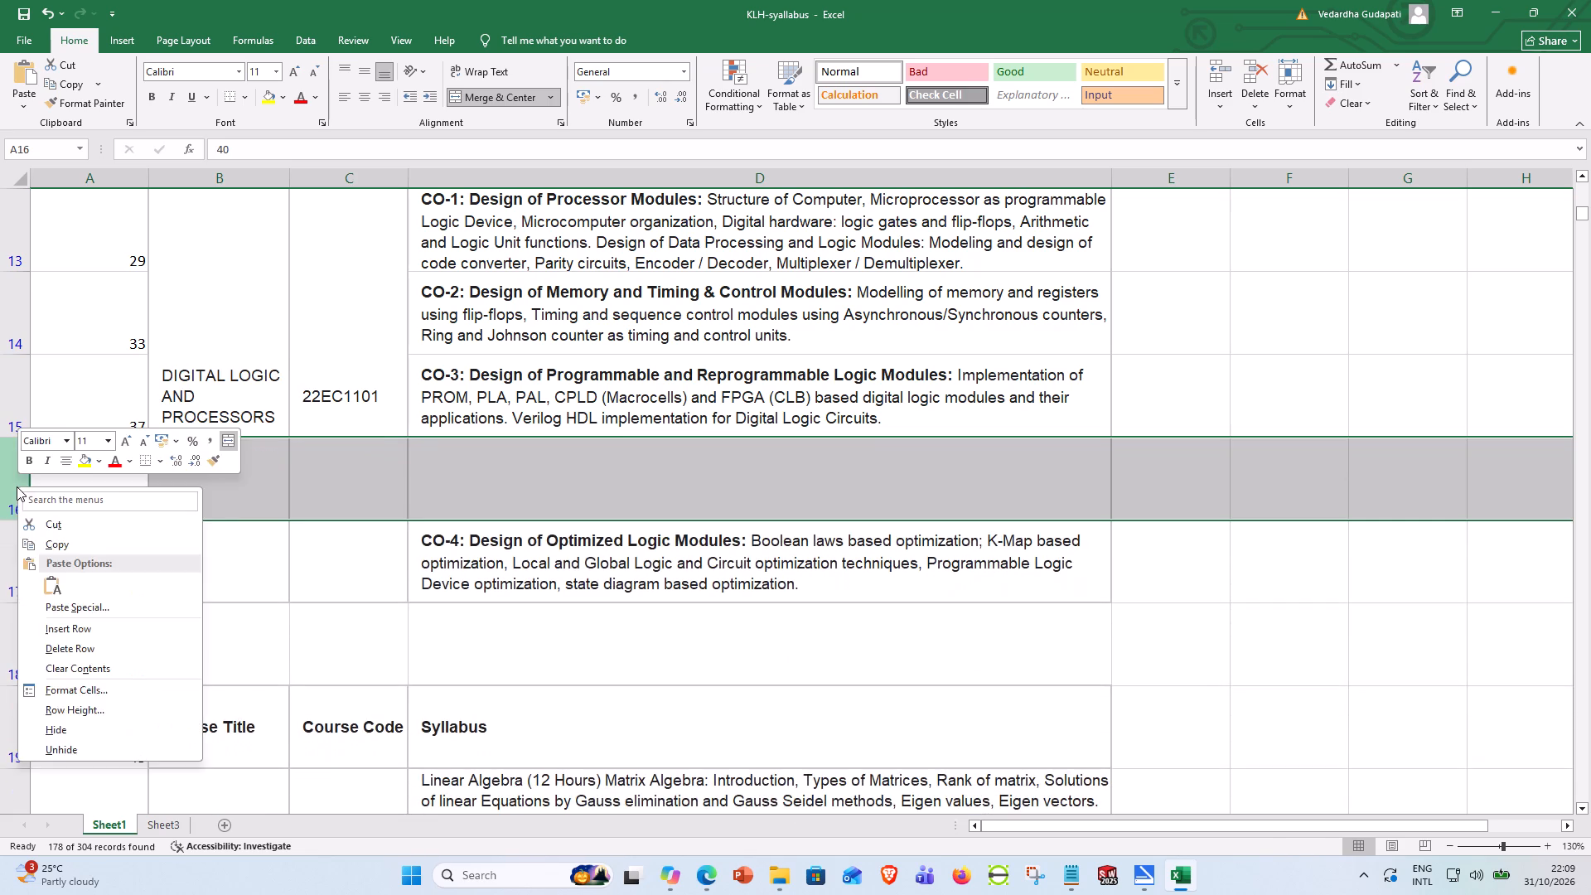
key(d)
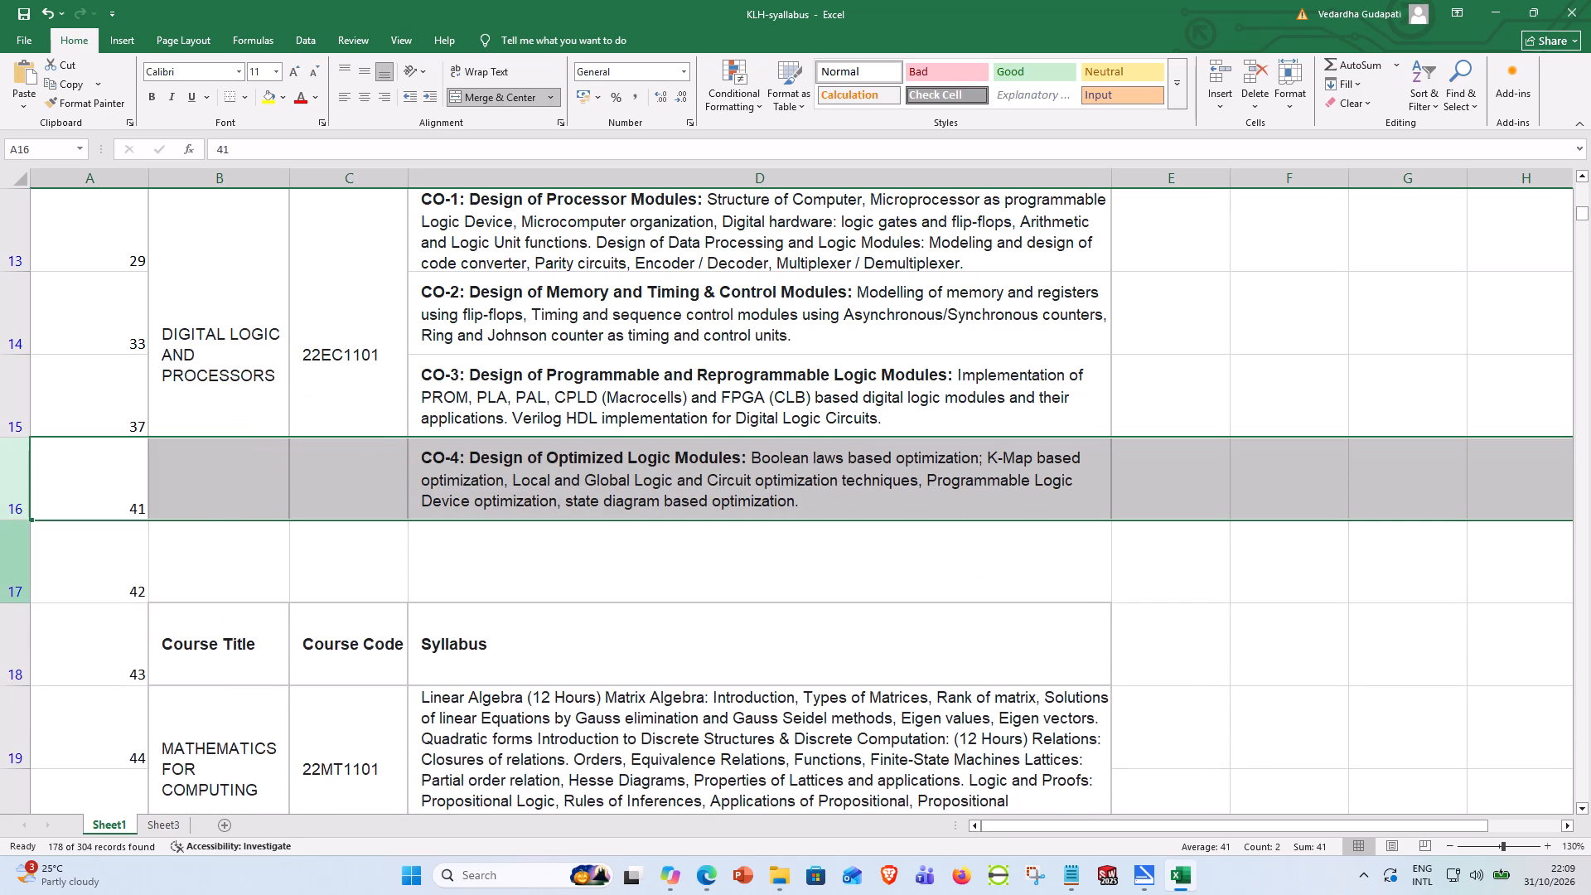
Delete the blank row with index no 42 between CO-4 of Digital Logic and Processors and the Mathematics for Computing header.
click(23, 553)
right_click(23, 553)
key(d)
Delete the two blank rows with index no 75 and 76 between CO1 and CO2 of Mathematical Programming.
scroll(23, 553, down, 1)
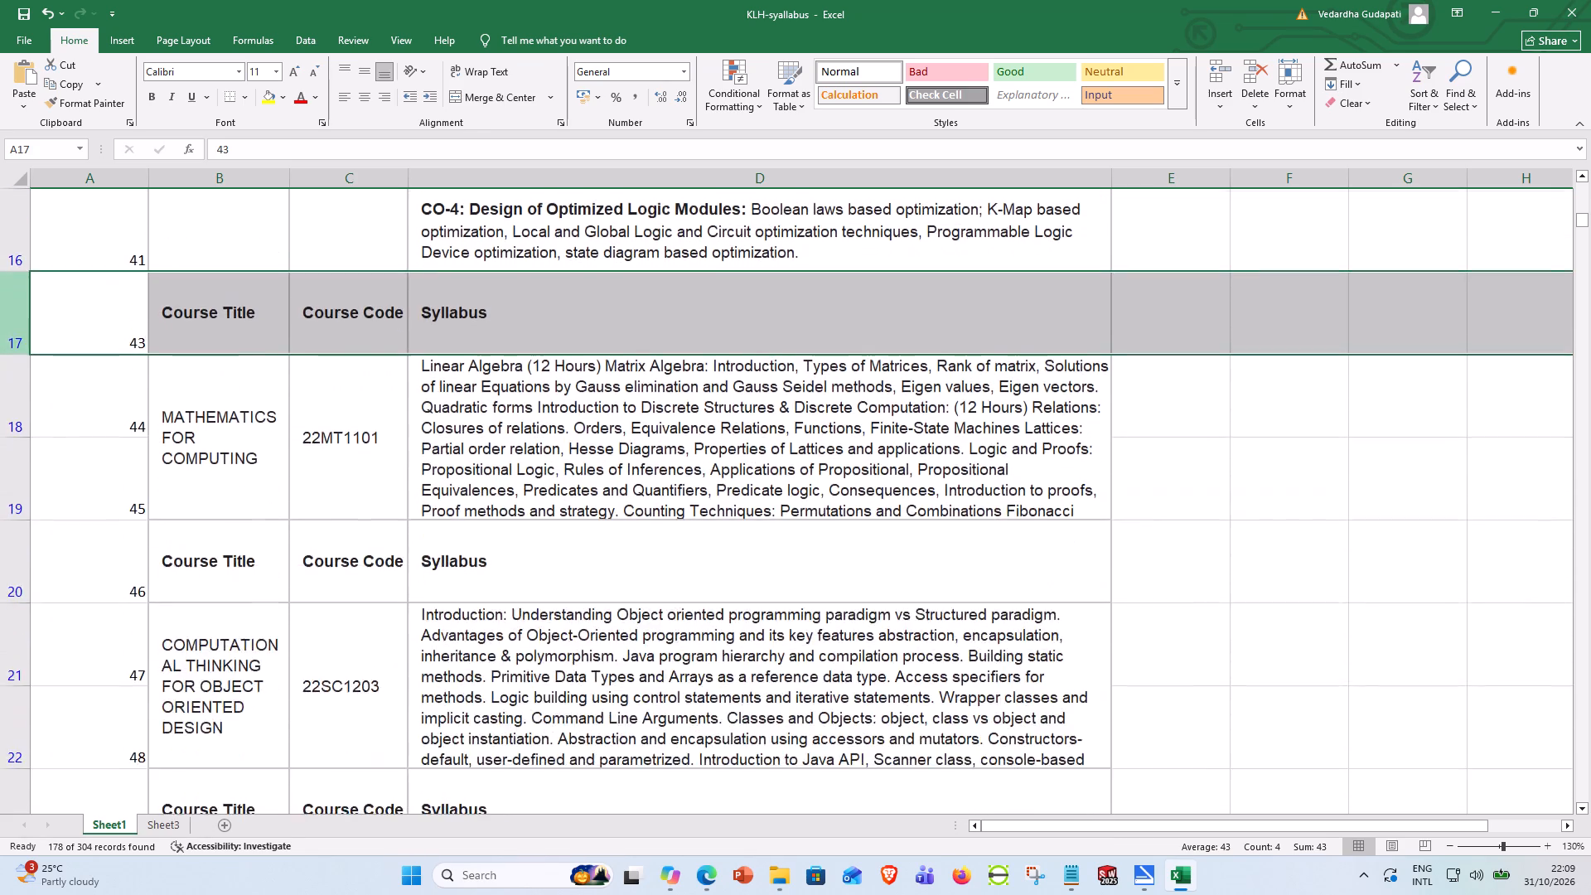
scroll(23, 553, down, 10)
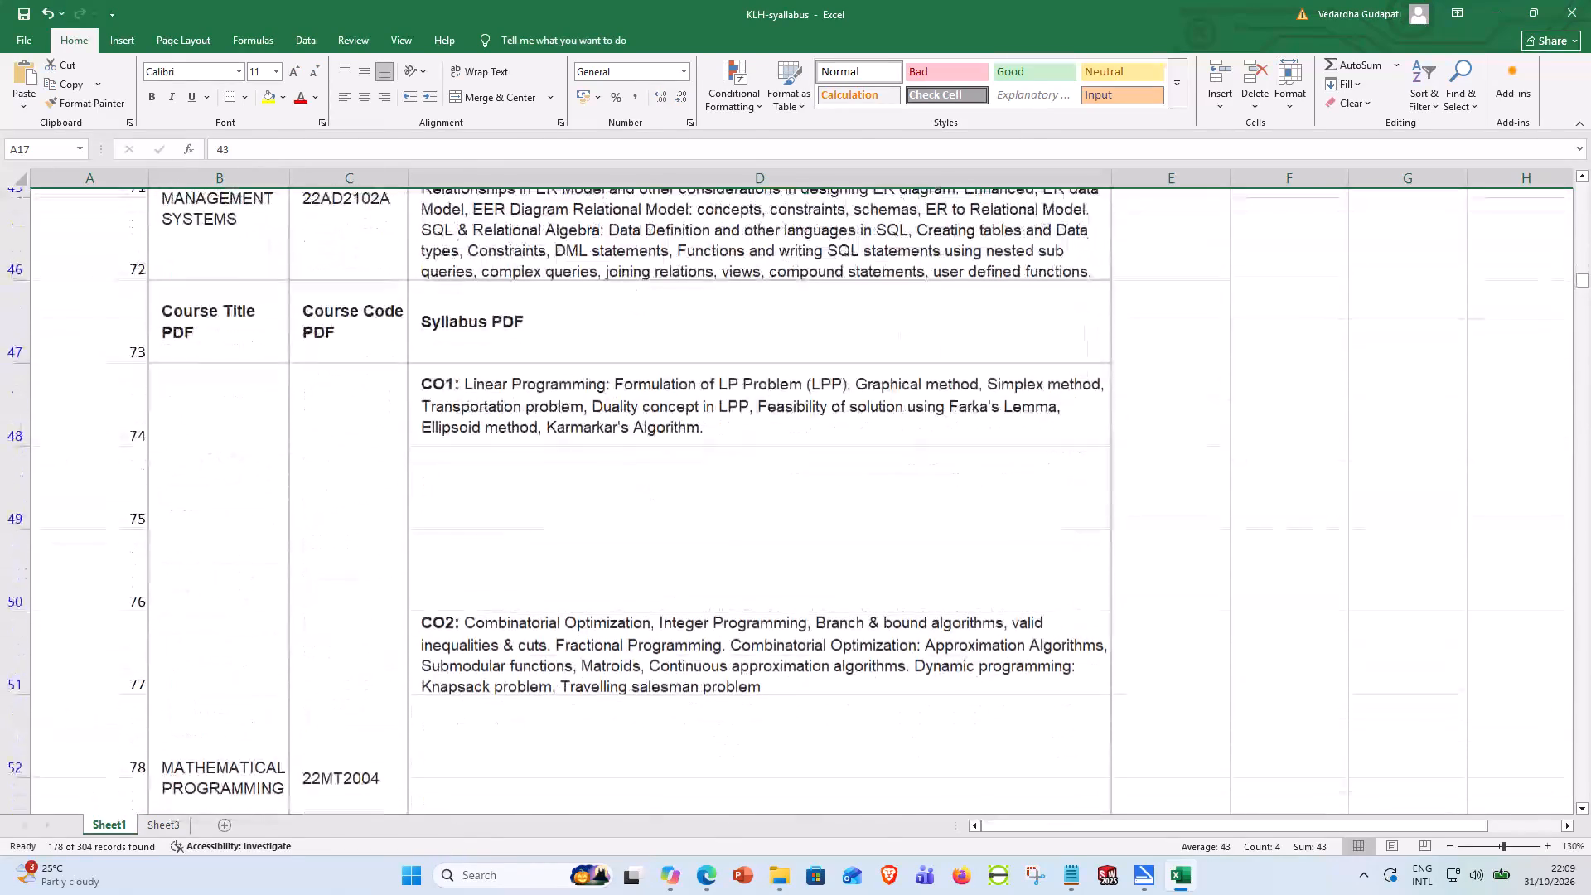
right_click(22, 478)
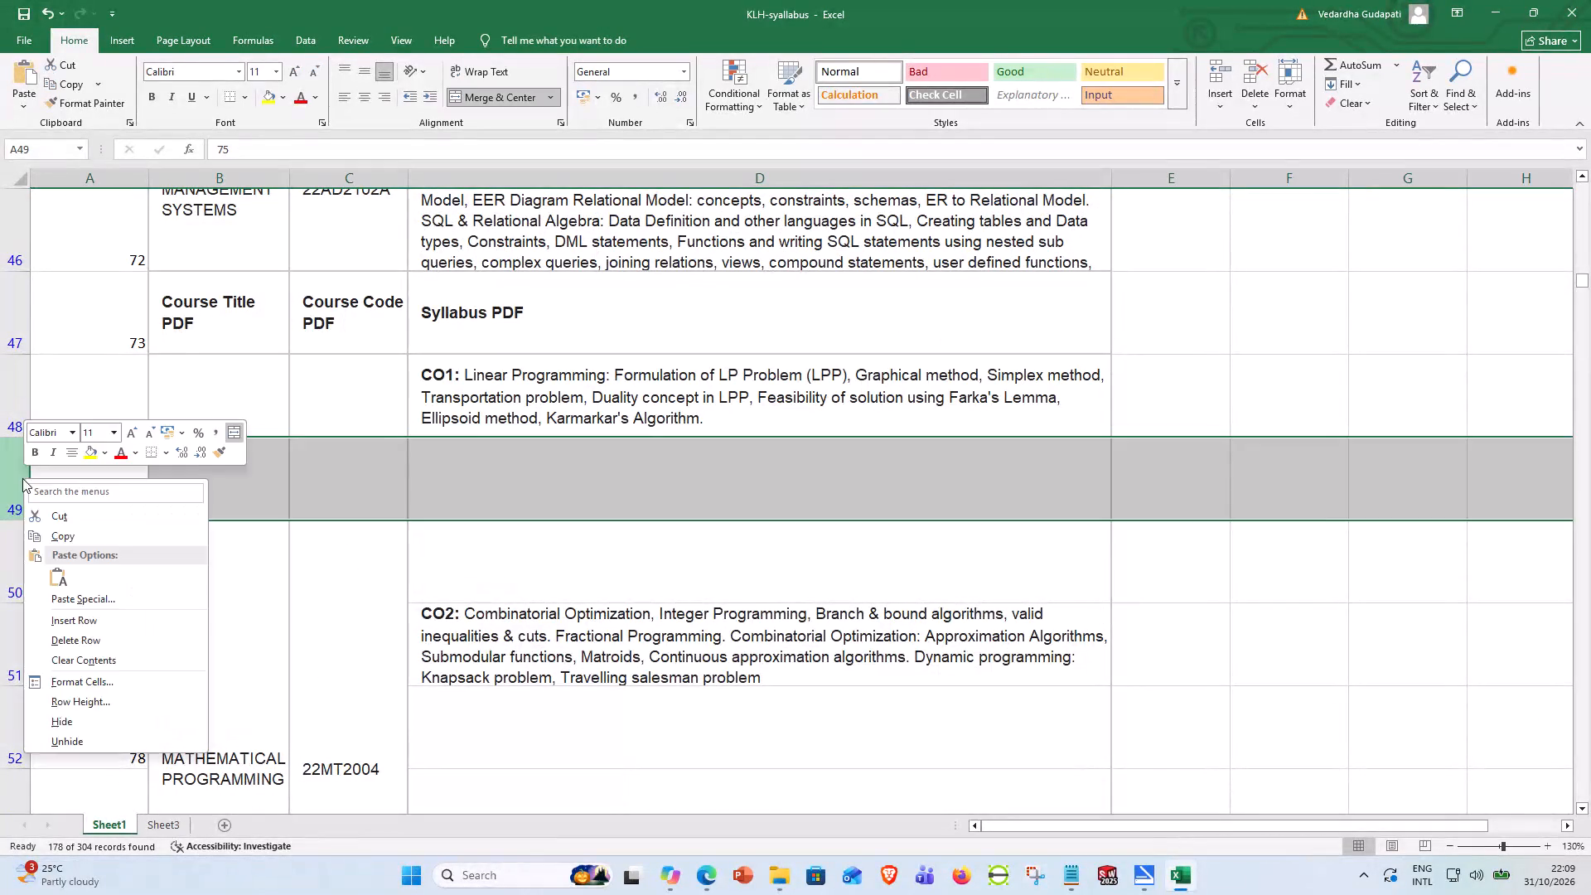
key(d)
right_click(22, 478)
key(d)
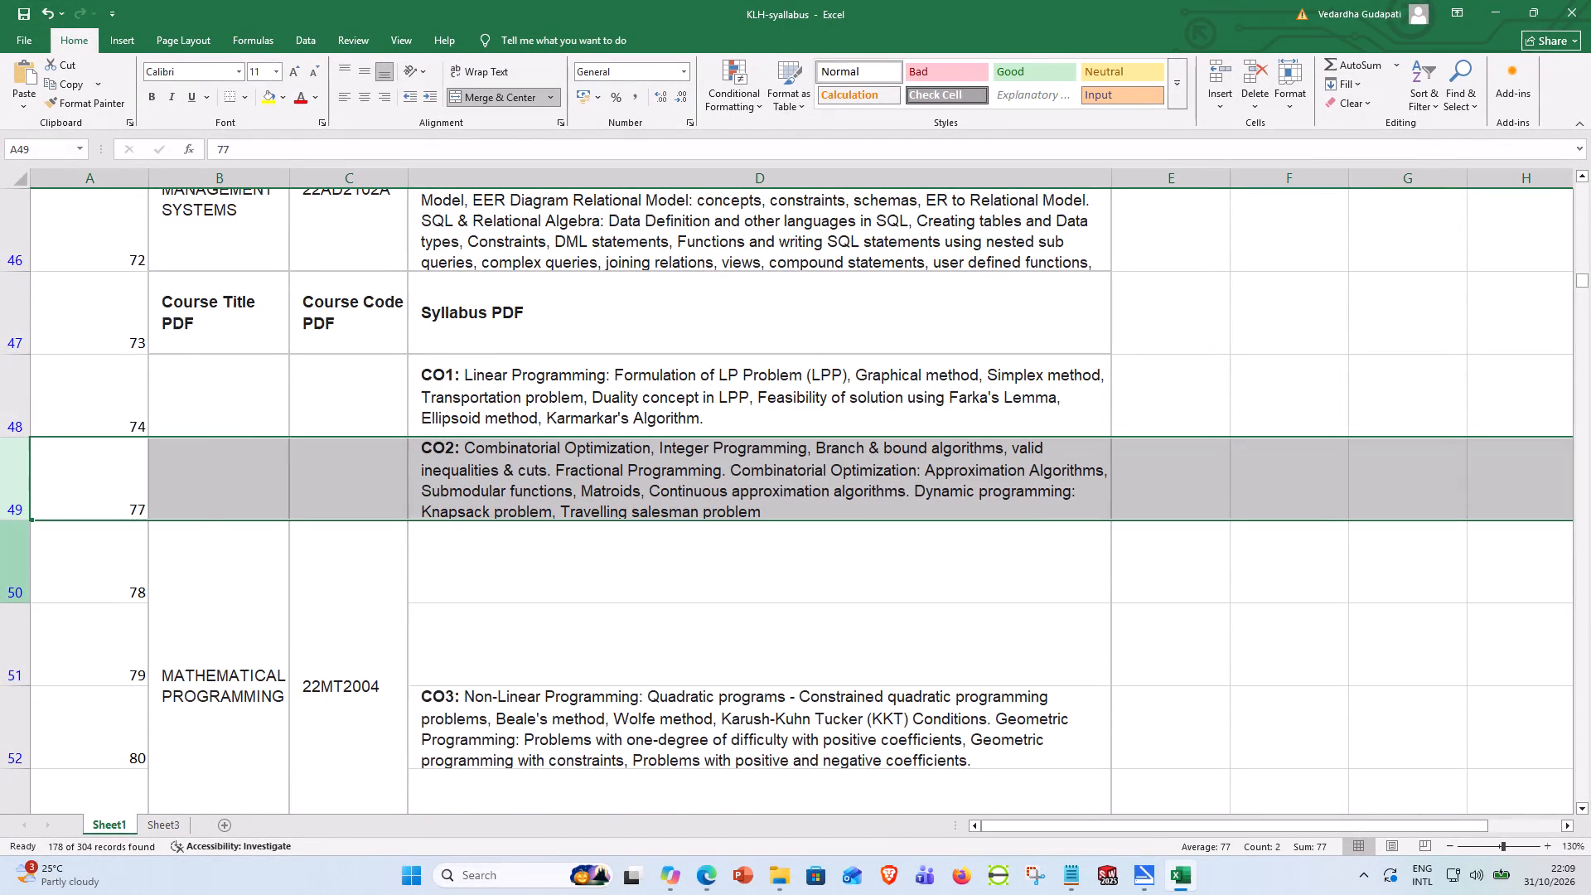
Delete the two blank rows with index no 78 and 79 between CO2 and CO3 of Mathematical Programming.
click(22, 544)
right_click(22, 544)
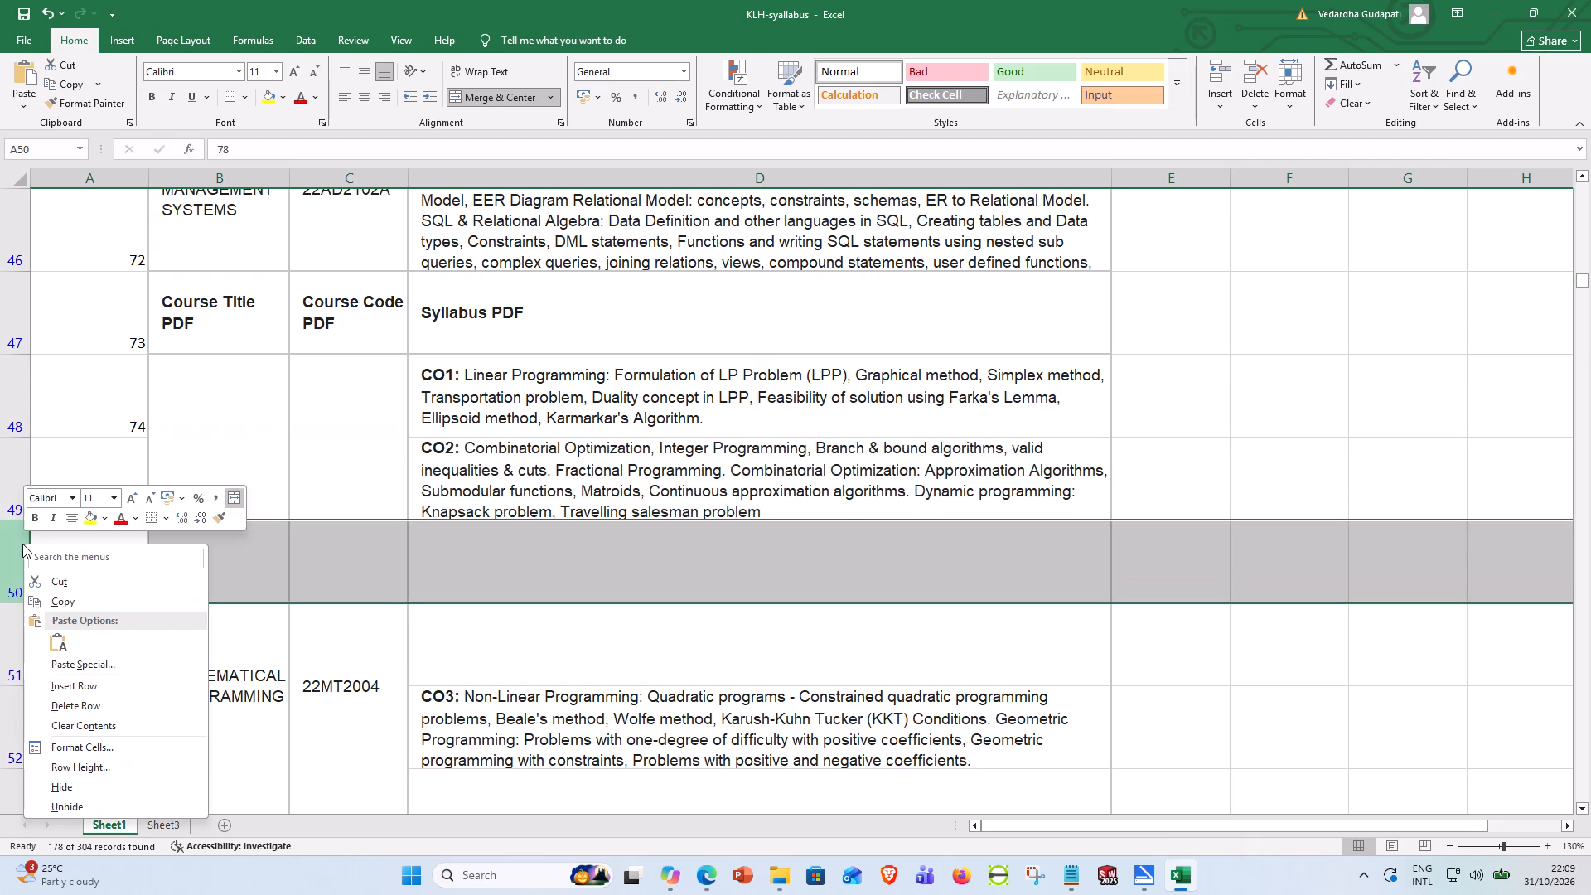
key(d)
right_click(22, 544)
key(d)
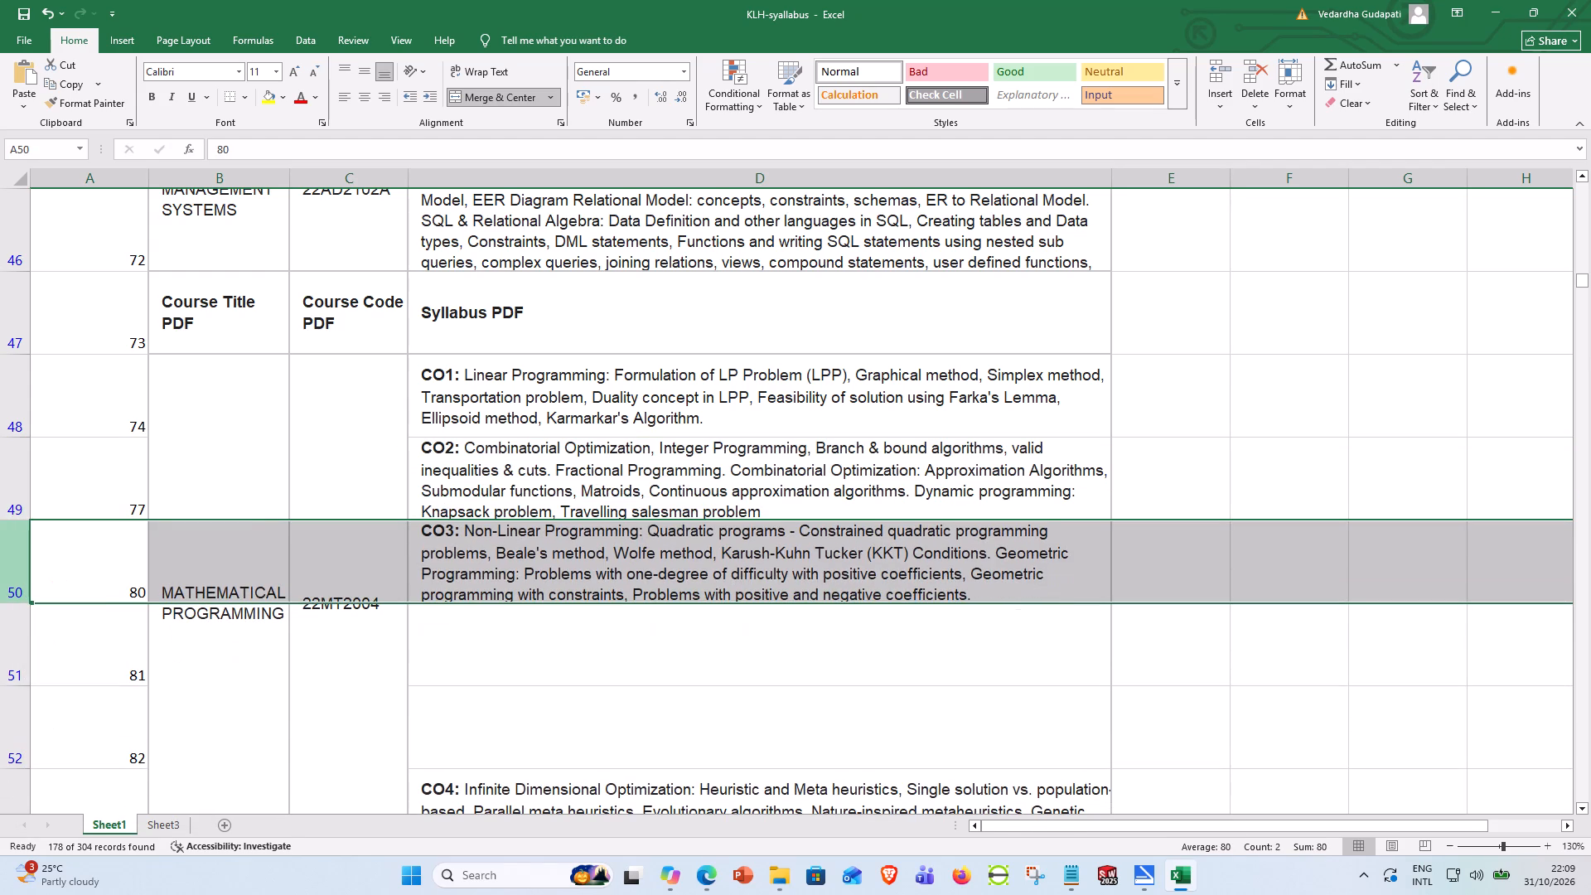
Delete the two blank rows with index no 81 and 82 between CO3 and CO4 of Mathematical Programming.
right_click(17, 632)
key(d)
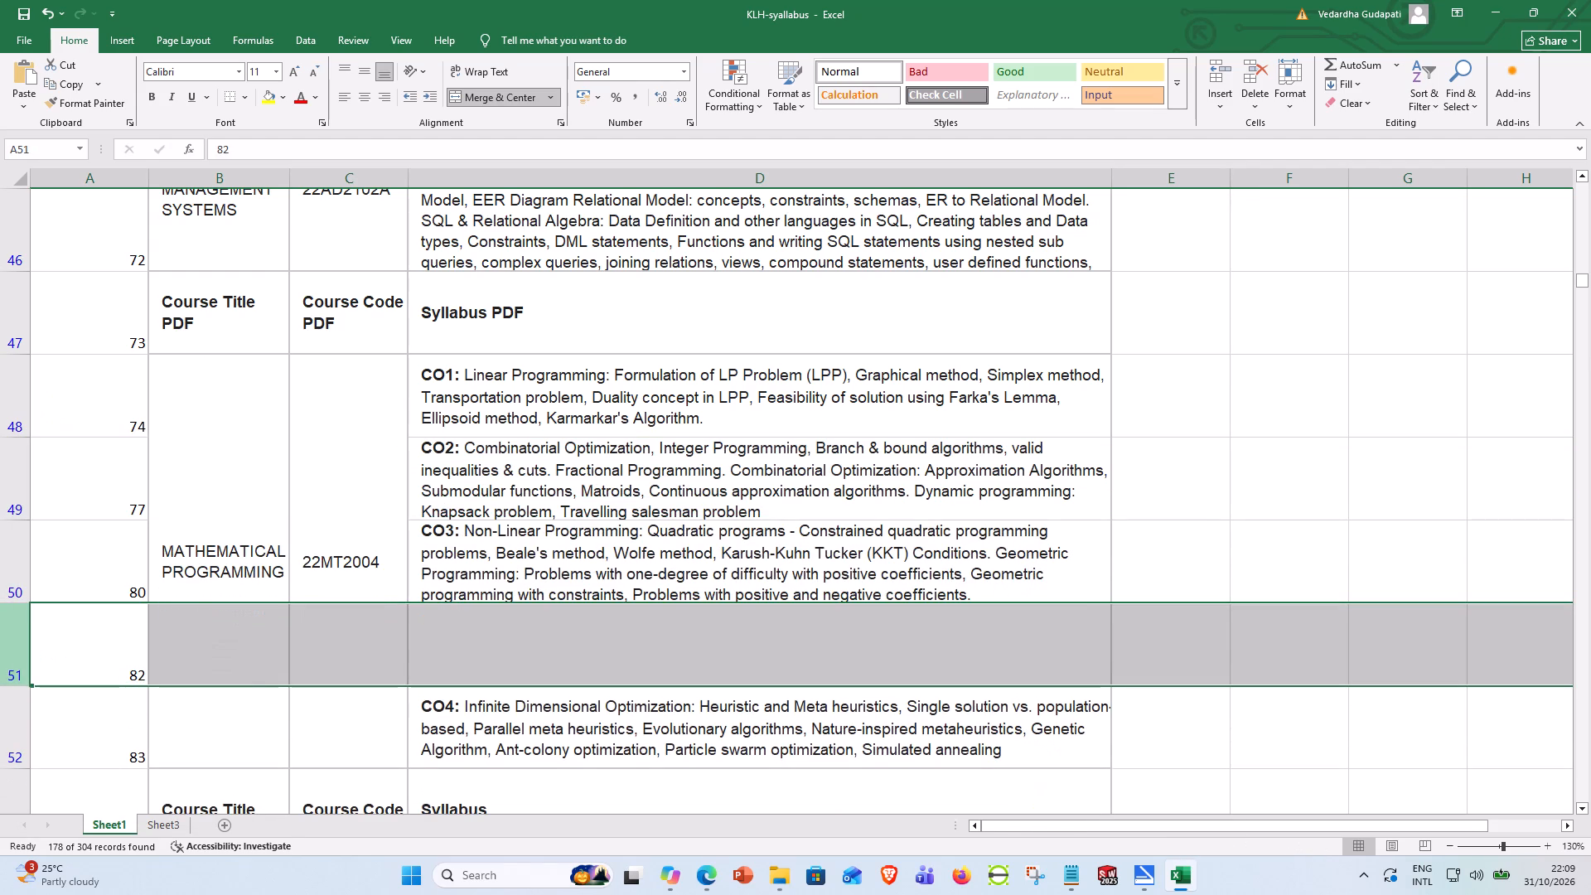
right_click(17, 632)
key(d)
Delete the three blank rows with index no 89, 90 and 91 between 8086-Microprocessor and 8051-Microcontroller in Processors & Controllers.
scroll(51, 612, down, 2)
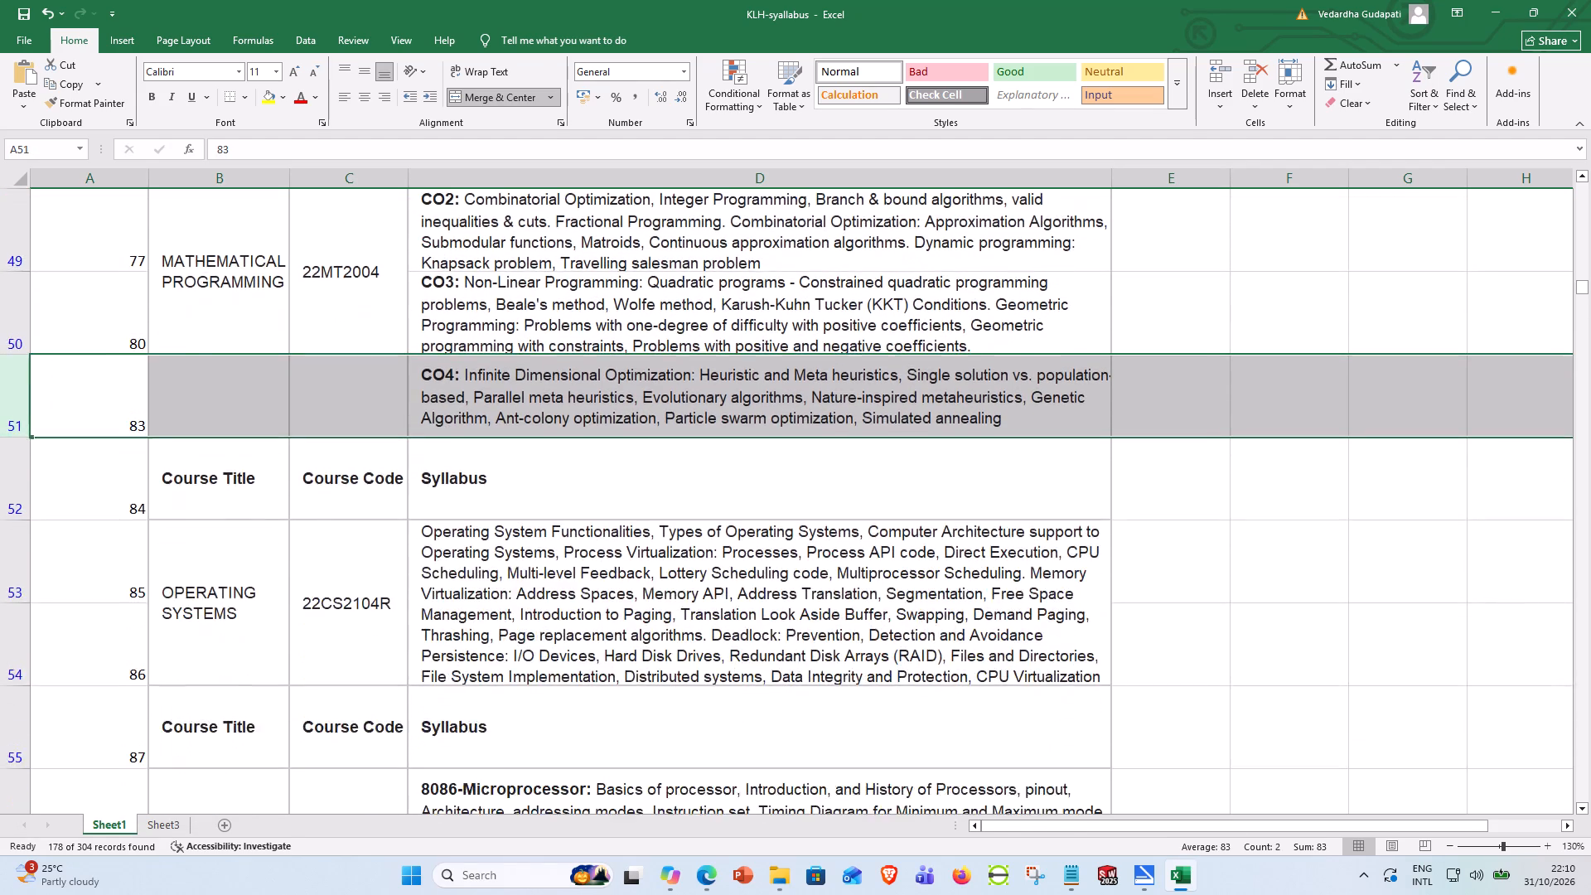
scroll(51, 612, down, 1)
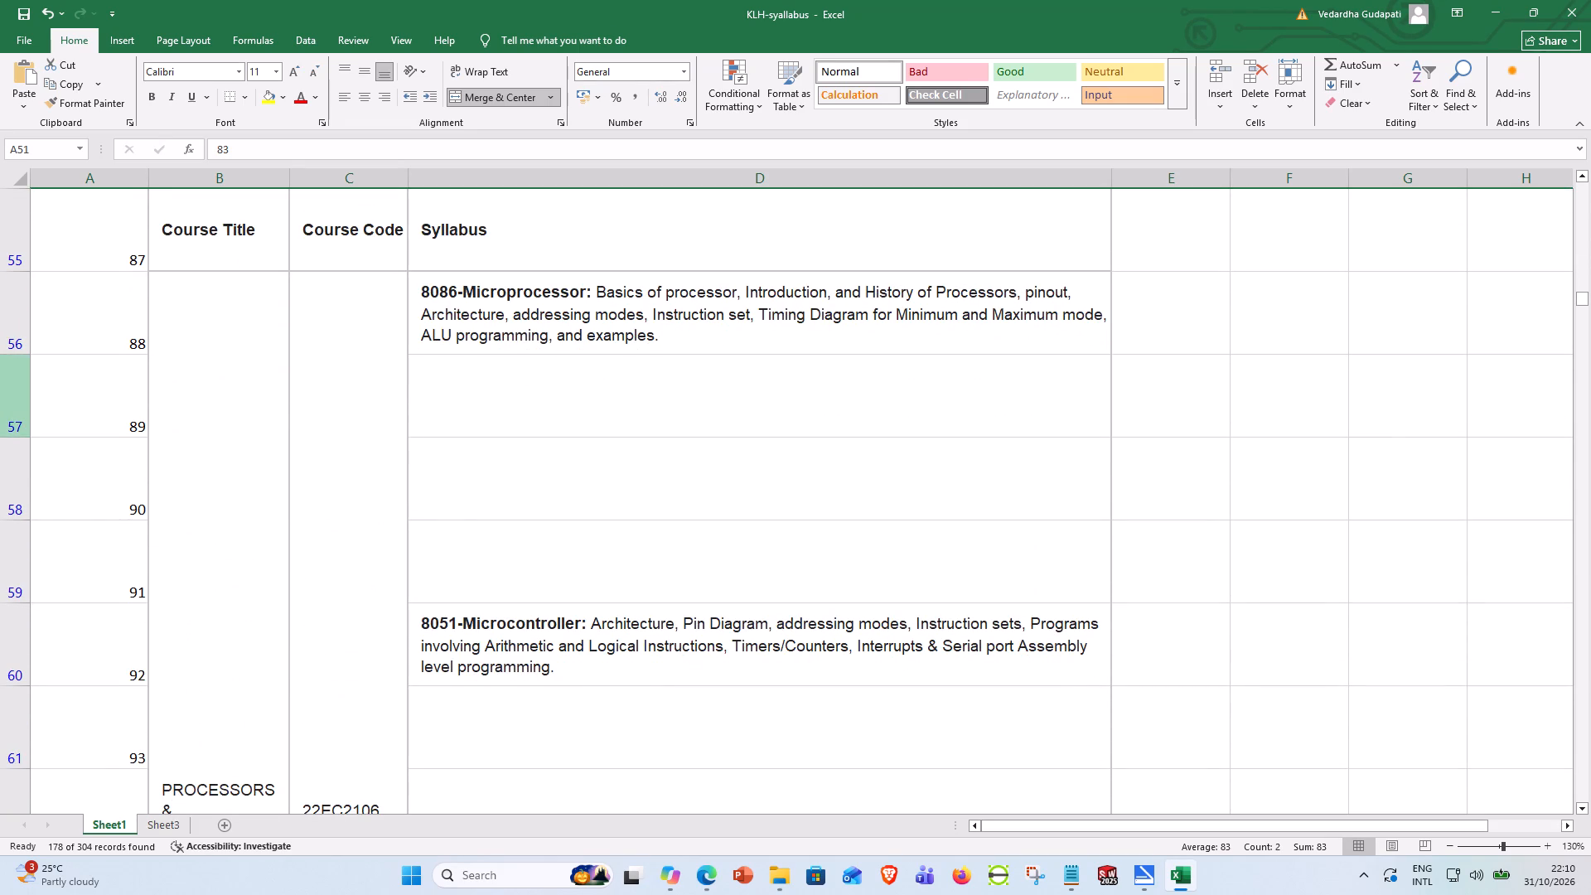
right_click(18, 394)
key(d)
right_click(18, 394)
key(d)
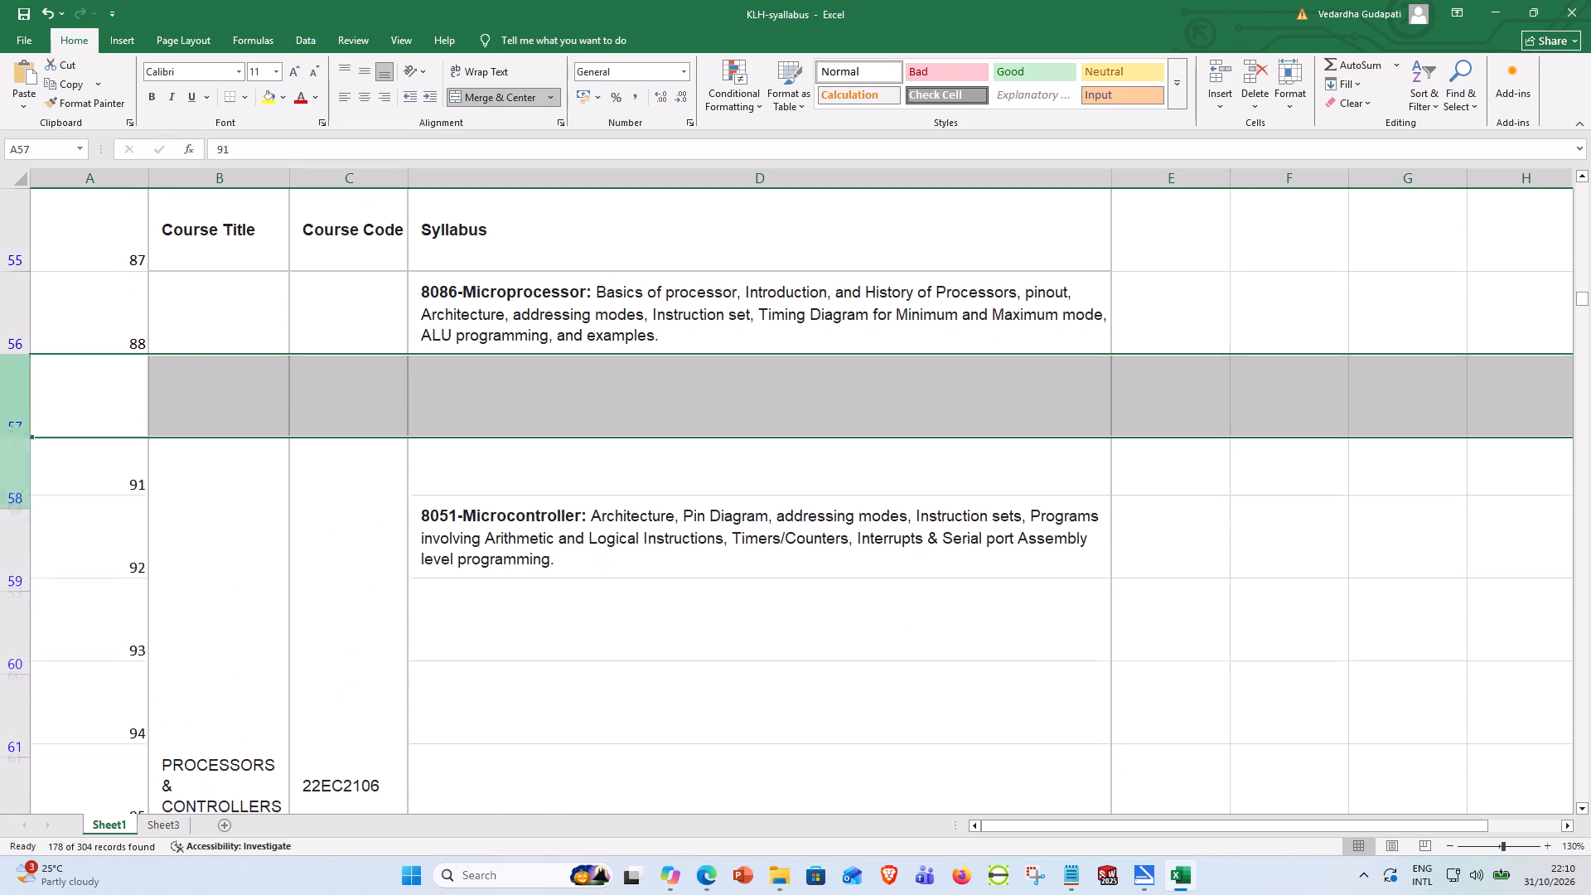
right_click(18, 394)
key(d)
Delete the three blank rows with index no 93, 94 and 95 between 8051-Microcontroller and 8051-Microcontroller Applications.
click(16, 482)
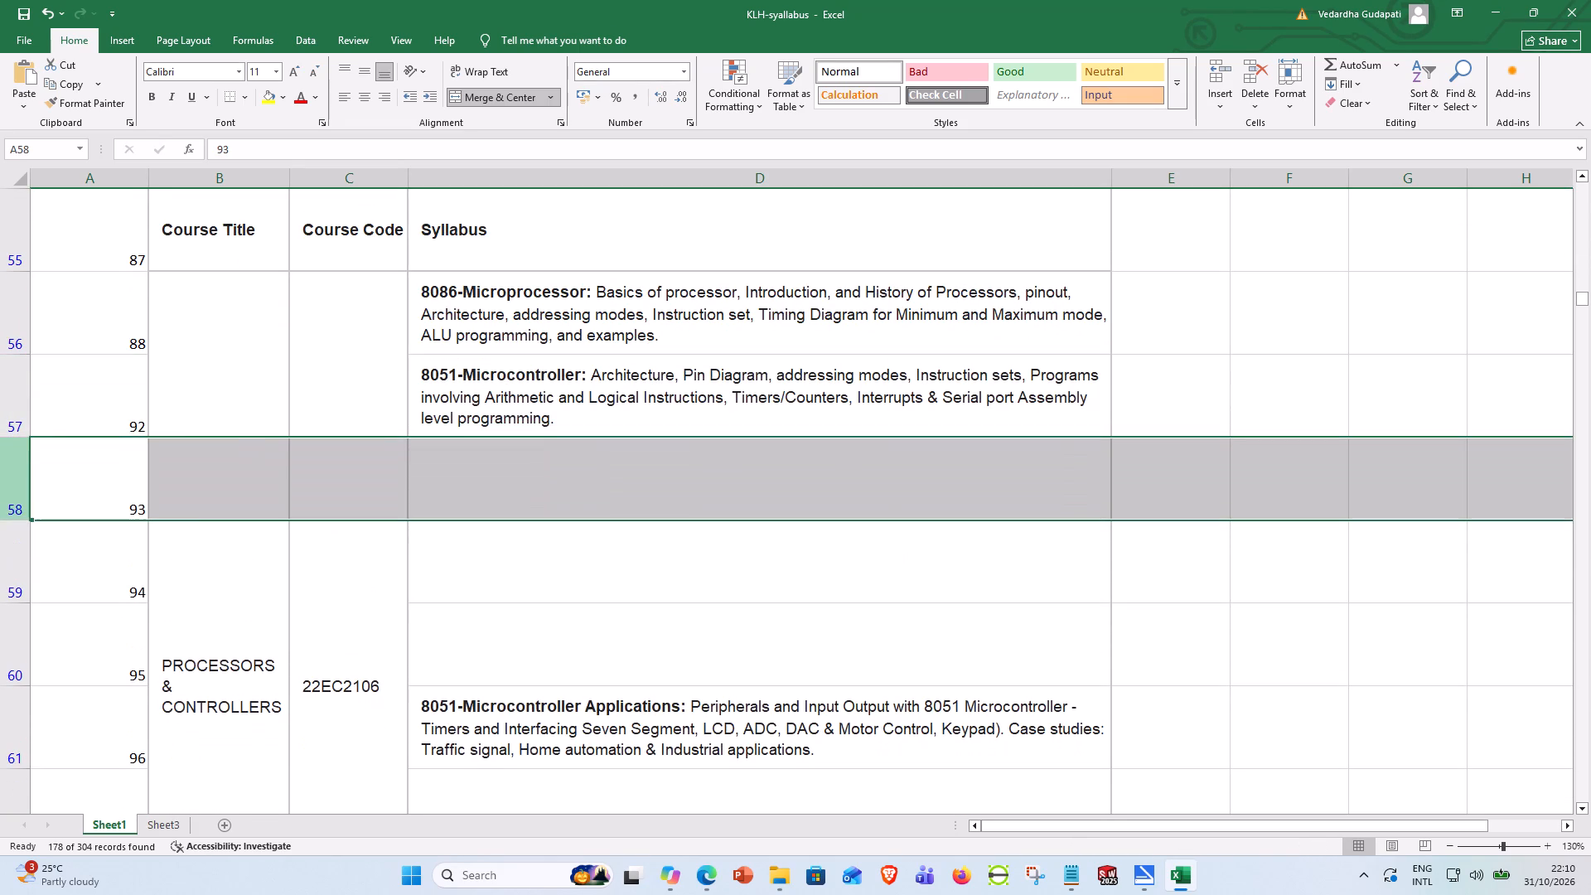
right_click(16, 482)
key(d)
right_click(16, 482)
key(d)
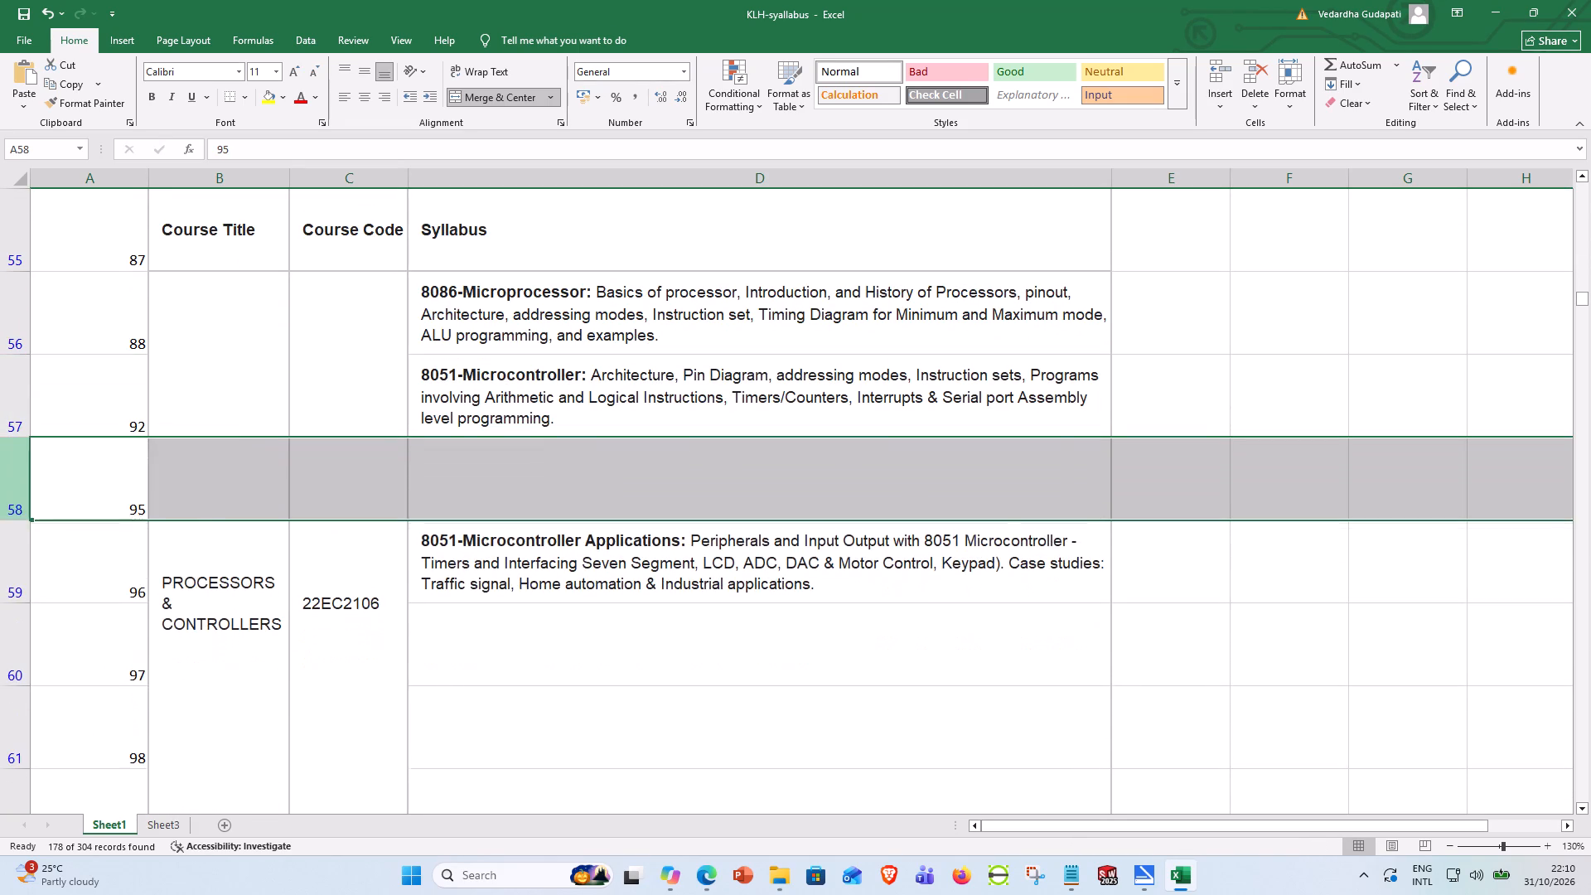
right_click(16, 482)
key(d)
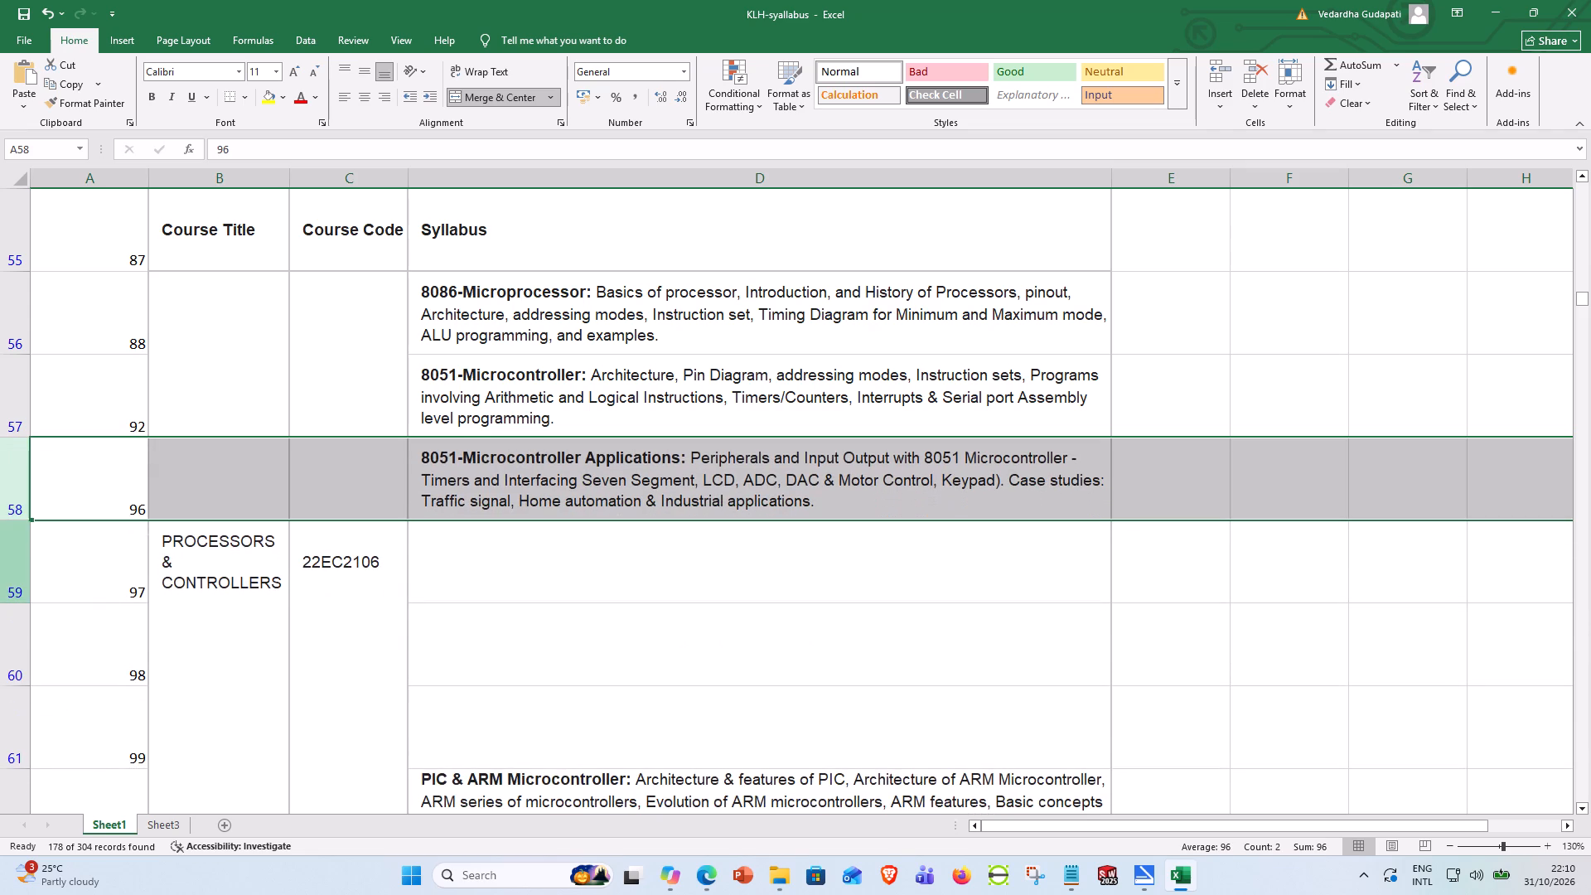
Delete the three blank rows with index no 97, 98 and 99 between 8051-Microcontroller Applications and PIC & ARM Microcontroller.
click(22, 562)
right_click(22, 562)
key(d)
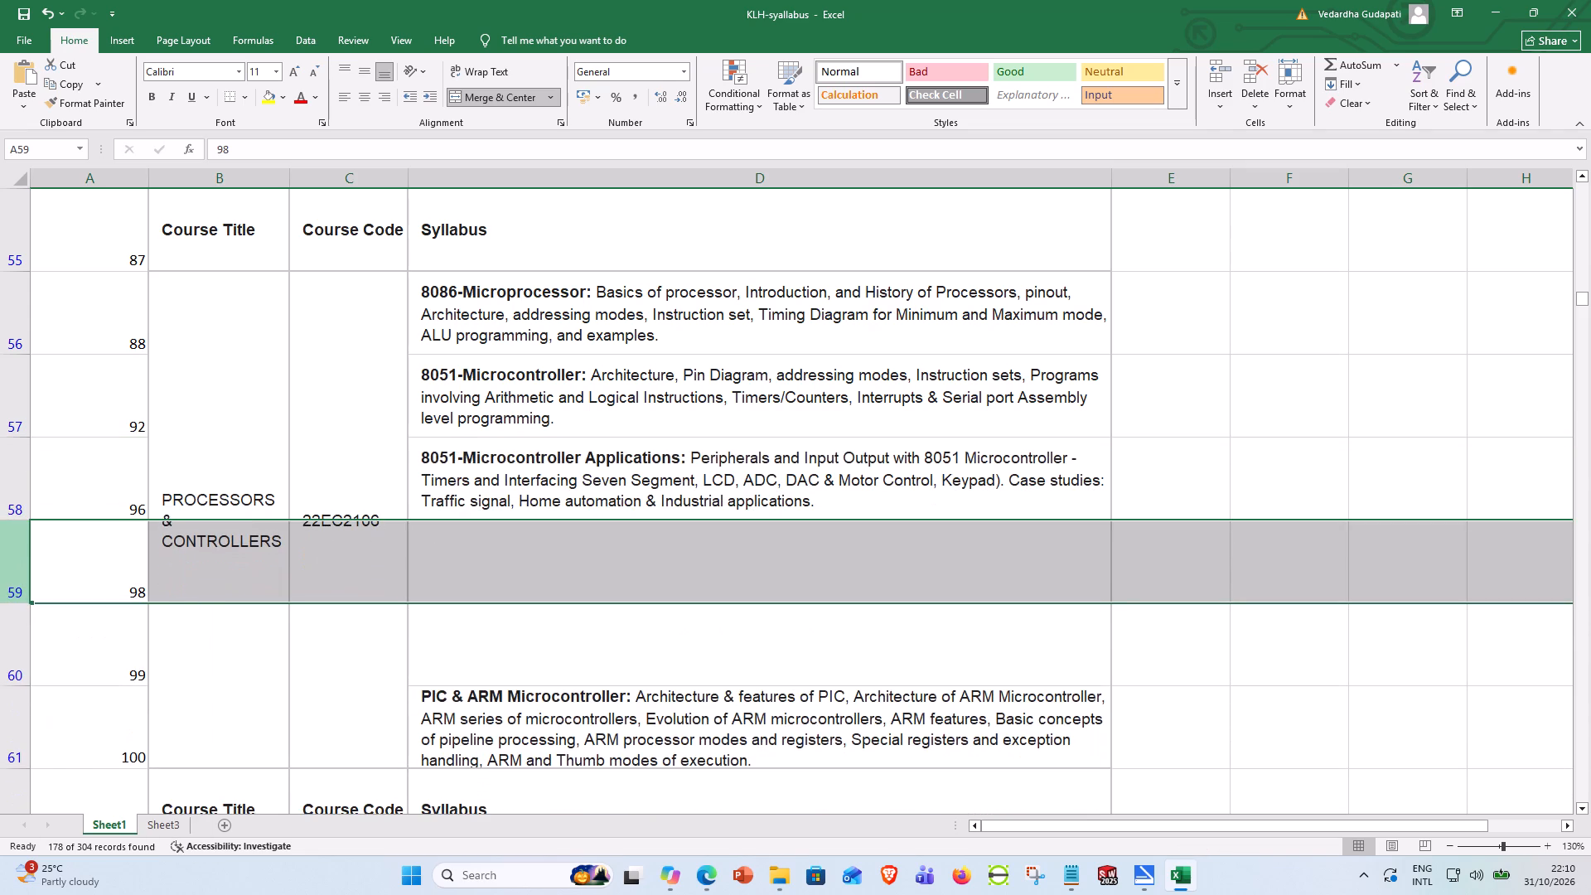
right_click(22, 562)
key(d)
right_click(22, 562)
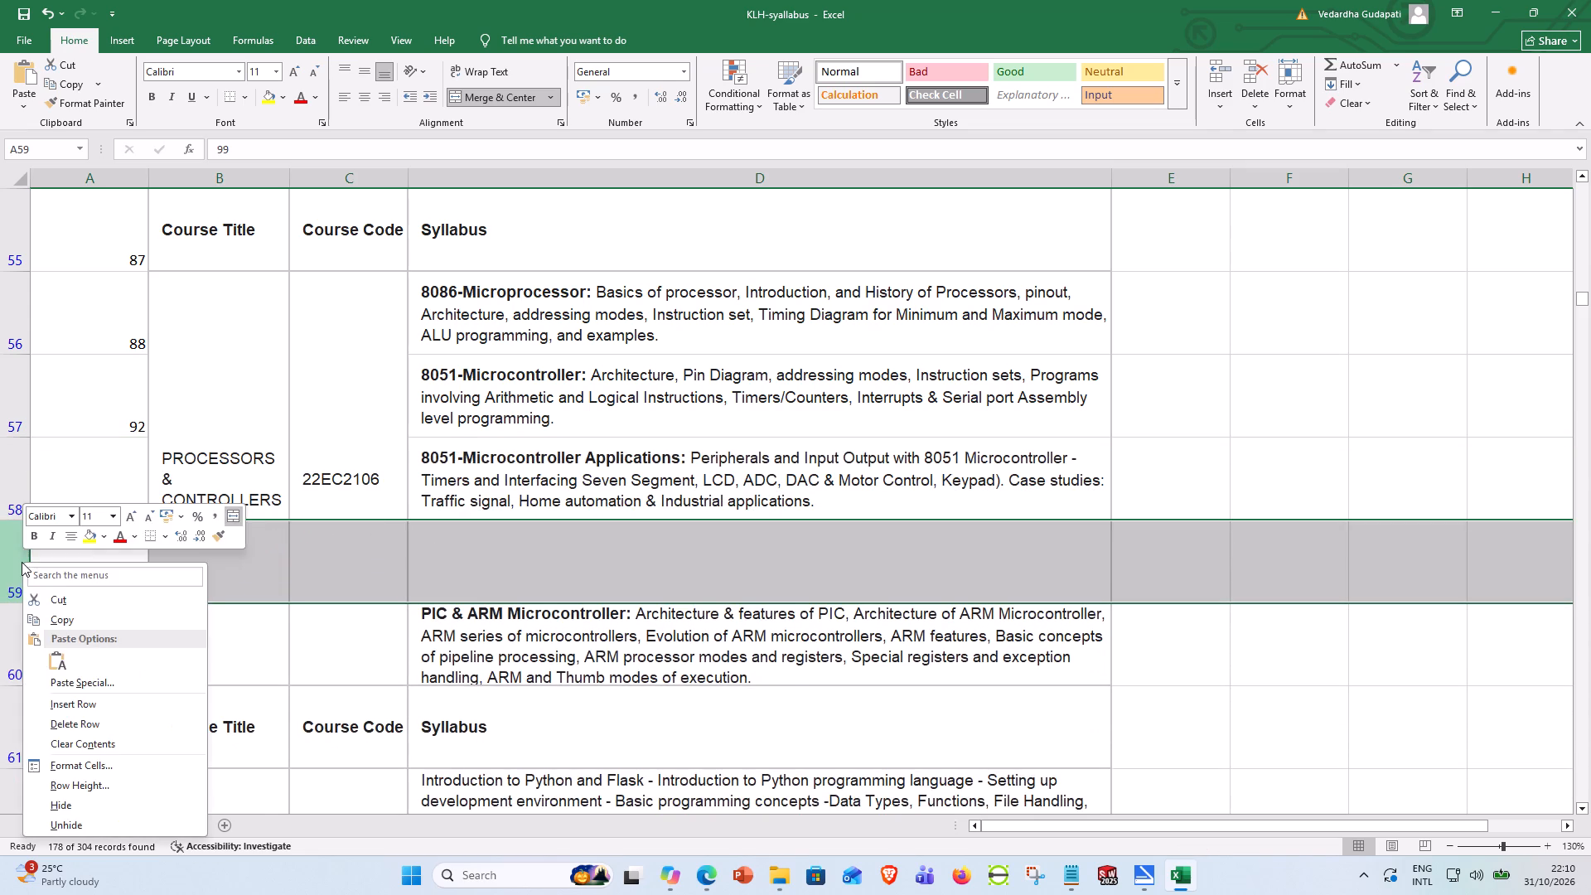
key(d)
Delete the three blank rows with index no 106, 107 and 108 between Finite Automata and Context Free Grammar in Automata Theory.
scroll(83, 559, down, 3)
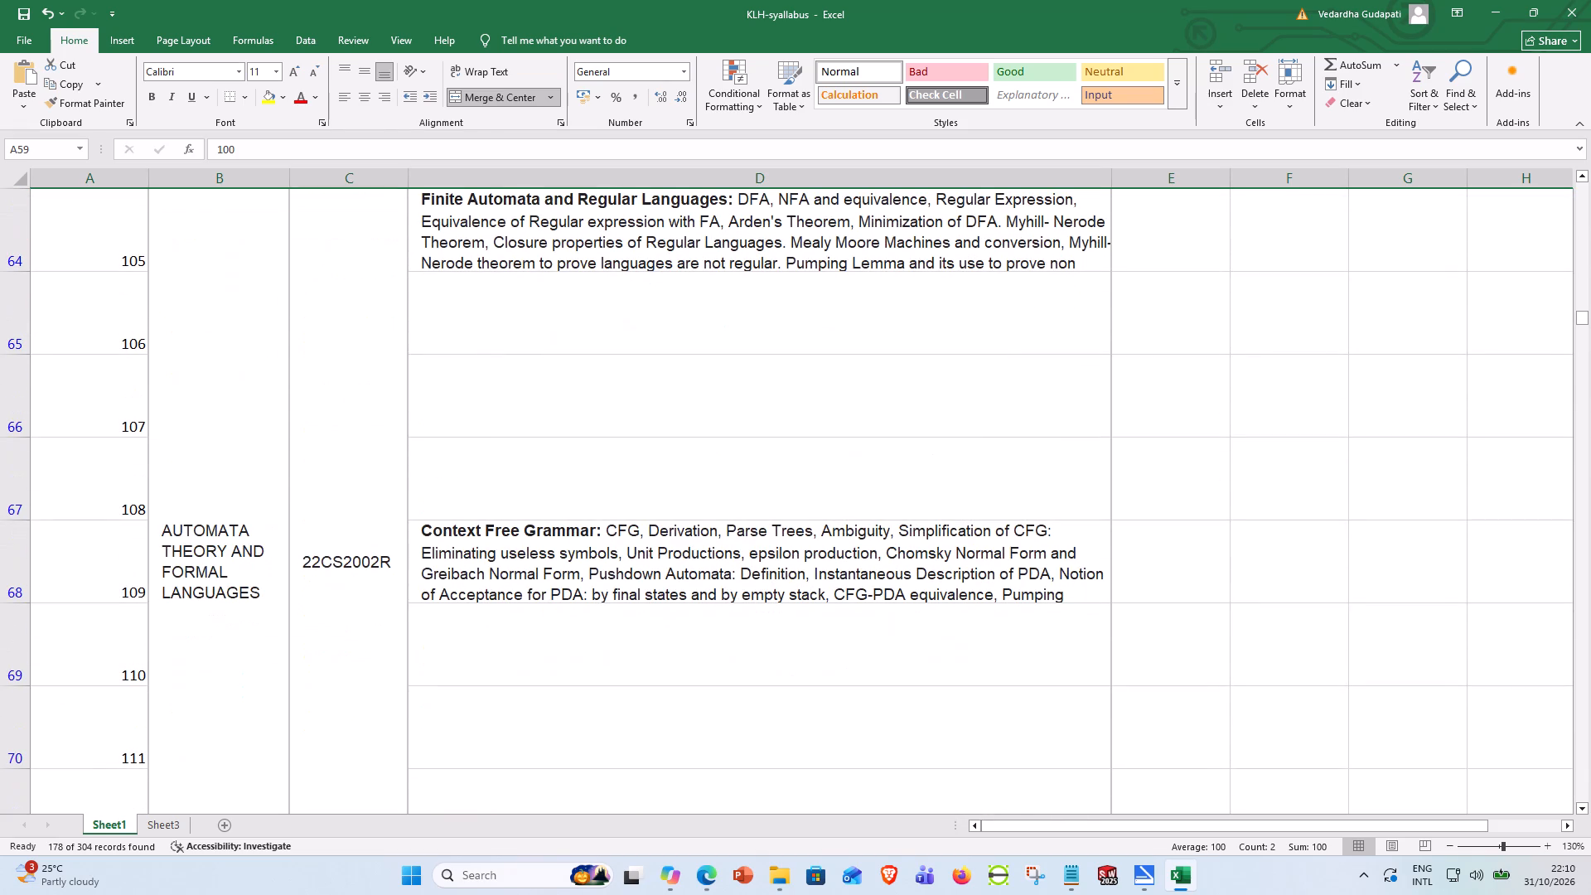
scroll(48, 344, up, 1)
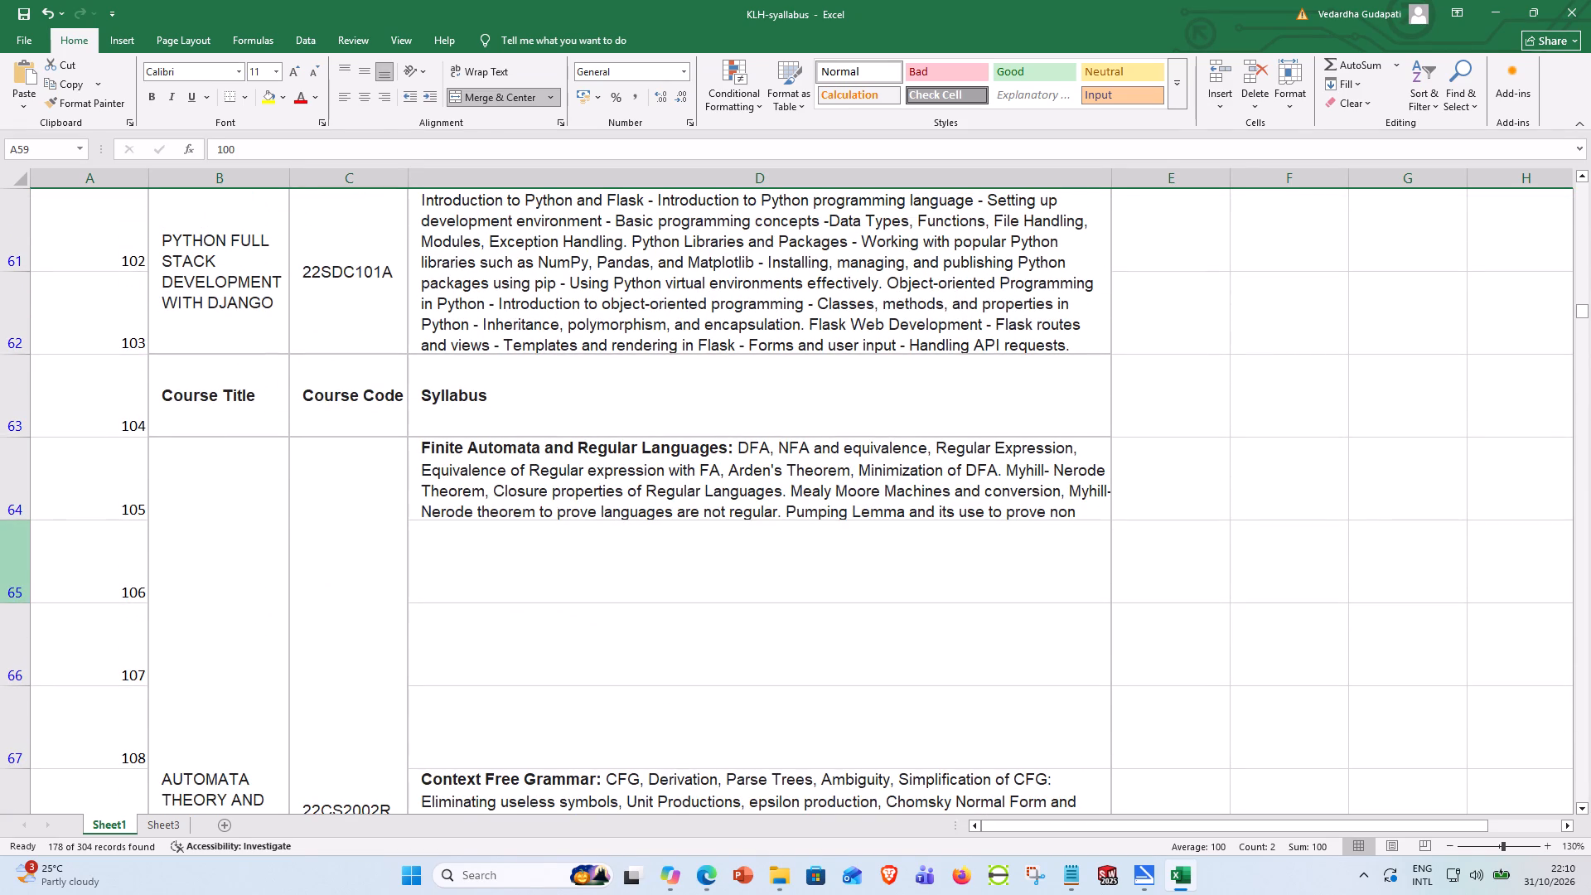
right_click(22, 555)
key(d)
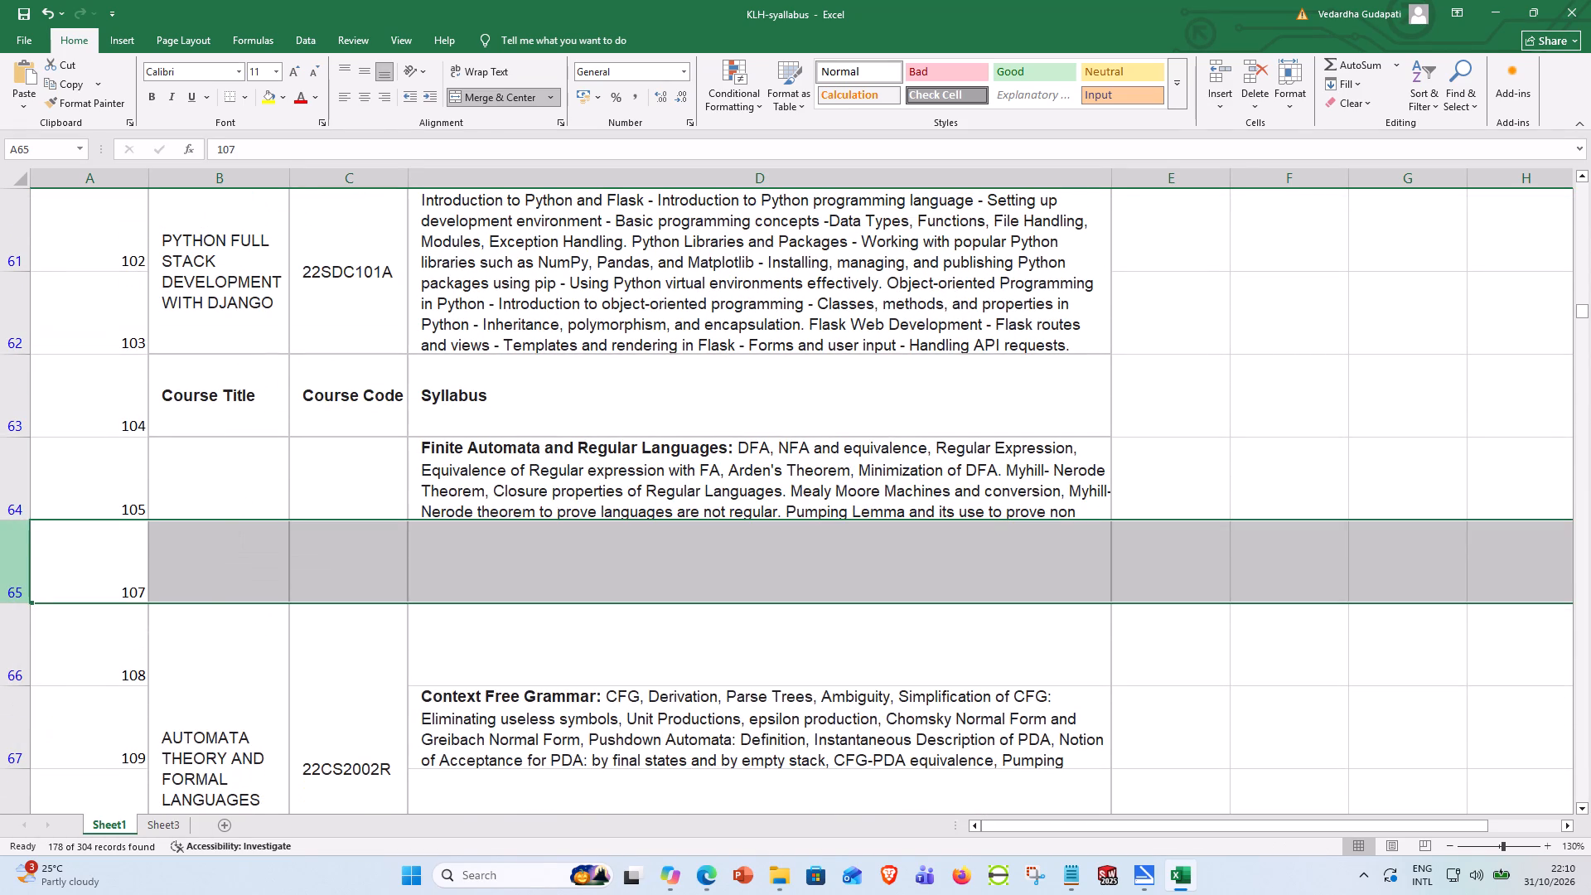
right_click(22, 555)
key(d)
right_click(22, 555)
key(d)
Delete the three blank rows with index no 110, 111 and 112 between Context Free Grammar and Turing Machines.
scroll(22, 555, down, 1)
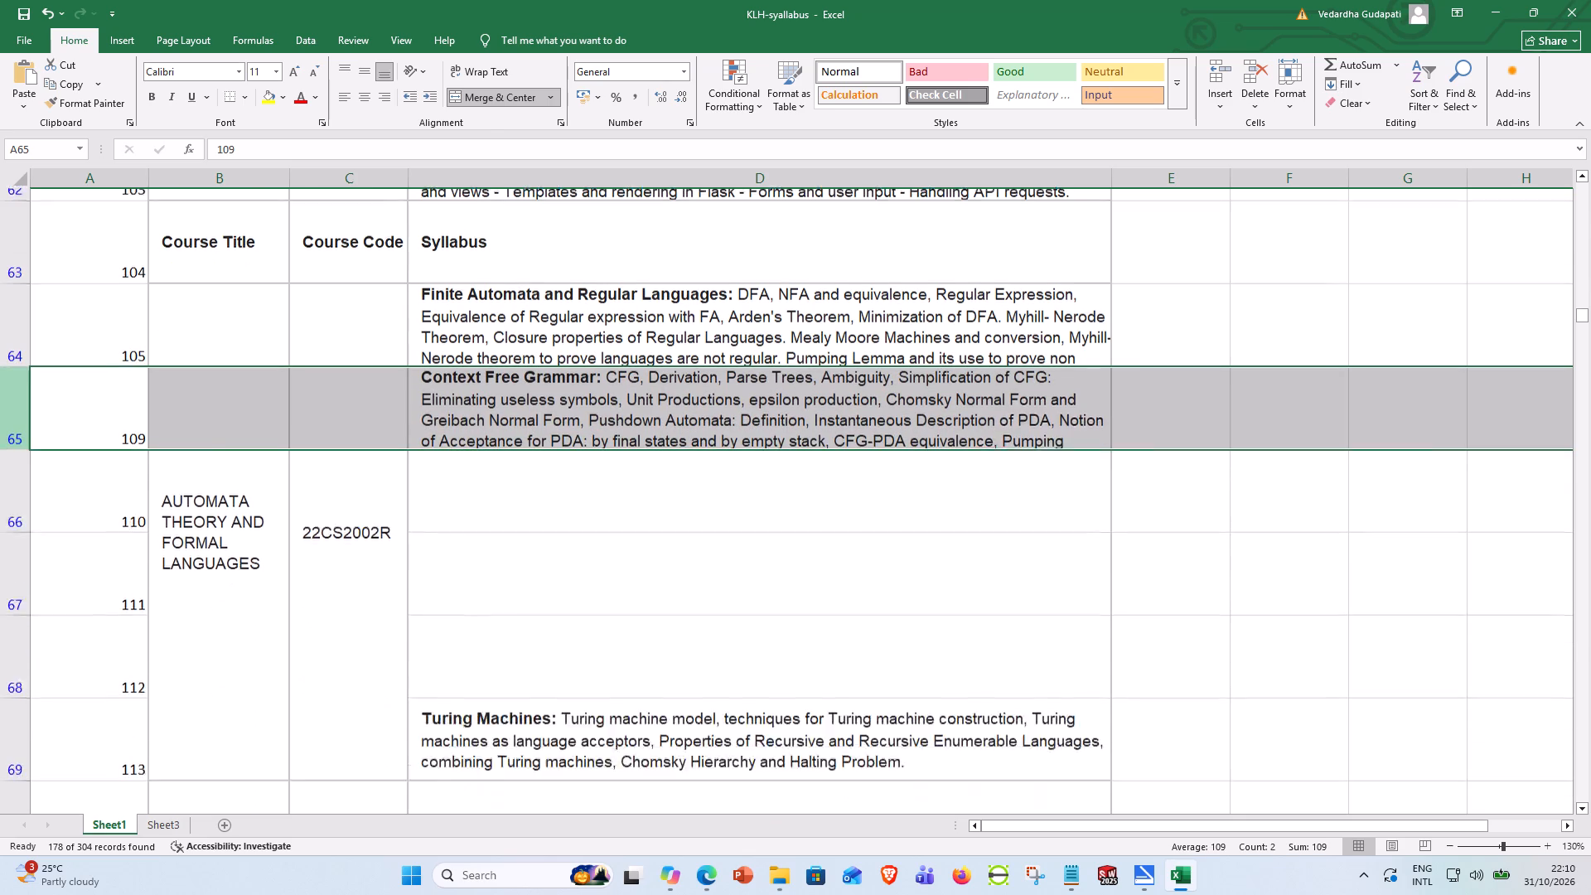
right_click(21, 403)
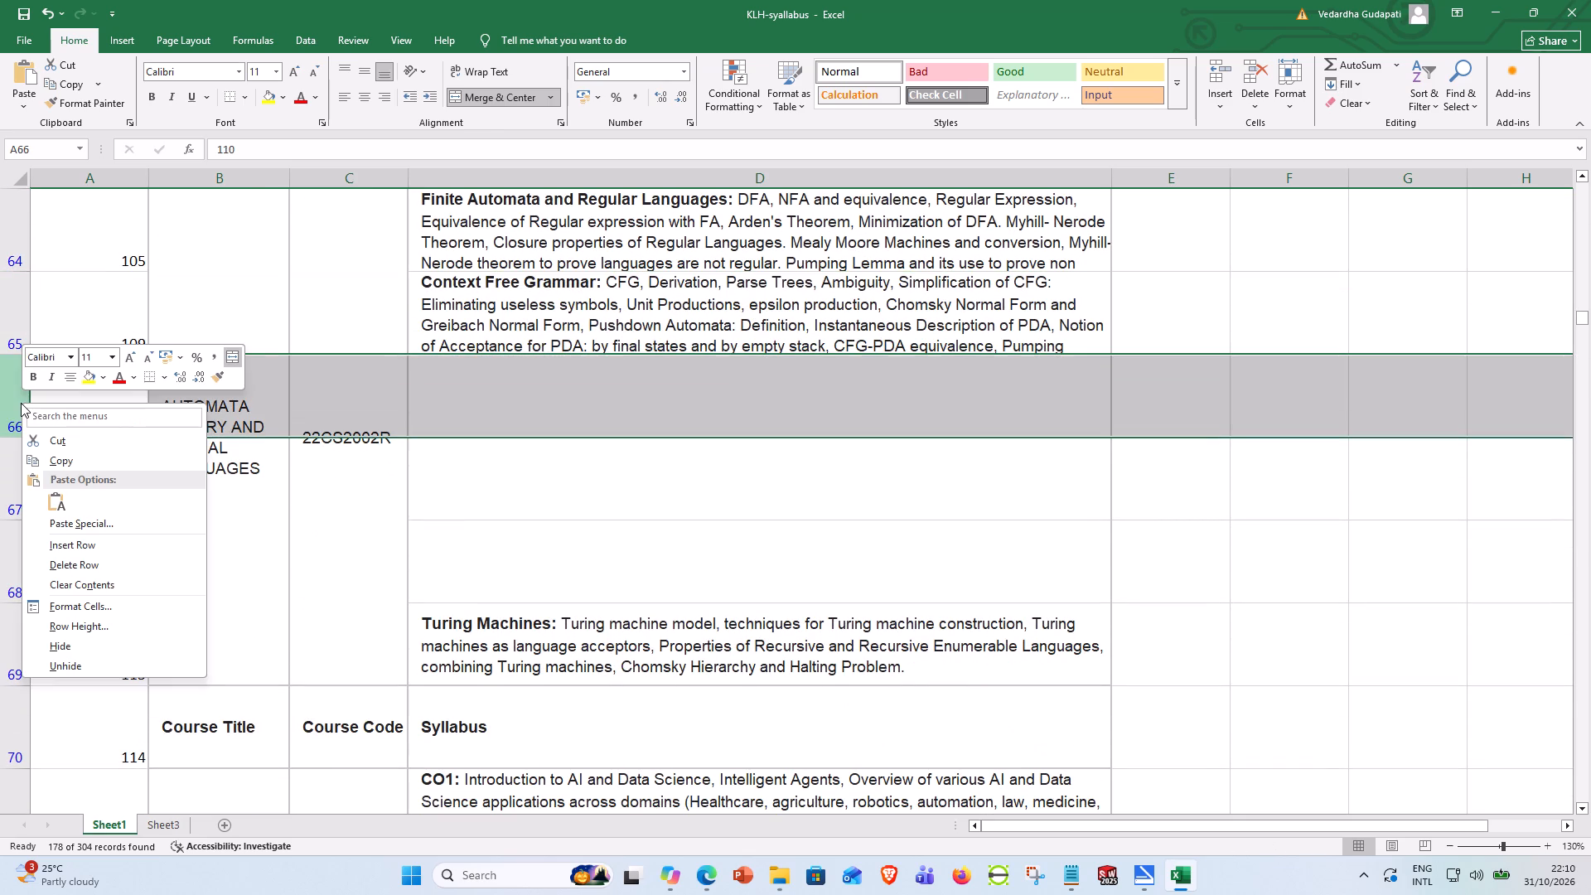
right_click(21, 403)
key(d)
right_click(21, 403)
key(d)
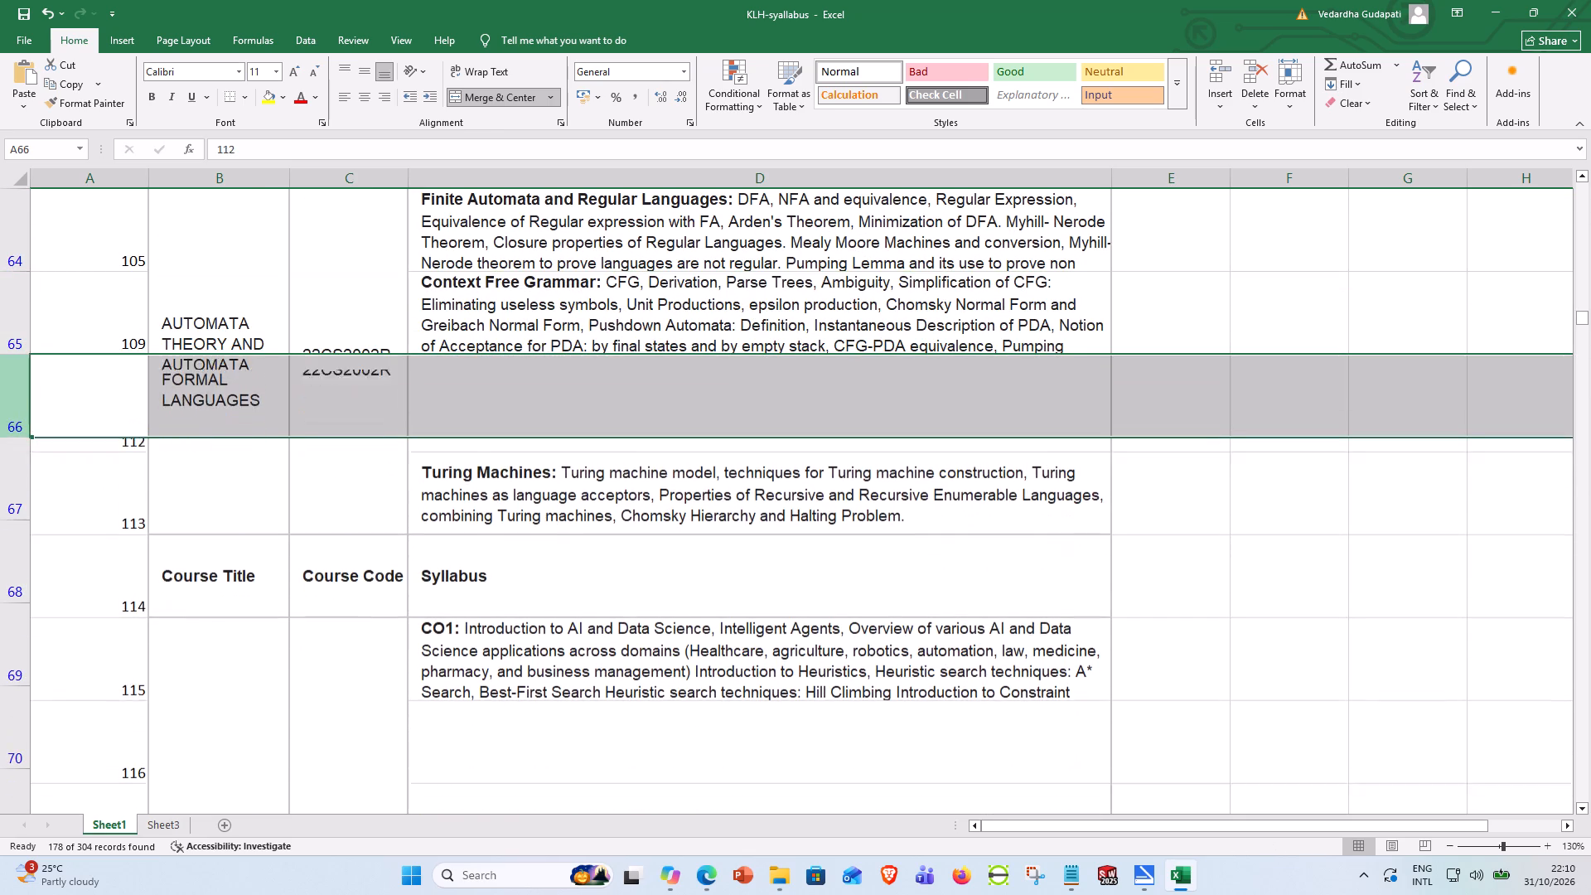
right_click(21, 403)
key(d)
Delete the three blank rows with index no 116, 117 and 118 between CO1 and CO2 of Data Driven Artificial Intelligent Systems.
scroll(21, 403, down, 2)
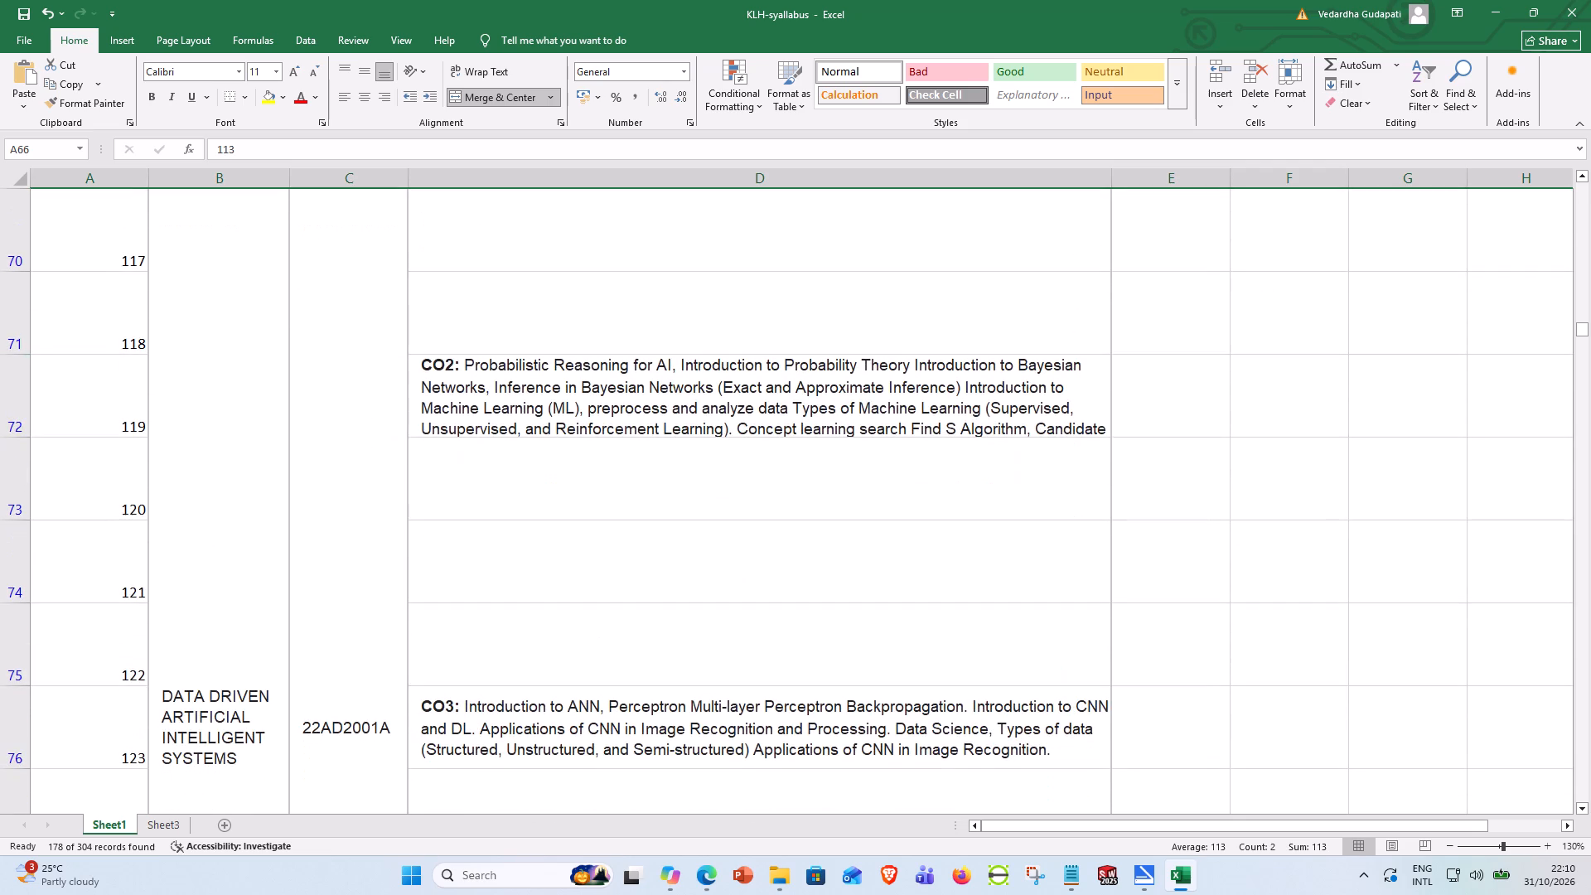
scroll(64, 382, up, 1)
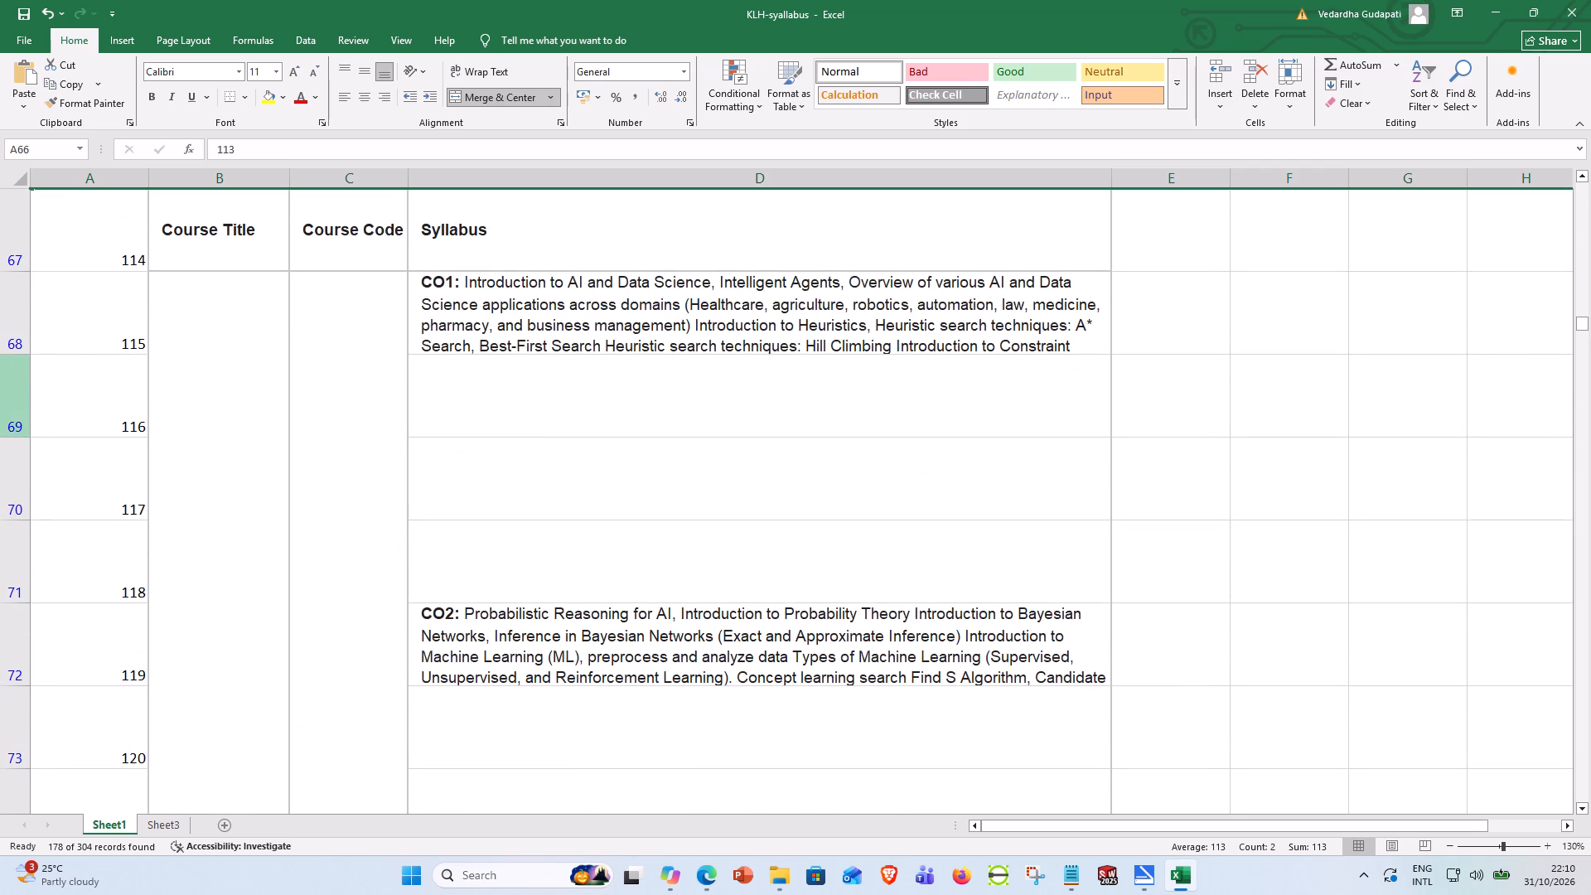
right_click(16, 390)
key(d)
right_click(16, 390)
key(d)
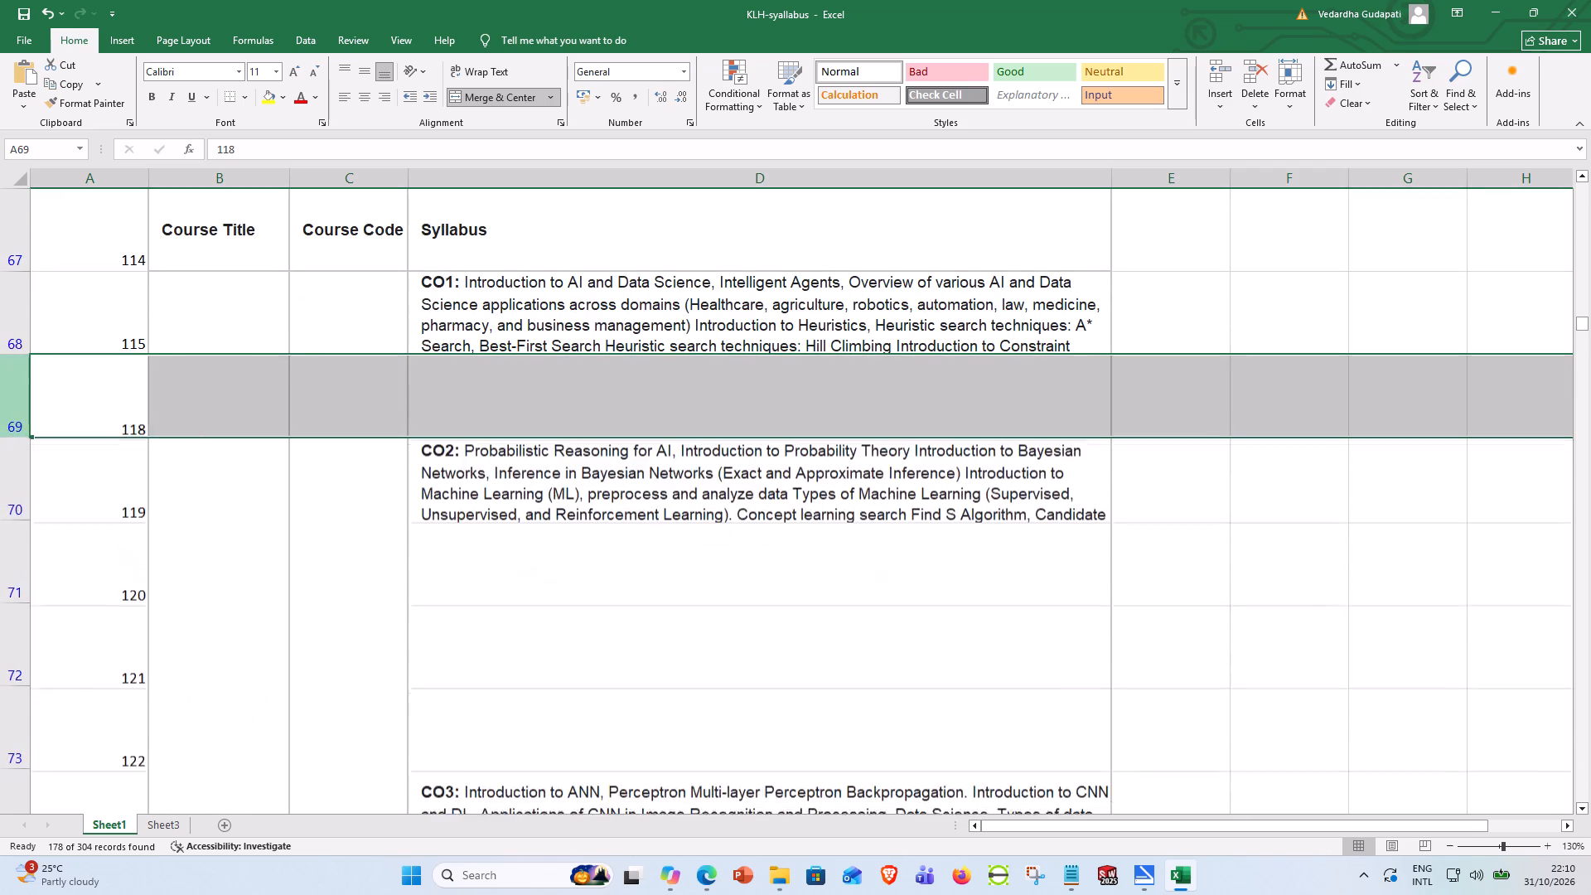
right_click(11, 393)
key(d)
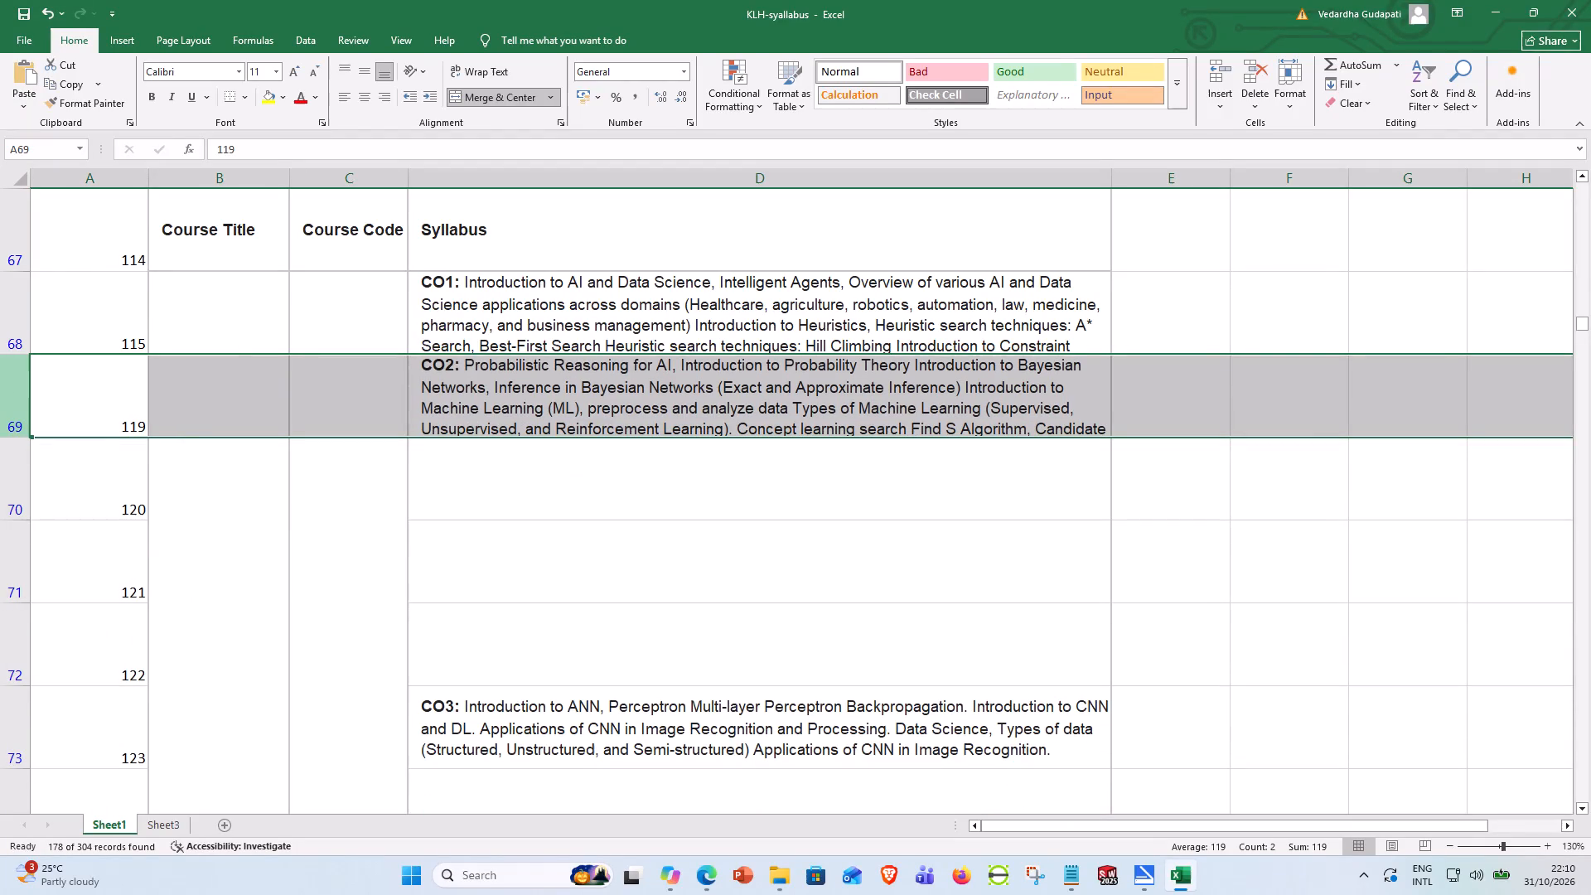
Delete the three blank rows with index no 120, 121 and 122 between CO2 and CO3 of Data Driven Artificial Intelligent Systems.
right_click(12, 482)
key(d)
right_click(12, 482)
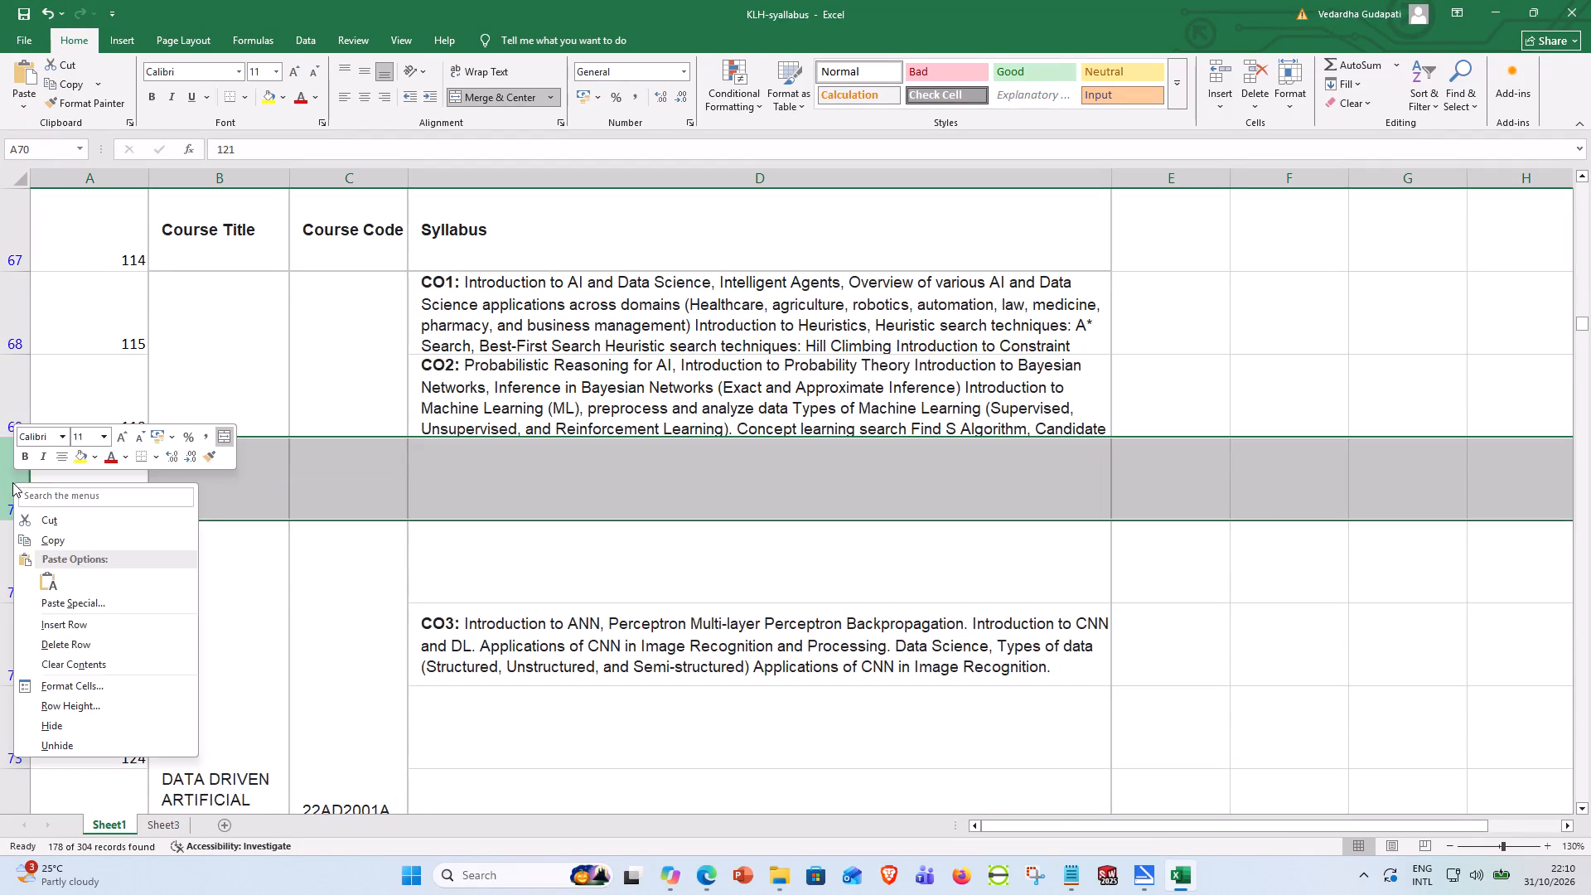
key(d)
right_click(12, 482)
key(d)
Delete the three blank rows with index no 124, 125 and 126 between CO3 and CO4 of Data Driven Artificial Intelligent Systems.
right_click(21, 567)
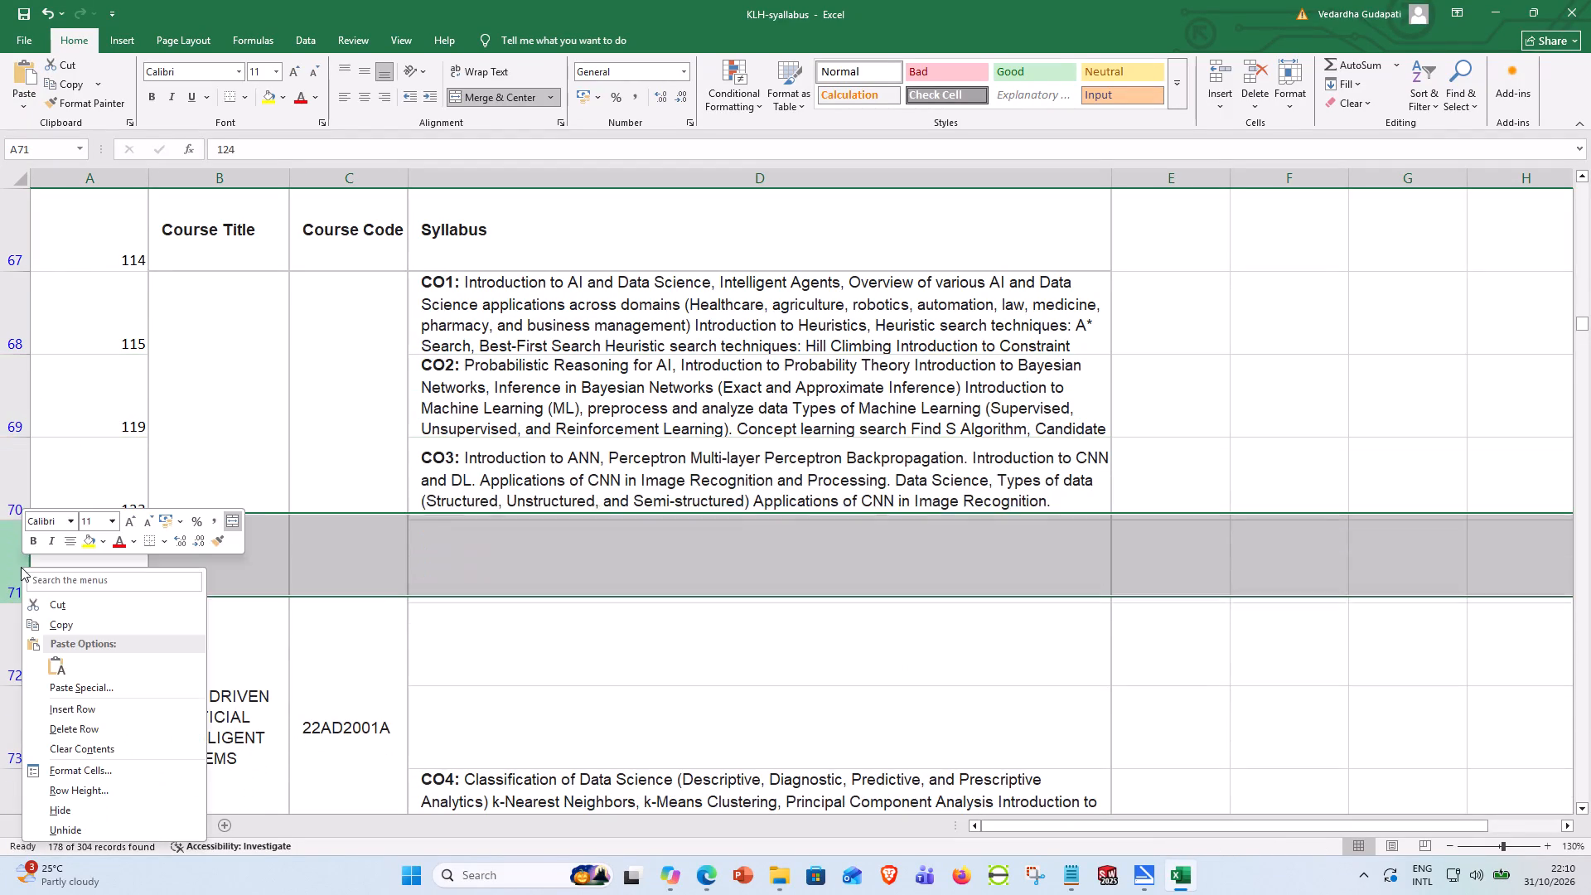
key(d)
right_click(21, 567)
key(d)
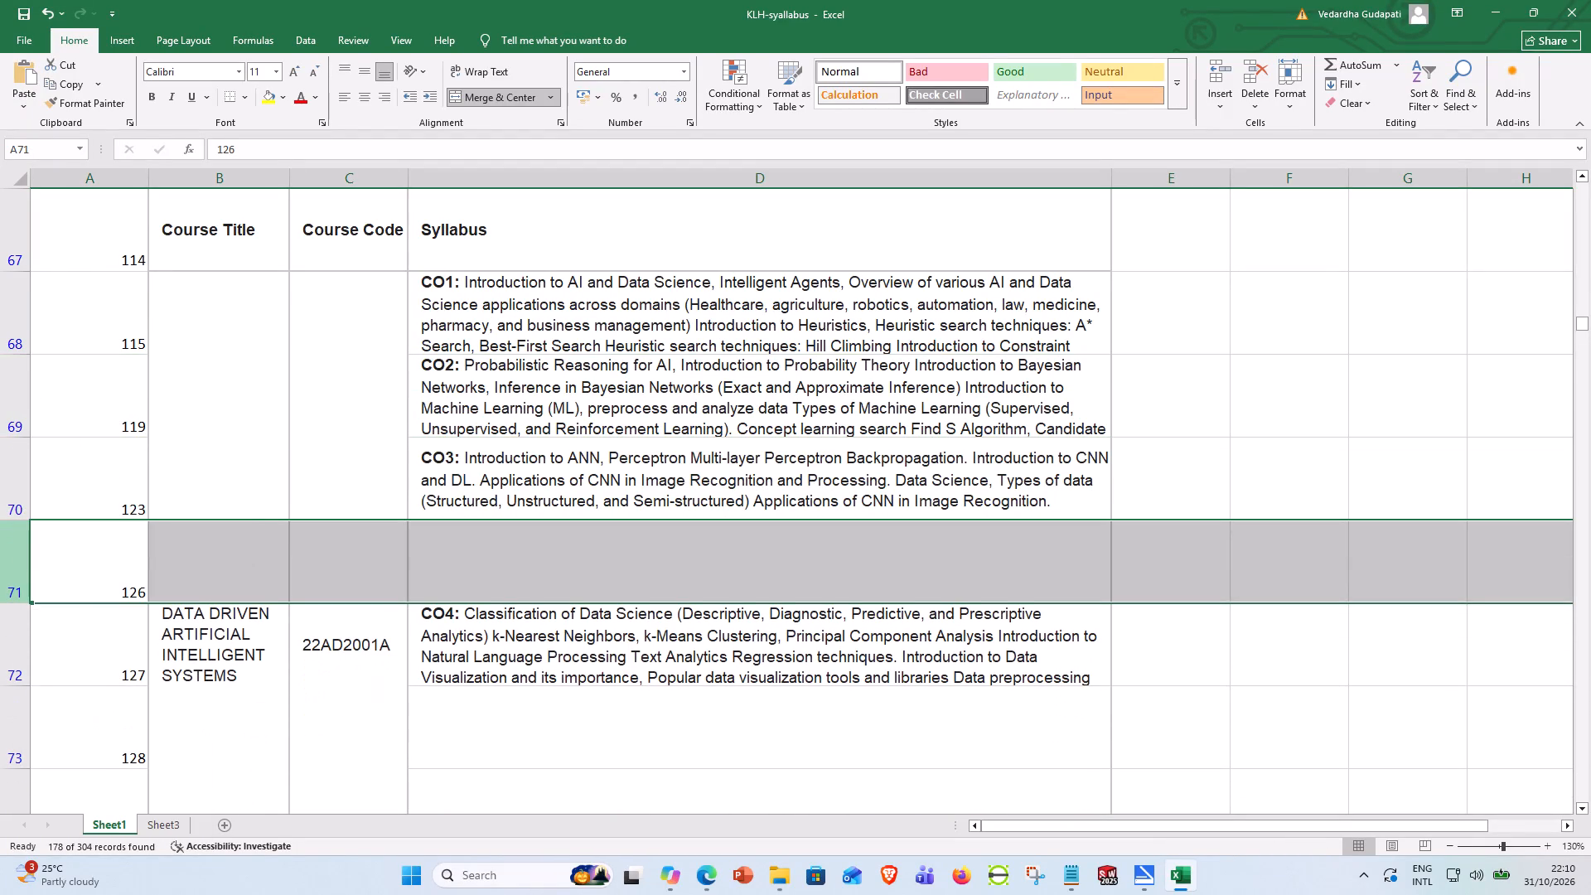
right_click(21, 567)
key(d)
Delete the three blank rows with index no 128, 129 and 130 between CO4 and CO5 of Data Driven Artificial Intelligent Systems.
scroll(206, 559, down, 2)
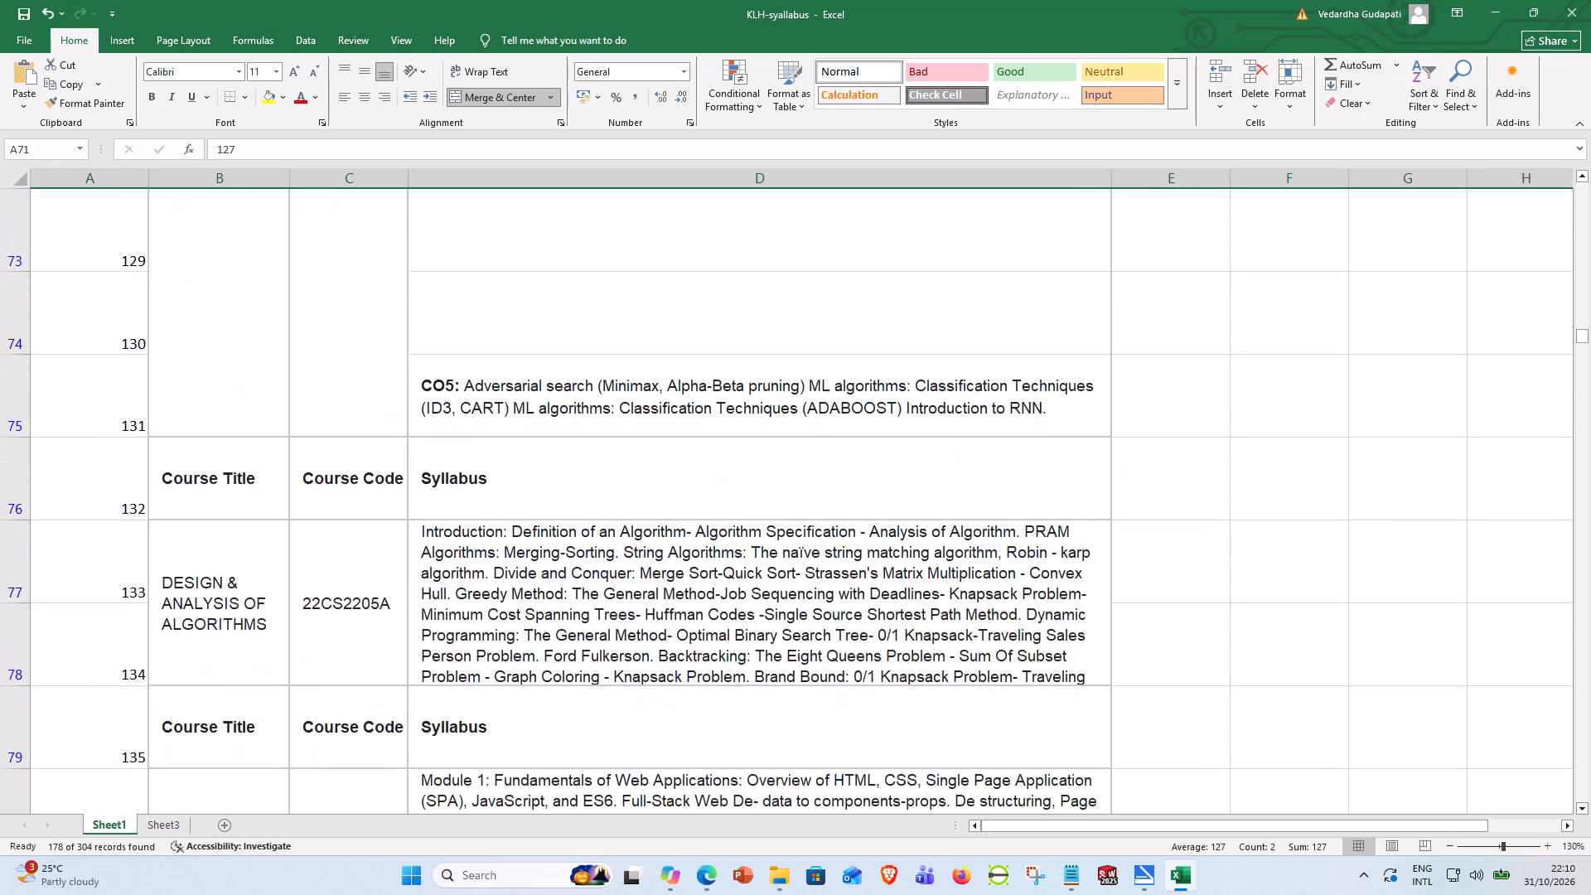
scroll(200, 472, up, 1)
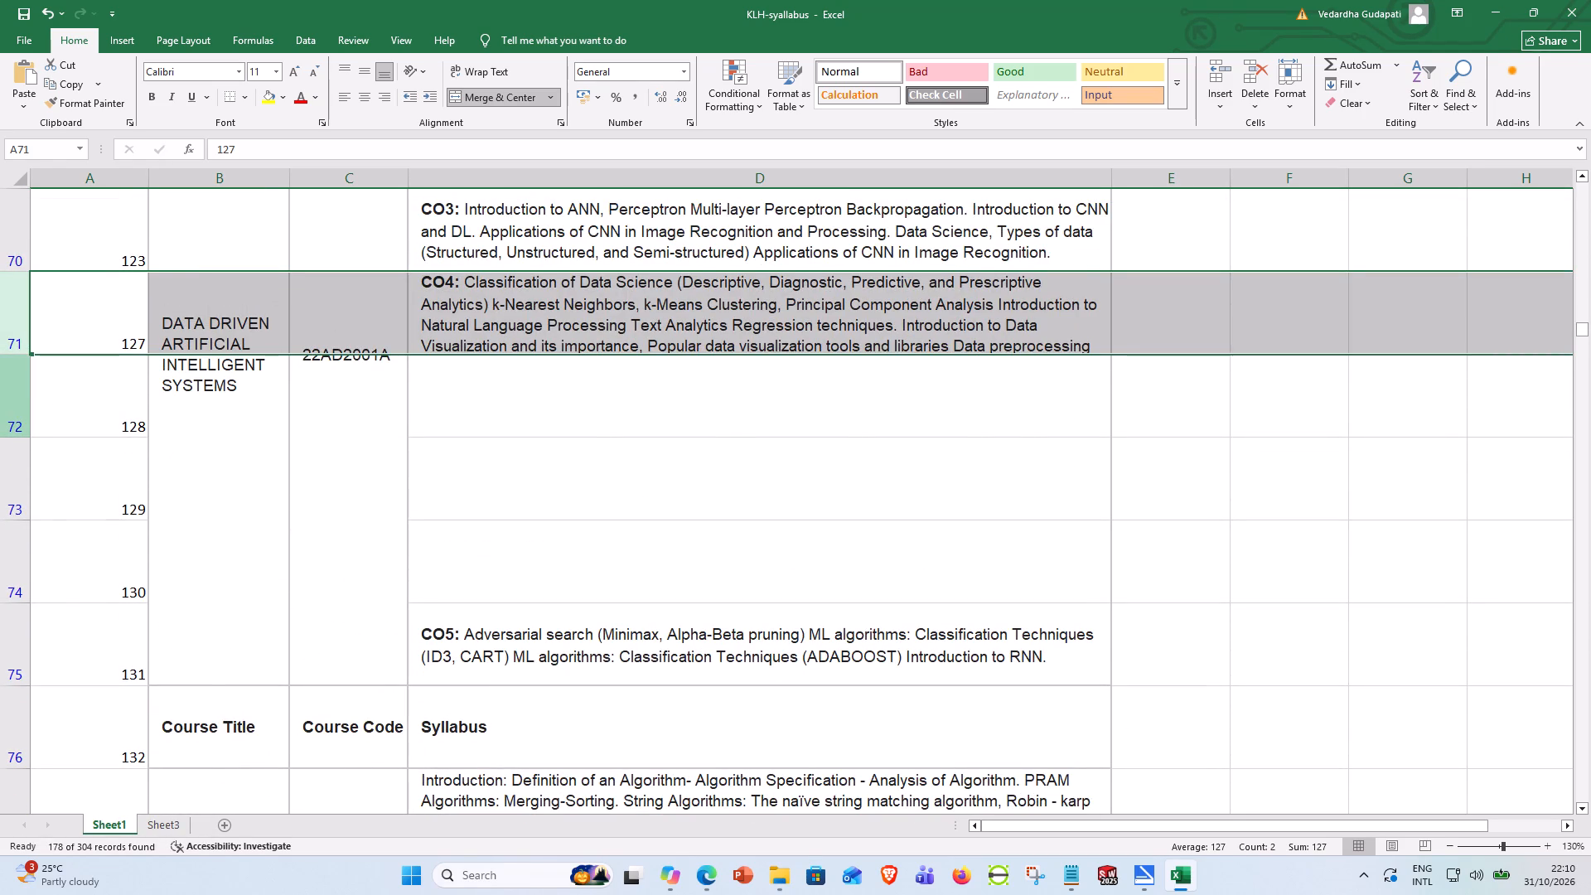
right_click(23, 404)
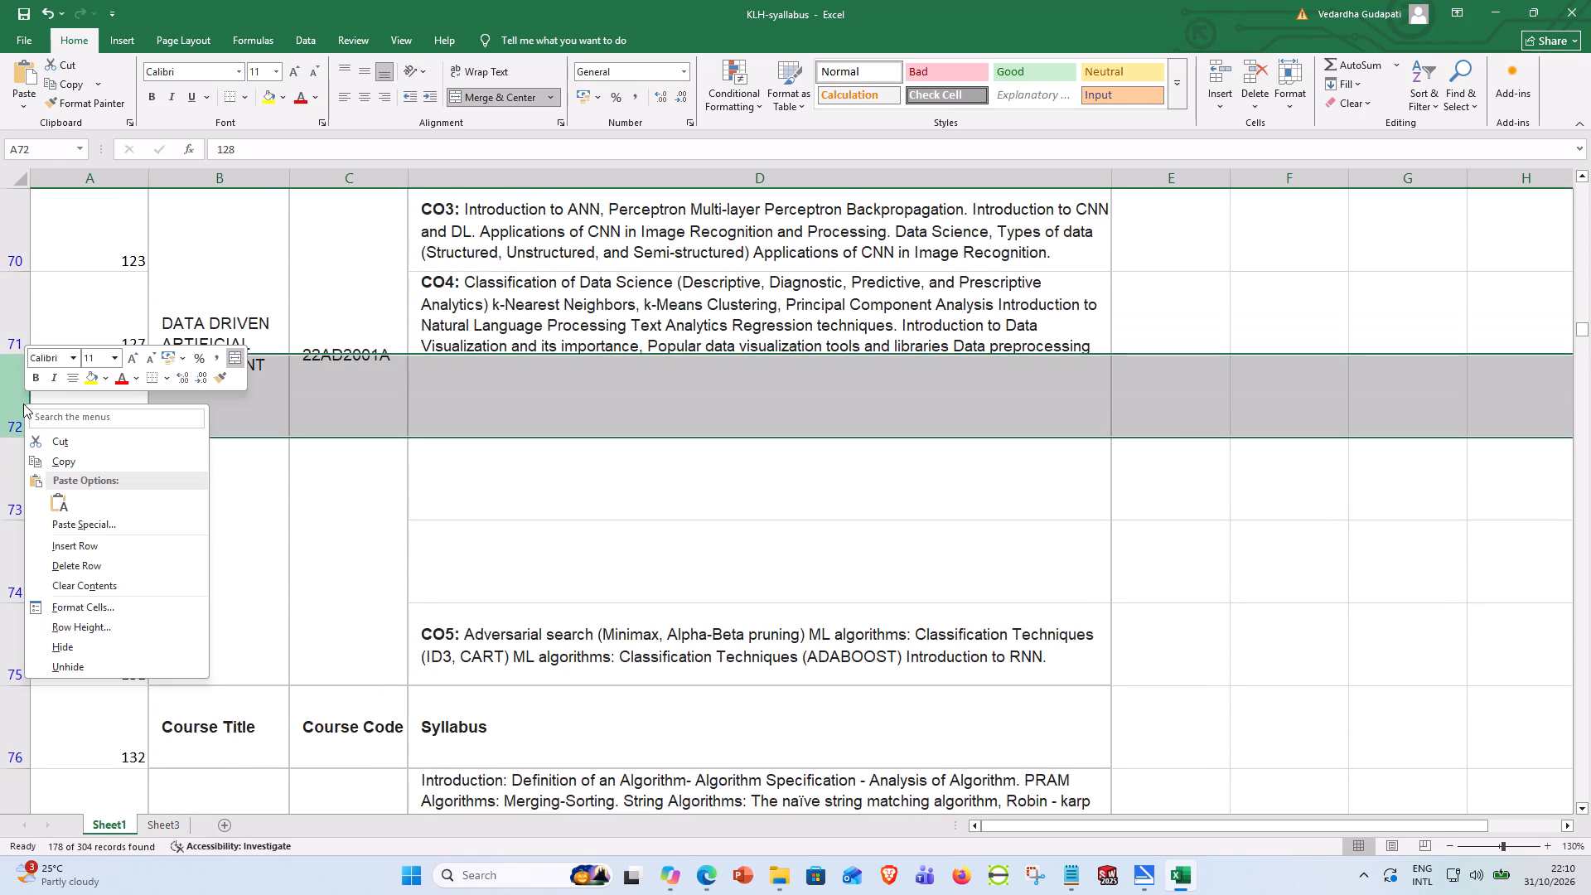
right_click(23, 404)
key(d)
right_click(23, 404)
key(d)
right_click(23, 404)
key(d)
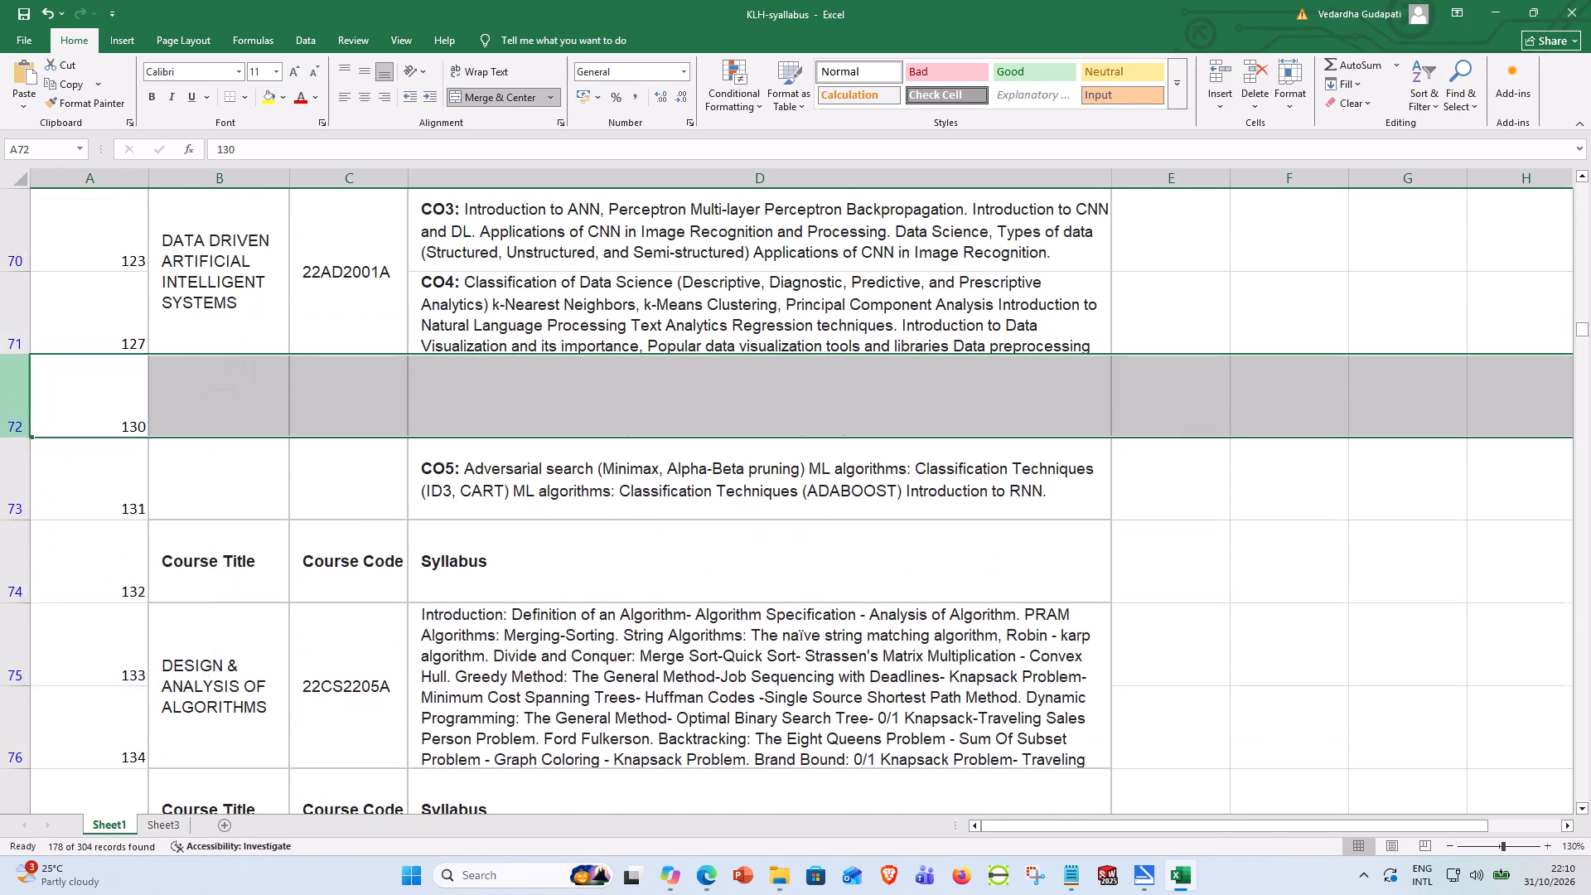
Delete the three blank rows with index no 140, 141 and 142 between CO1 and CO2 of Network Protocols & Security.
scroll(23, 404, down, 3)
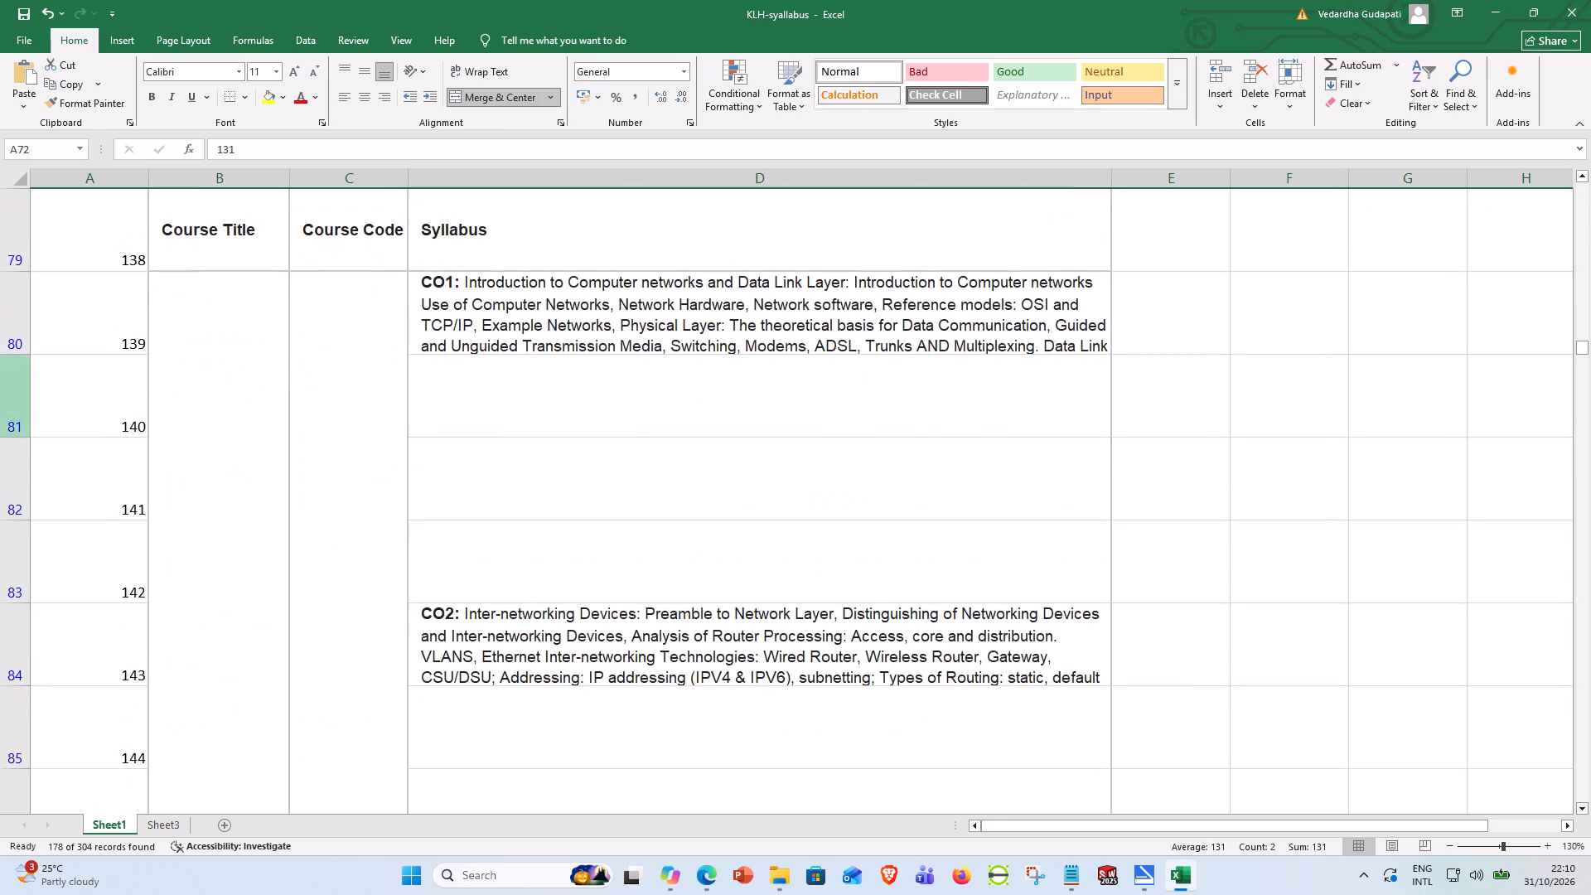
right_click(12, 397)
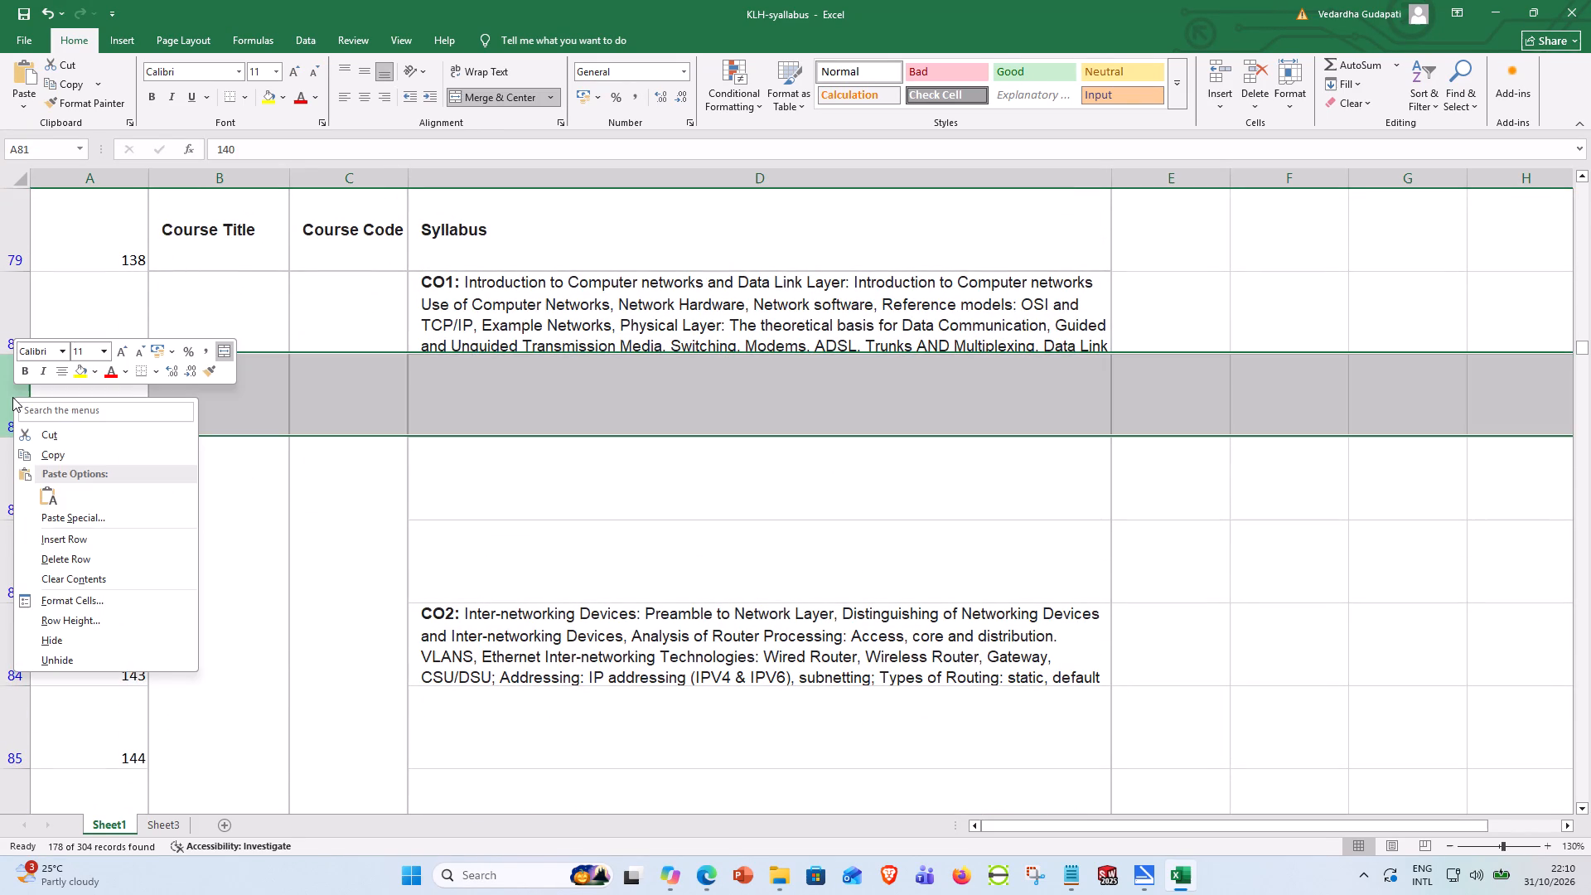
right_click(12, 397)
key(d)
right_click(12, 397)
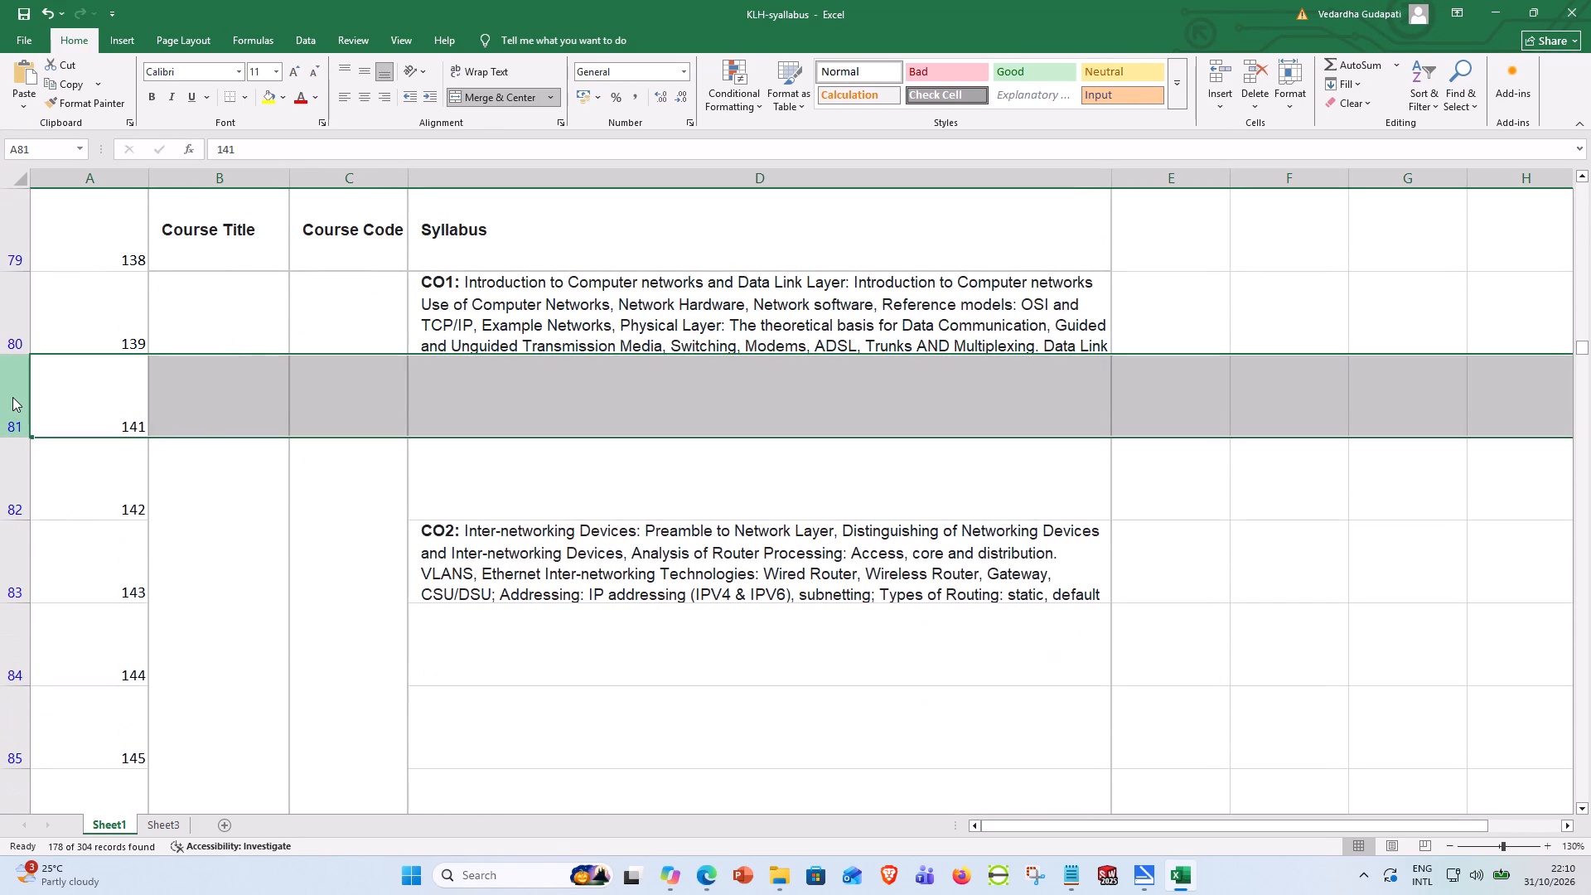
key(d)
right_click(12, 397)
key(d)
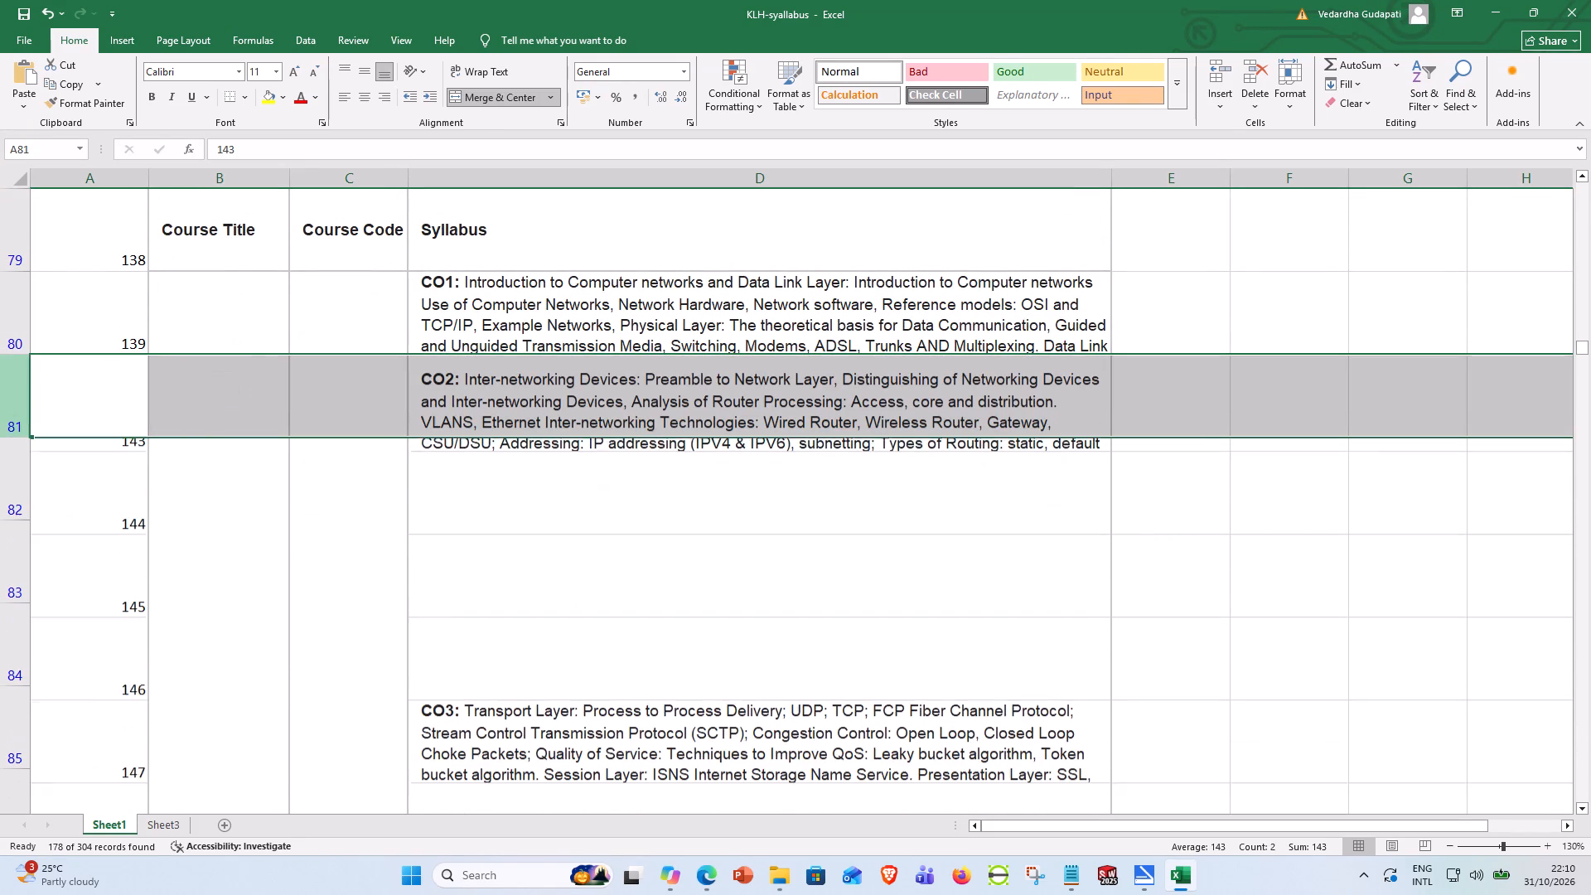
Delete the three blank rows with index no 144, 145 and 146 between CO2 and CO3 of Network Protocols & Security.
right_click(15, 476)
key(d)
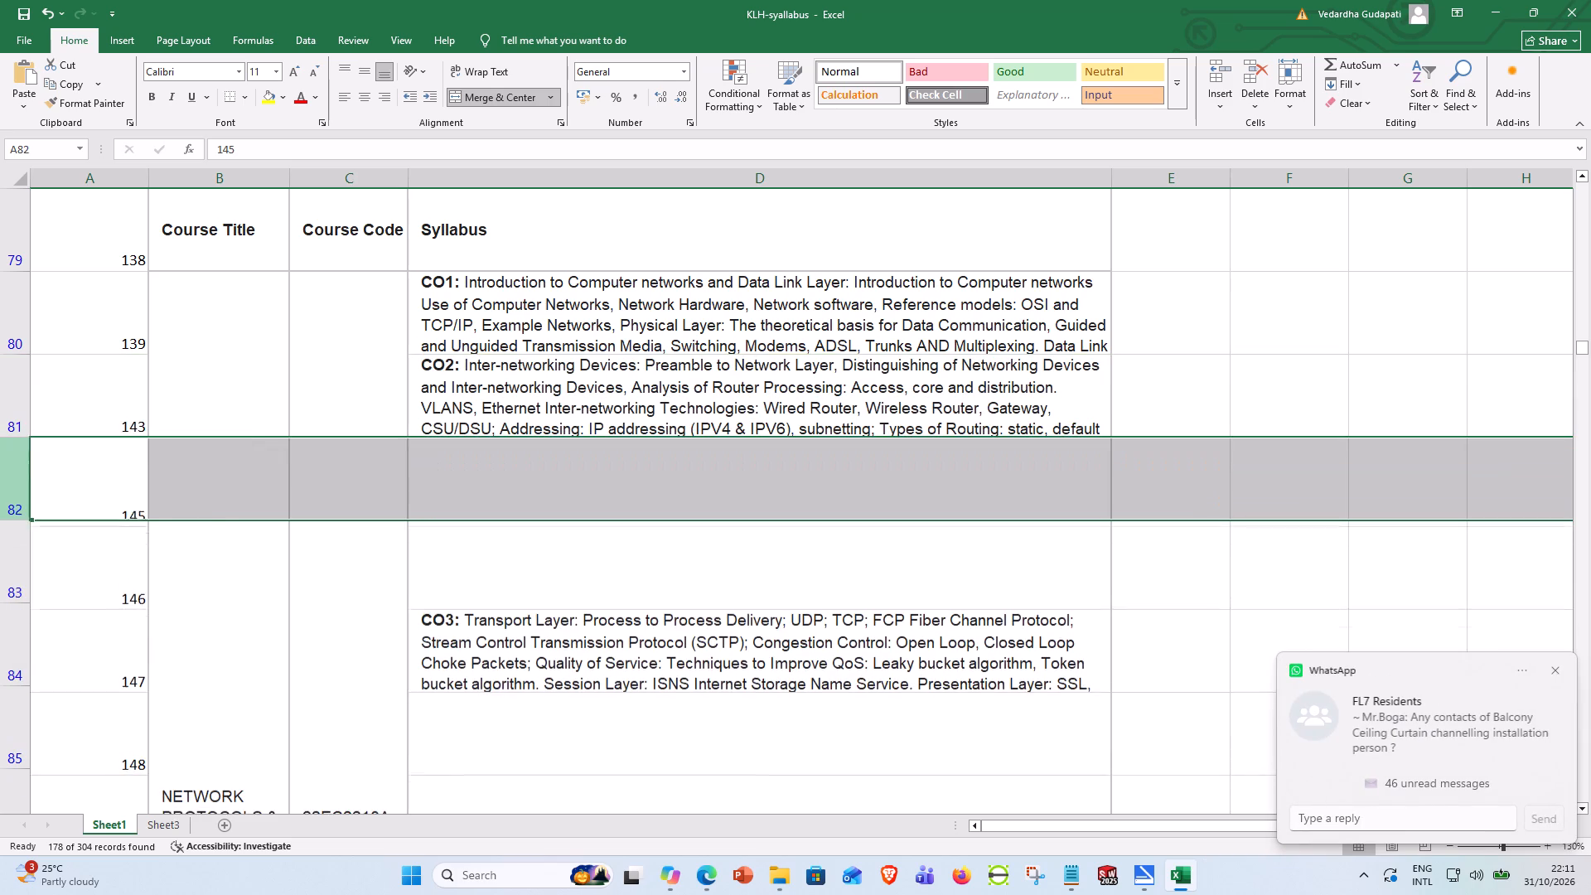
right_click(15, 476)
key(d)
right_click(15, 476)
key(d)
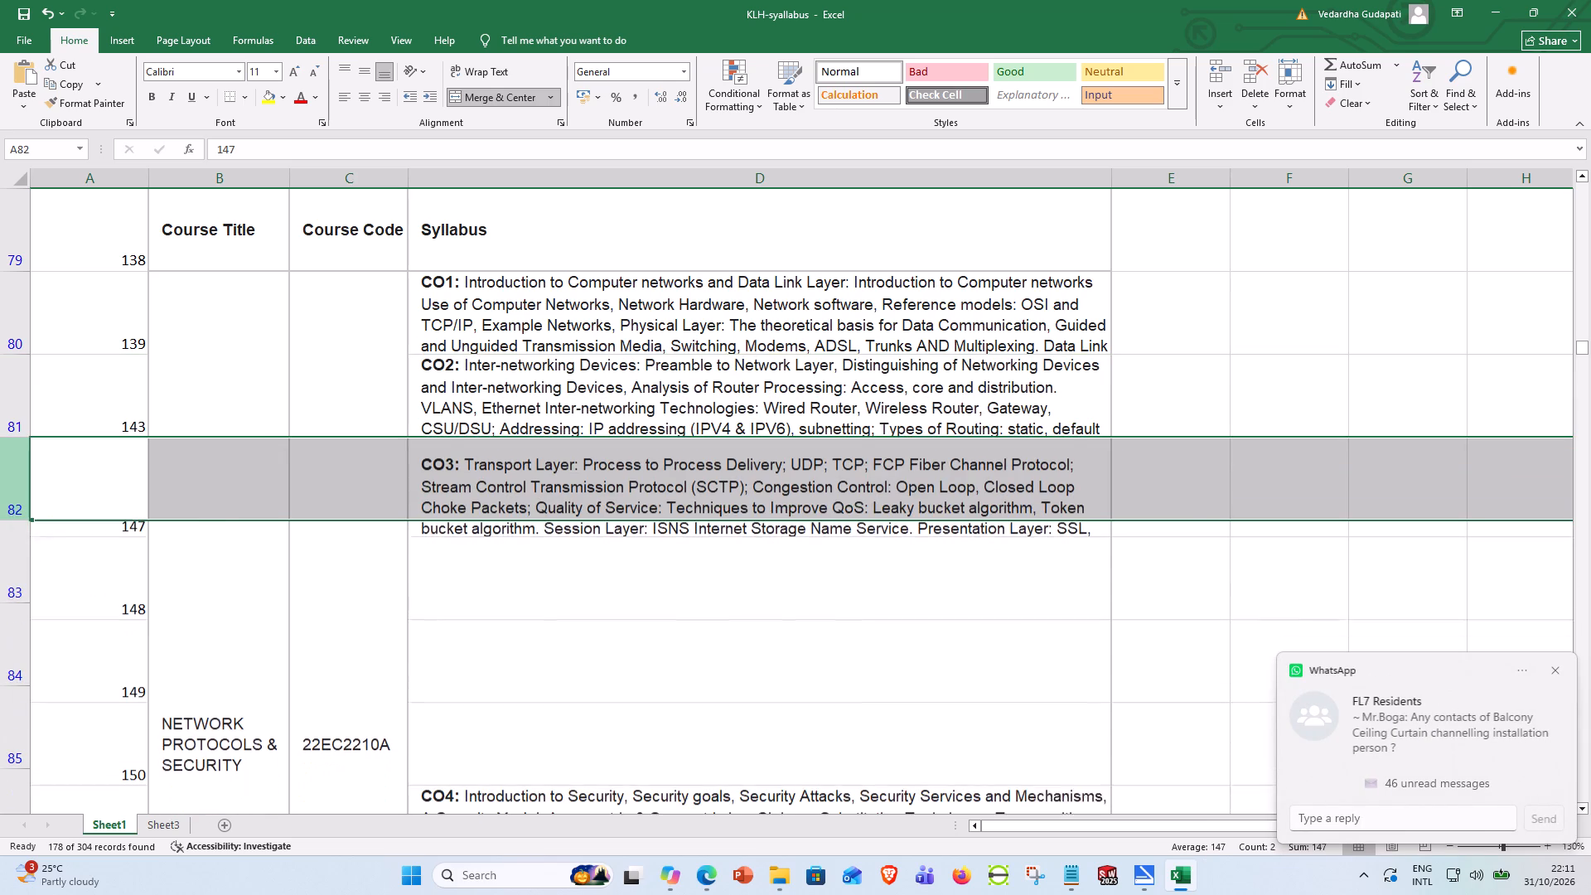
Delete the three blank rows with index no 148, 149 and 150 between CO3 and CO4 of Network Protocols & Security.
right_click(20, 563)
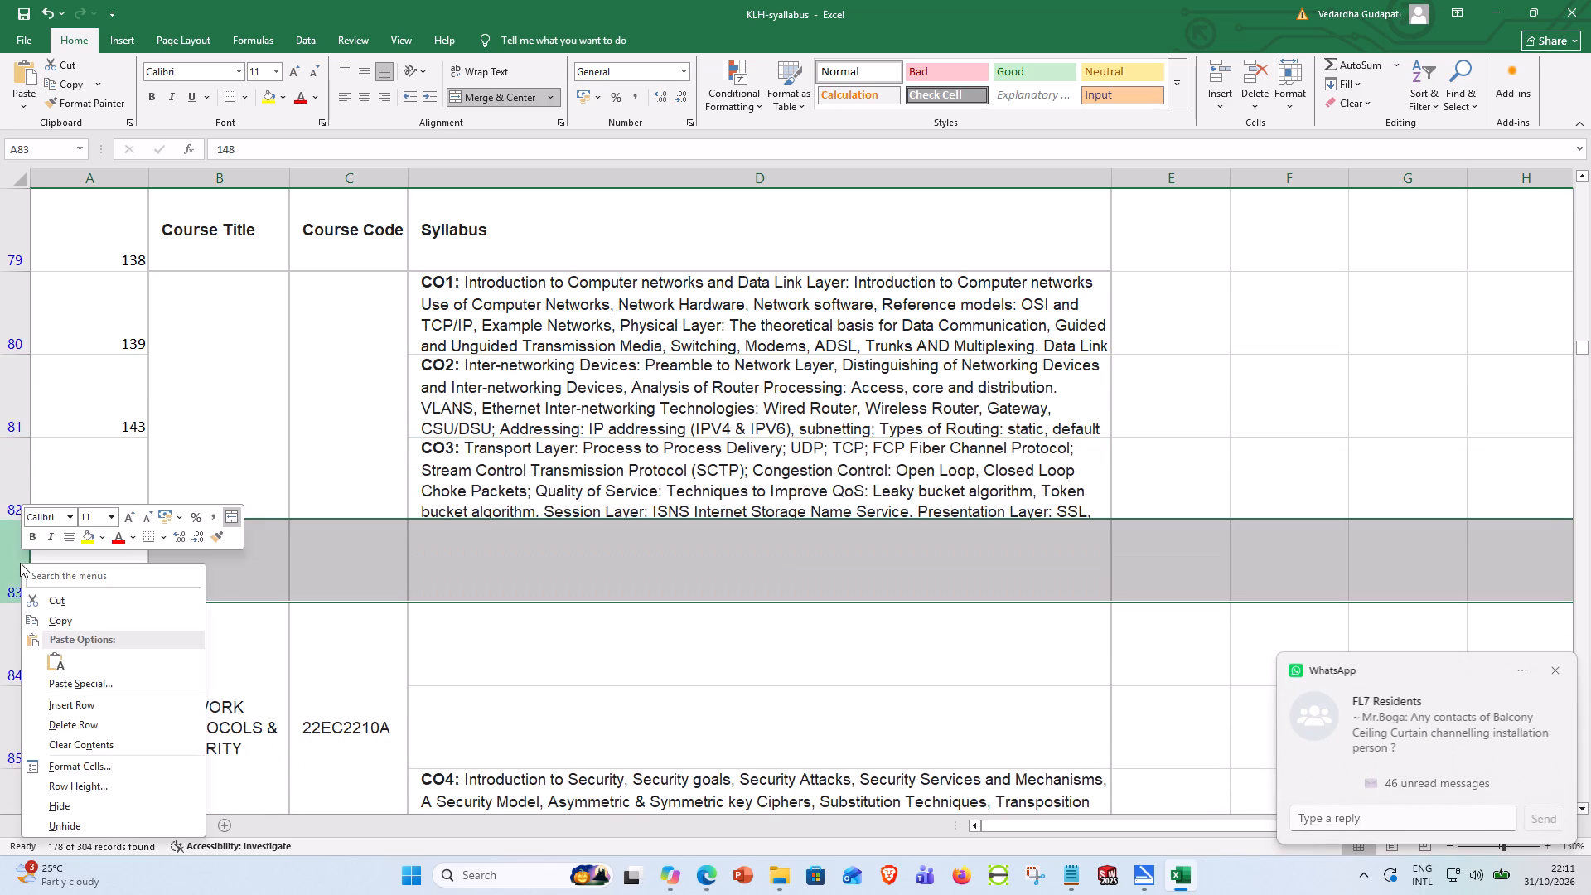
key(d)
right_click(20, 563)
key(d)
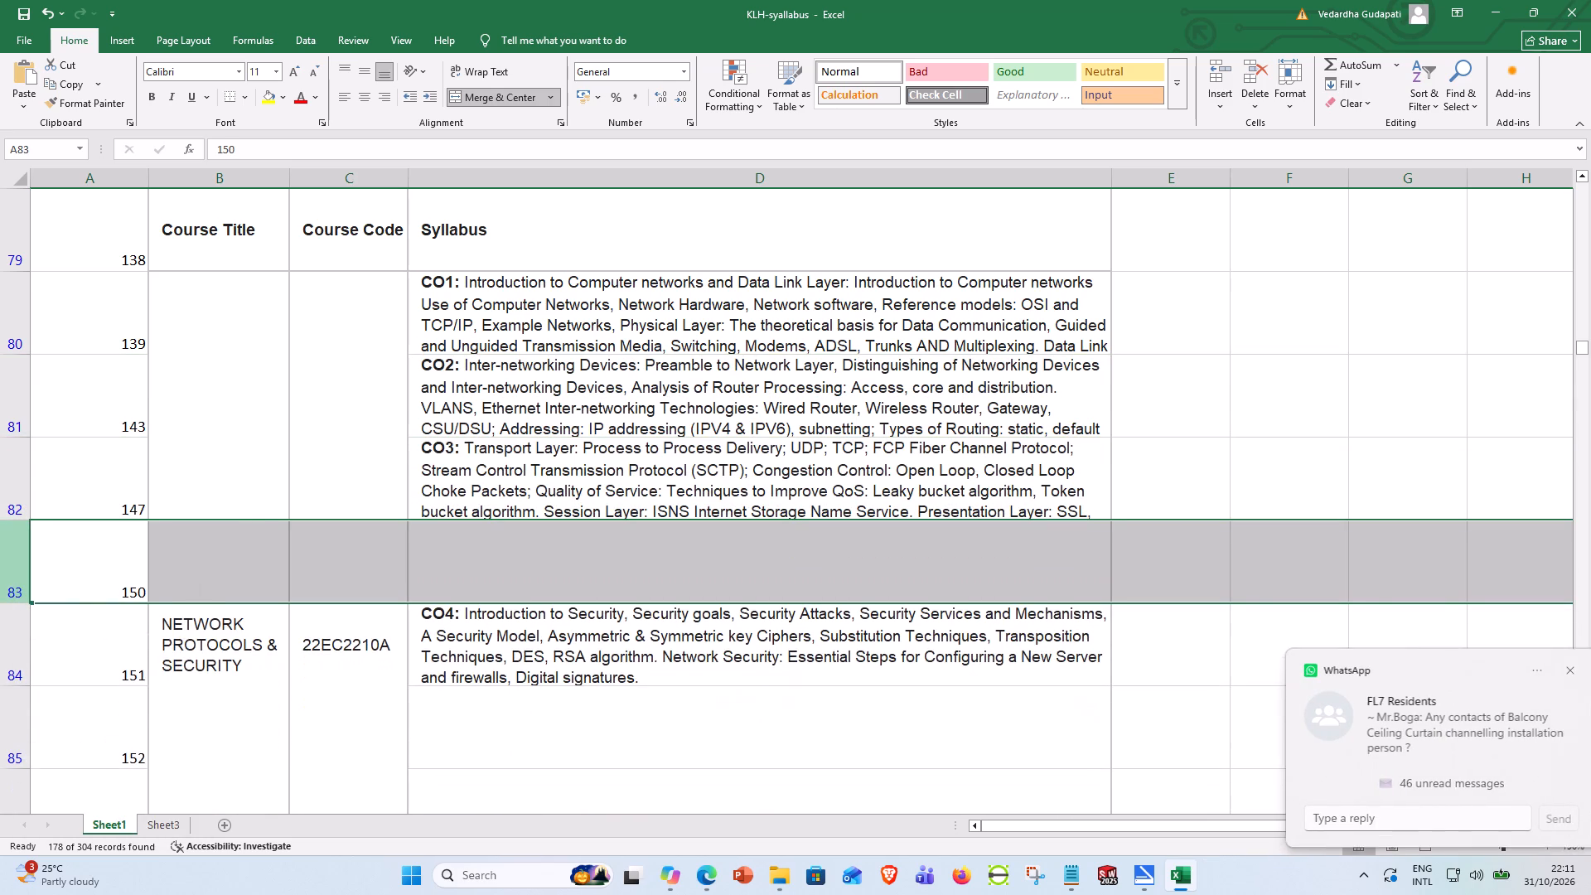
right_click(20, 563)
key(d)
Delete the three blank rows with index no 152, 153 and 154 between CO4 and CO5 of Network Protocols & Security.
scroll(20, 563, down, 1)
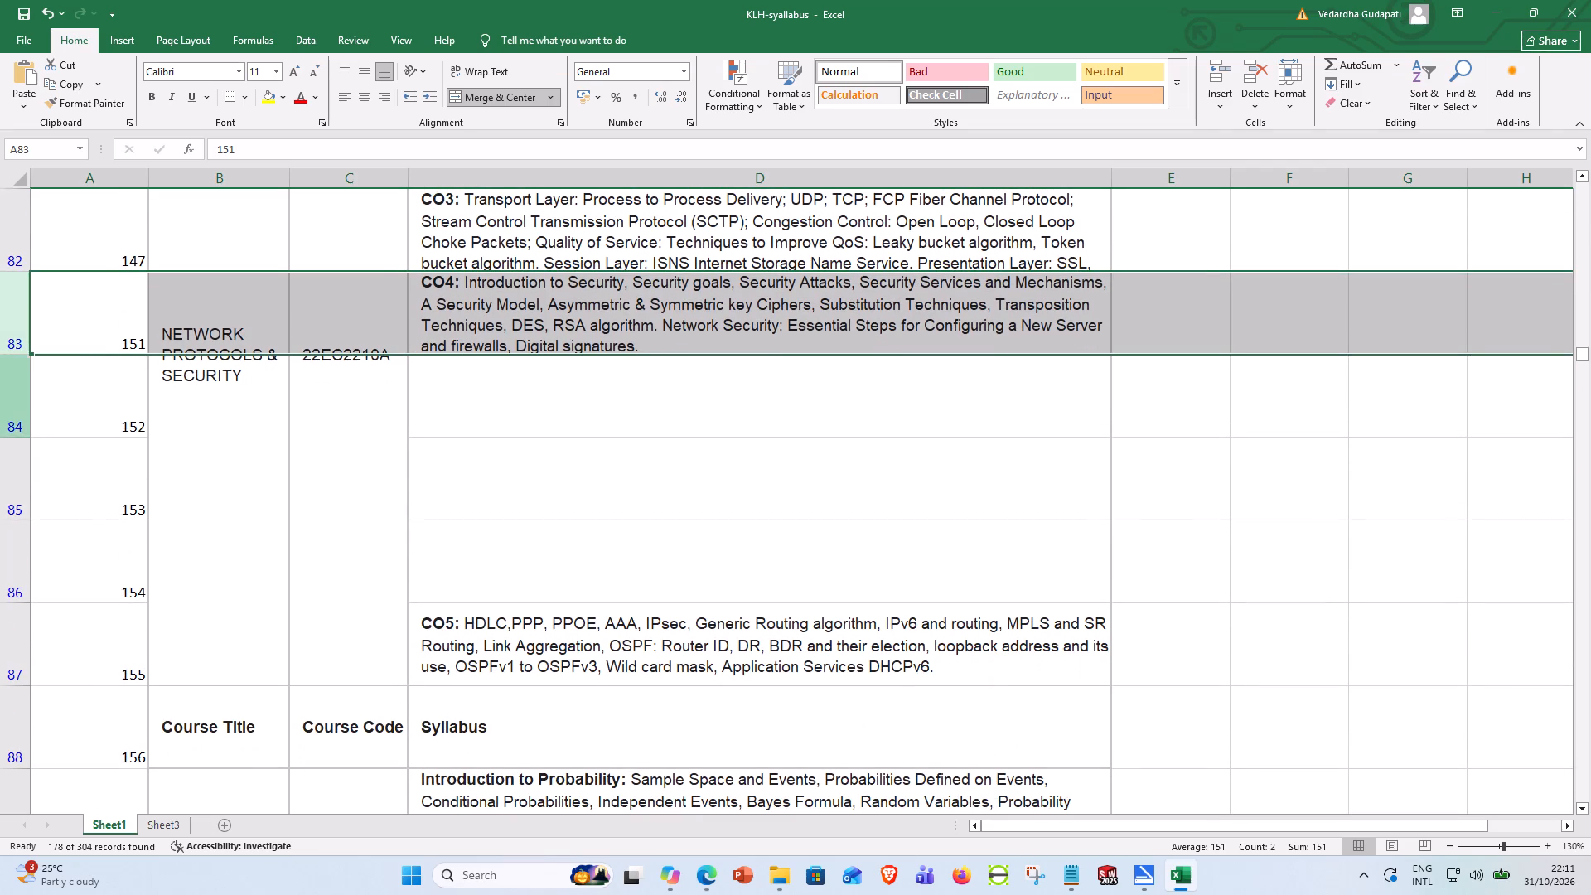
right_click(18, 403)
key(d)
right_click(18, 403)
key(d)
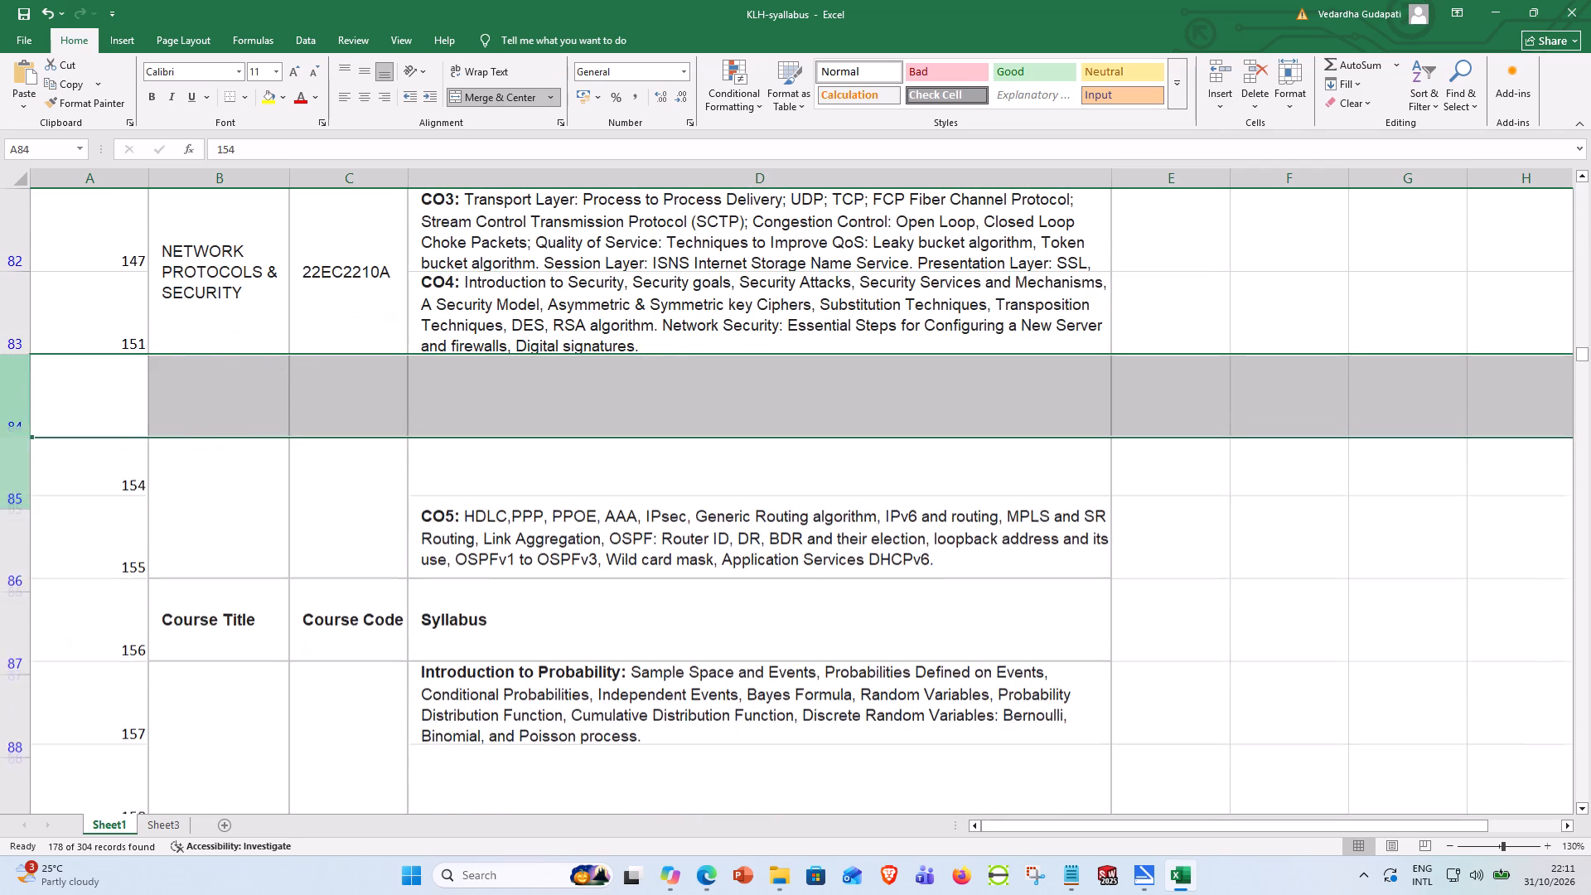
right_click(18, 403)
key(d)
Delete the three blank rows with index no 158, 159 and 160 between Introduction to Probability and Continuous Random Variables.
scroll(38, 433, down, 1)
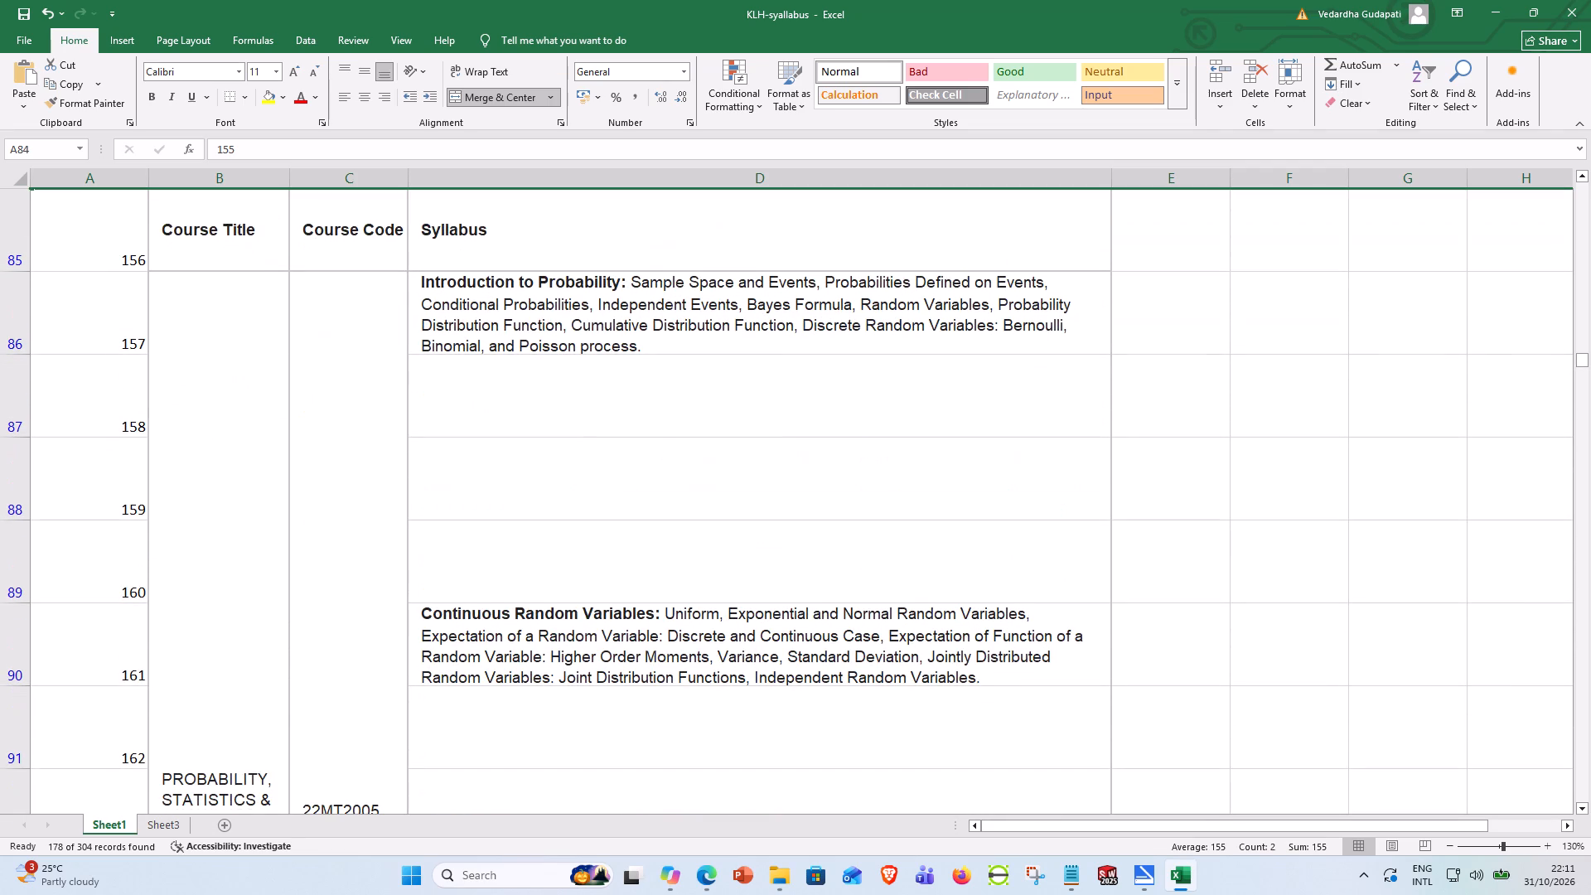
right_click(19, 397)
click(19, 397)
key(d)
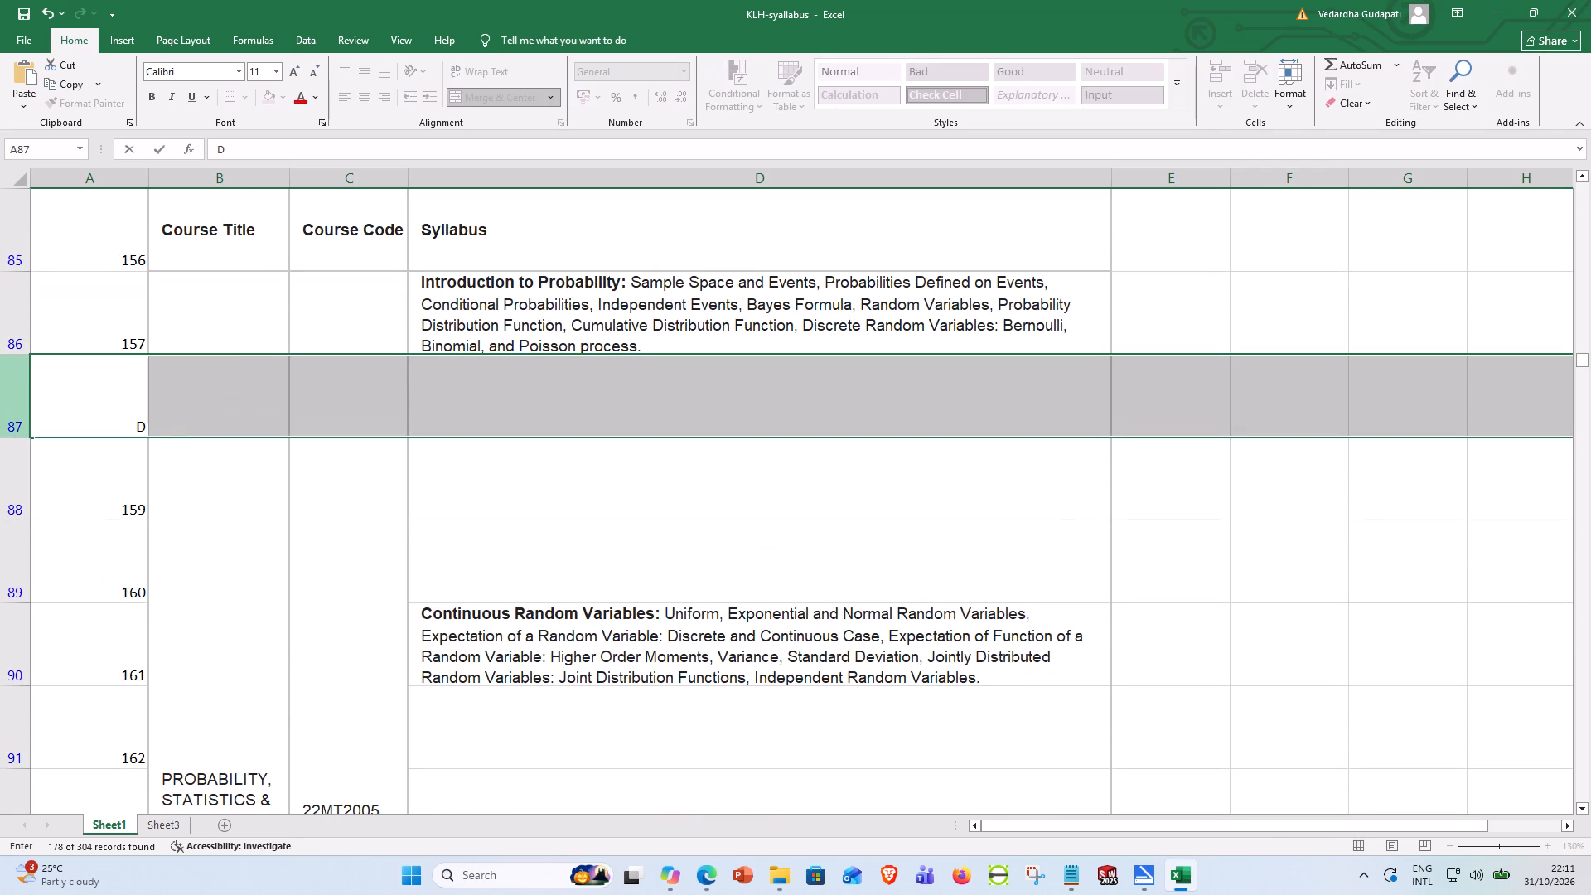
key(Escape)
right_click(19, 397)
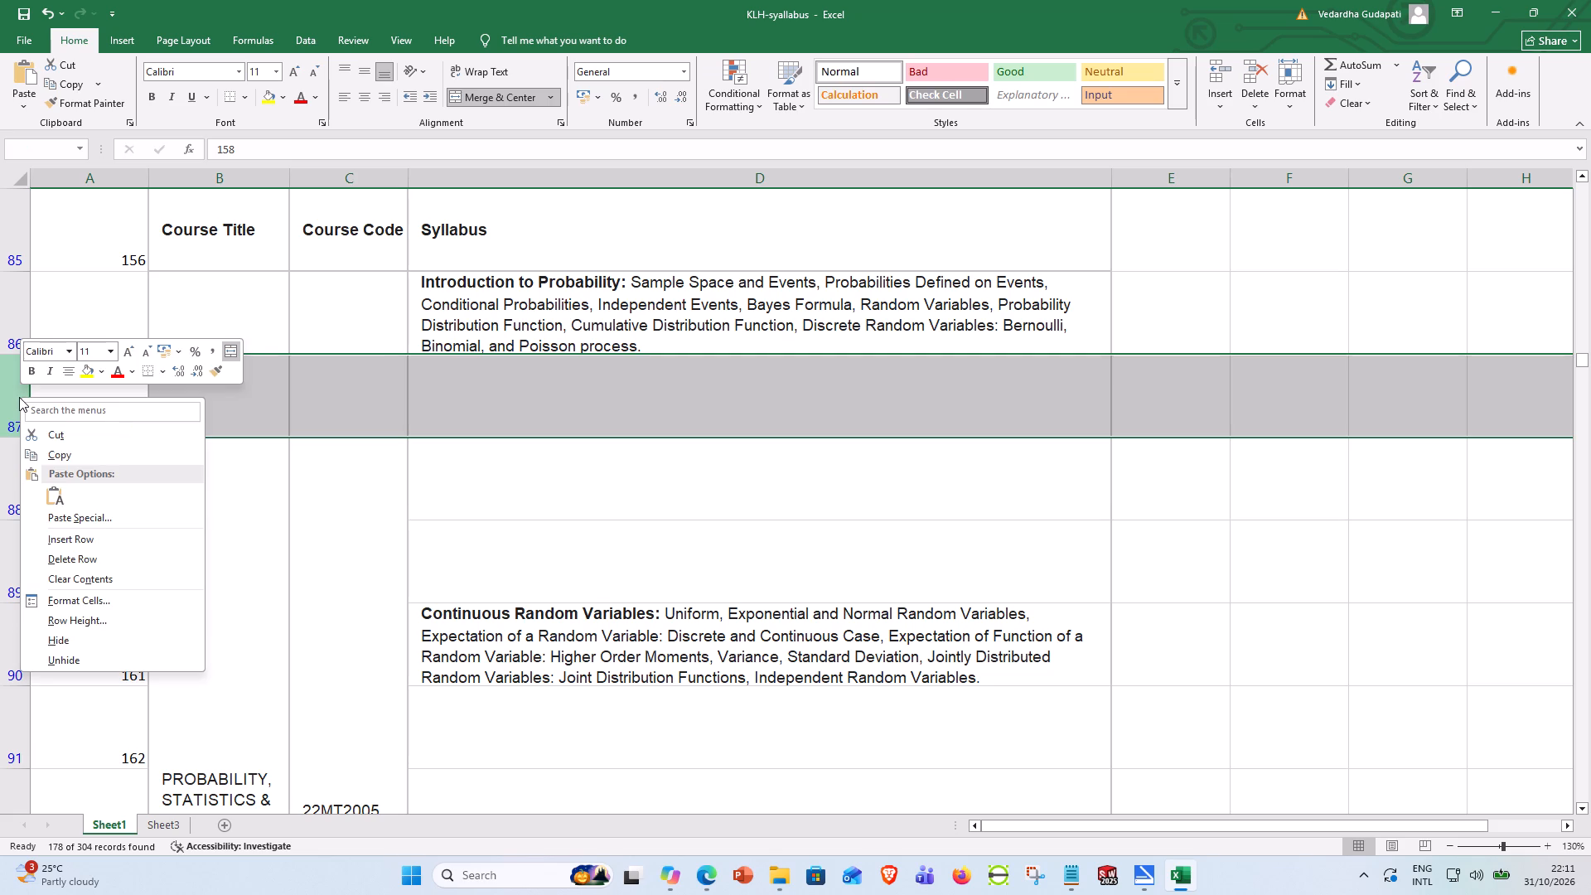
key(d)
right_click(19, 397)
key(d)
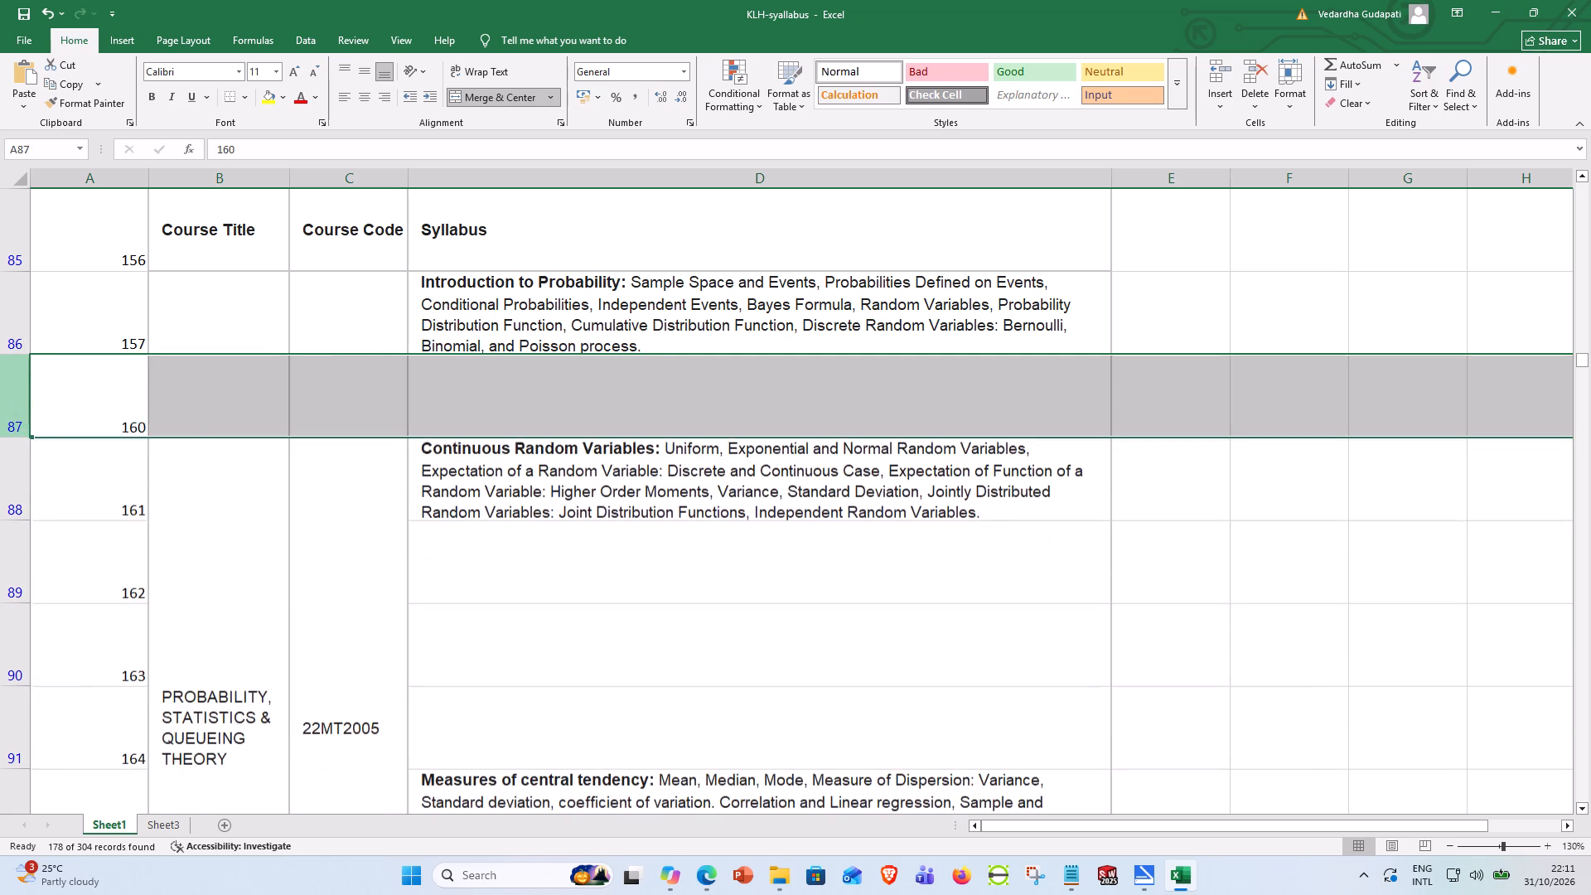
right_click(19, 397)
key(d)
Delete the three blank rows with index no 162, 163 and 164 between Continuous Random Variables and Measures of central tendency.
right_click(17, 468)
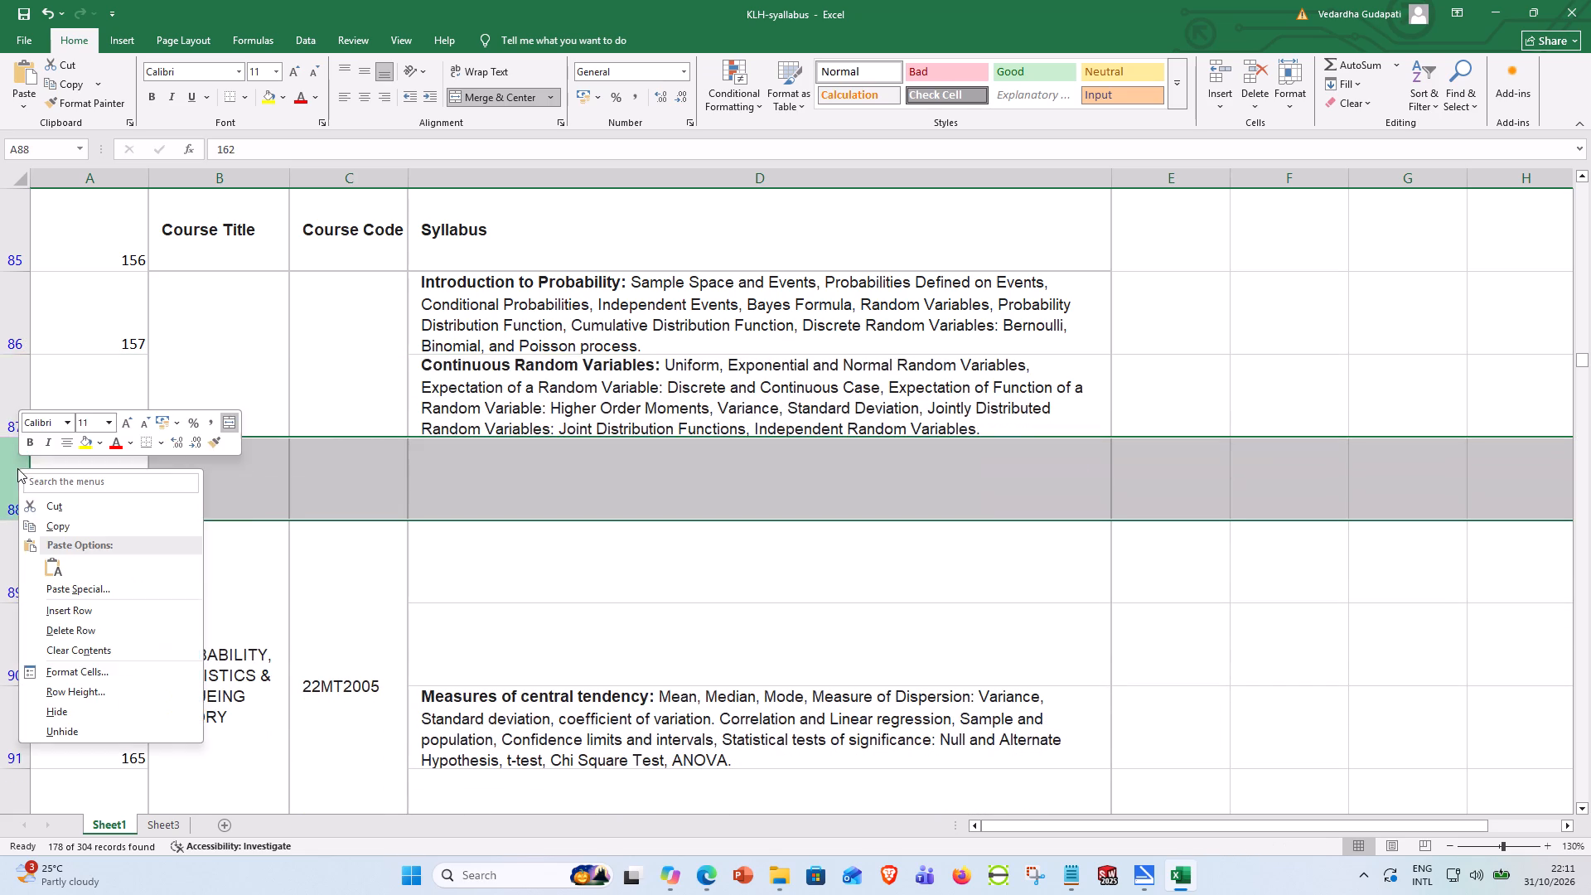
key(d)
right_click(17, 468)
key(d)
right_click(17, 468)
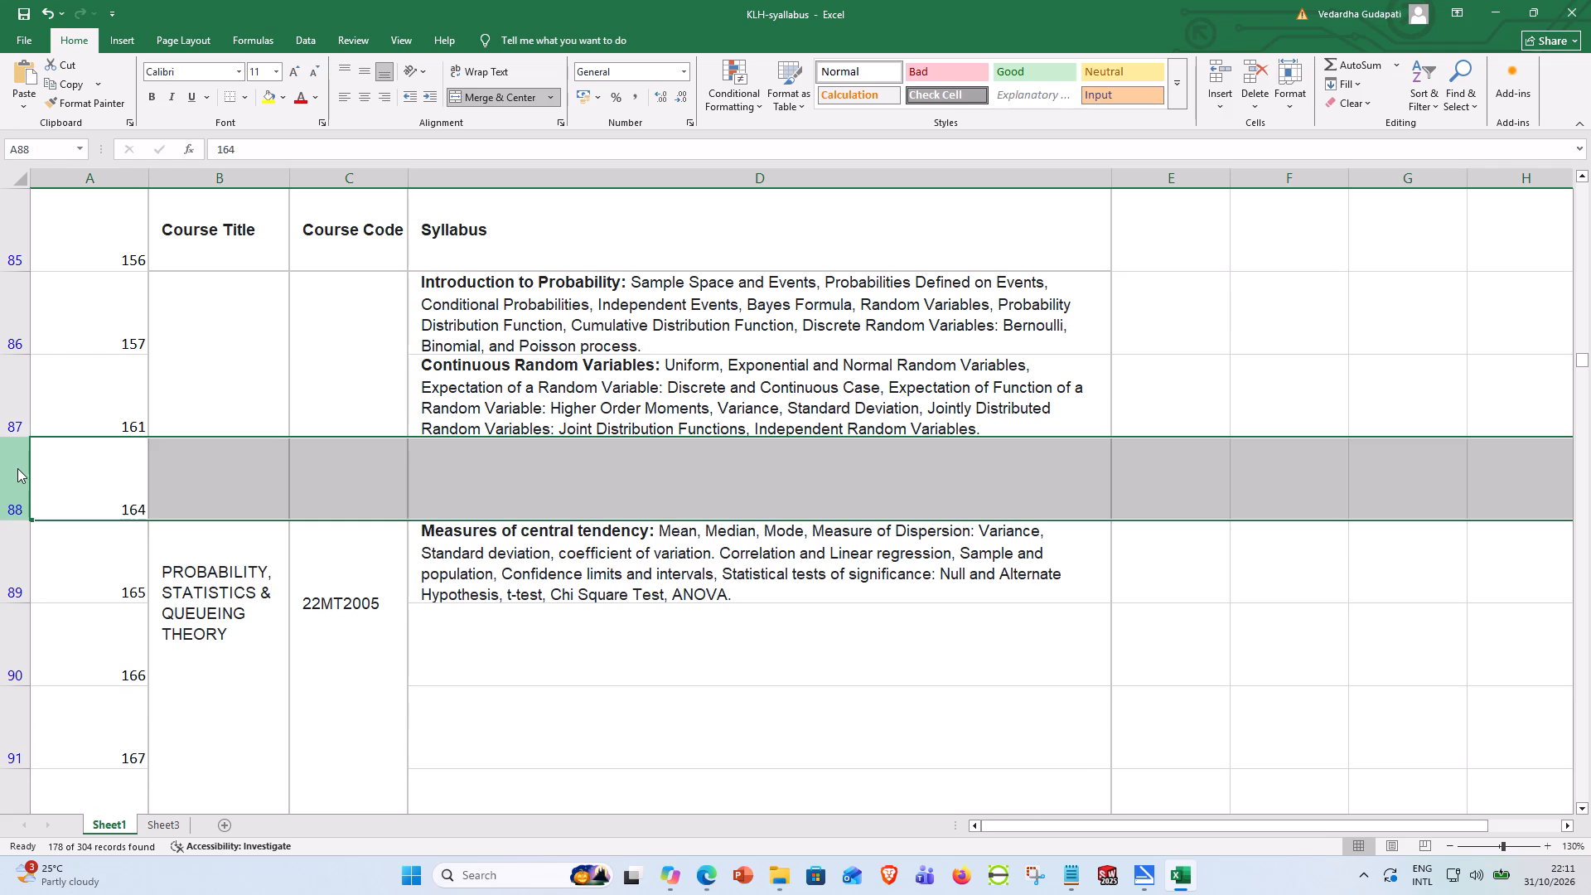
key(d)
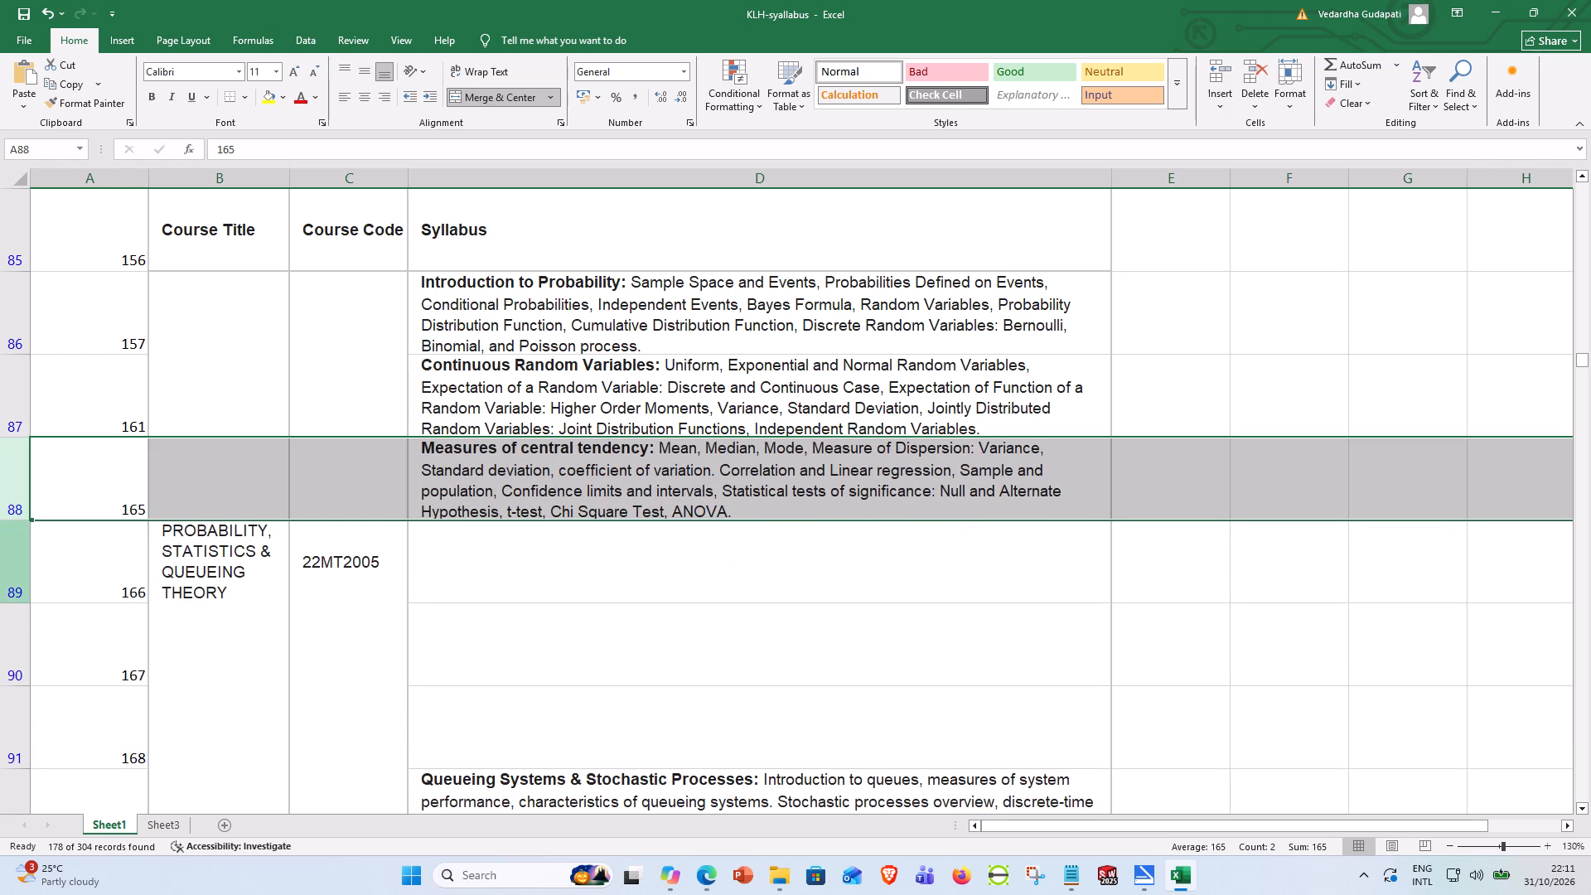
Delete the three blank rows with index no 166, 167 and 168 between Measures of central tendency and Queueing Systems & Stochastic Processes.
right_click(21, 554)
key(d)
right_click(21, 554)
key(d)
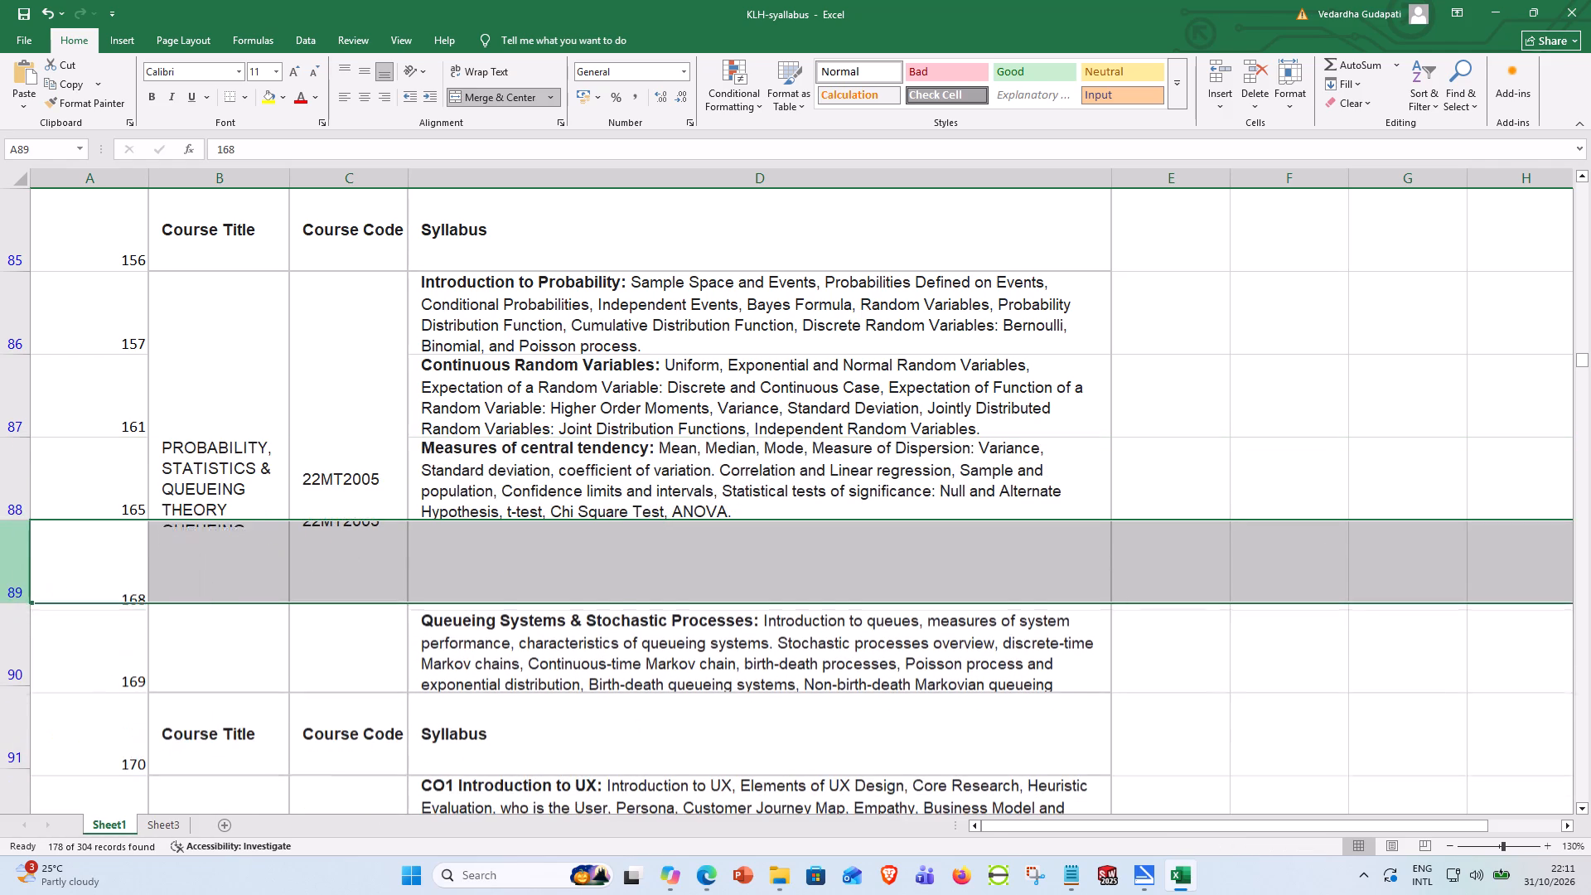
right_click(21, 554)
key(d)
Delete the three blank rows with index no 172, 173 and 174 between CO1 and CO2 of UX Design.
scroll(21, 554, down, 2)
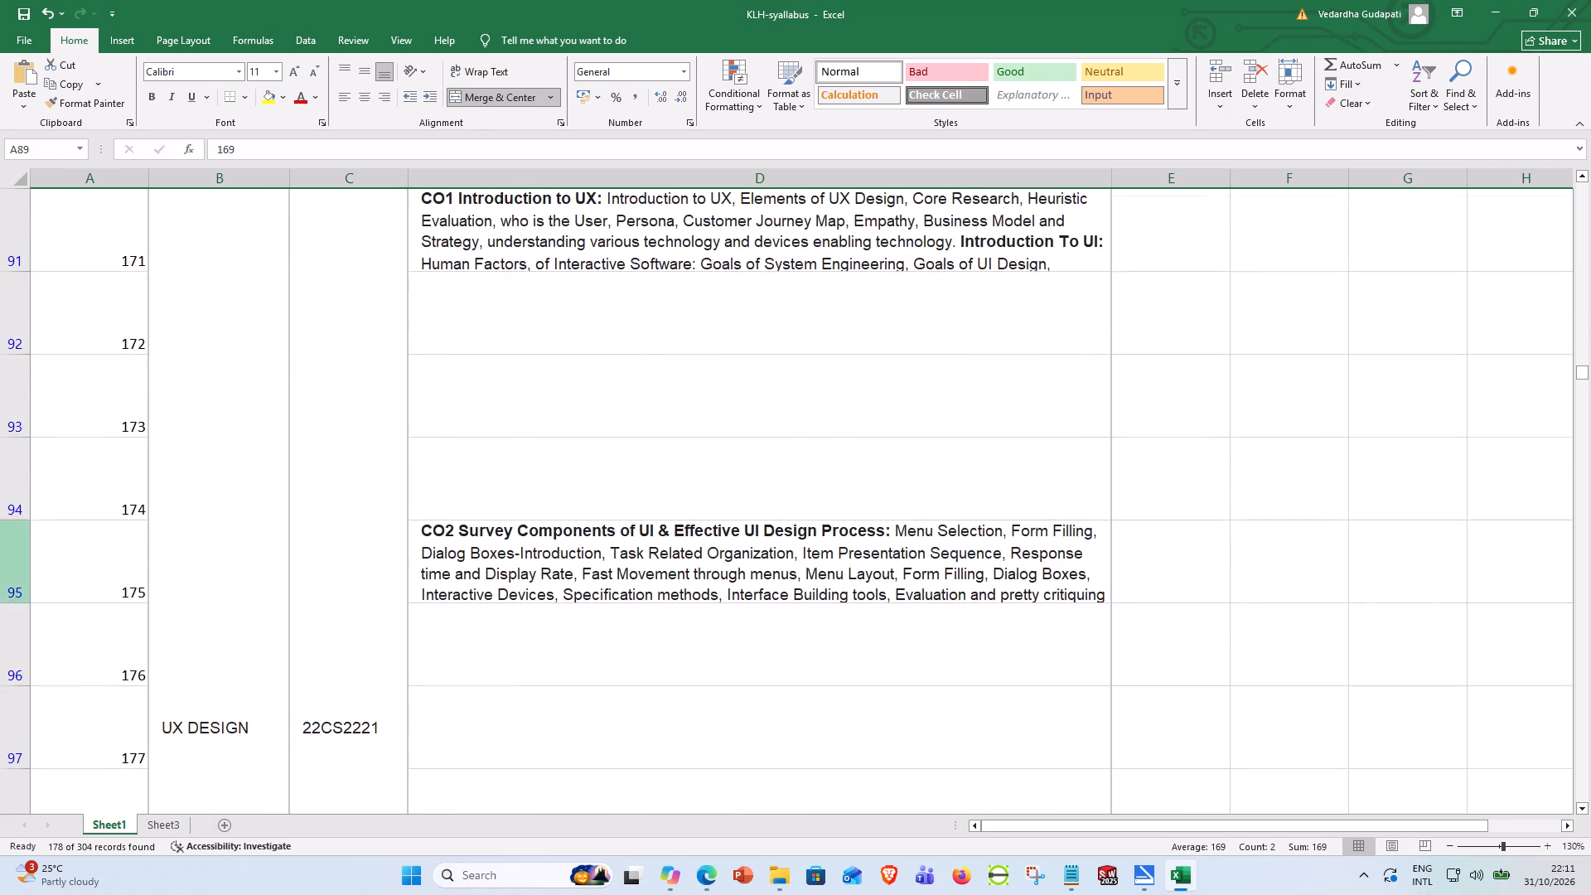
right_click(19, 318)
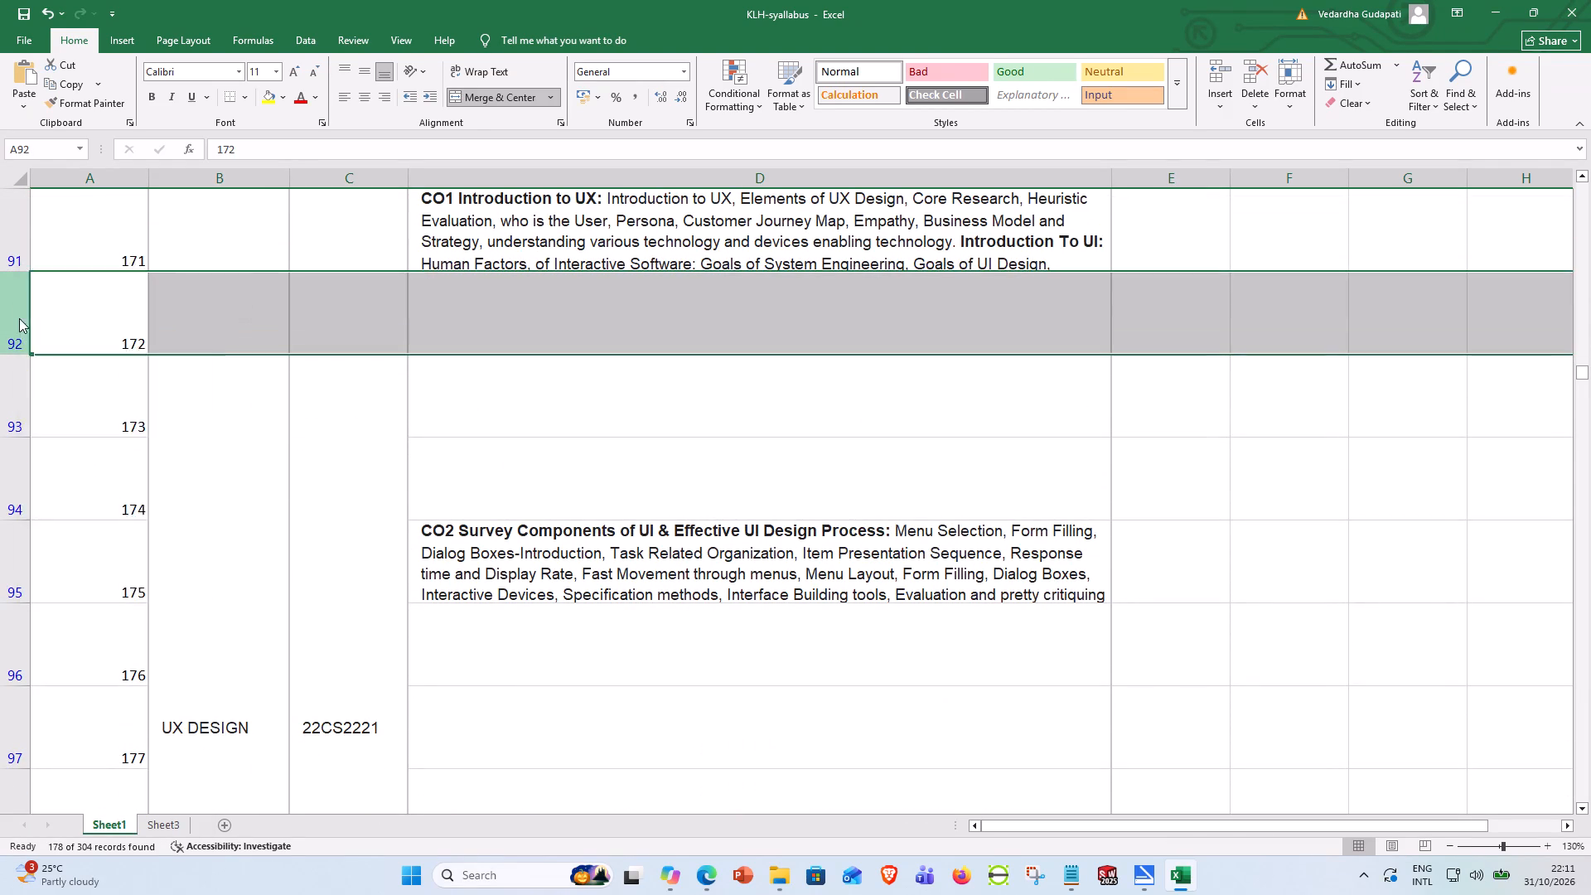
right_click(19, 318)
key(d)
right_click(21, 309)
key(d)
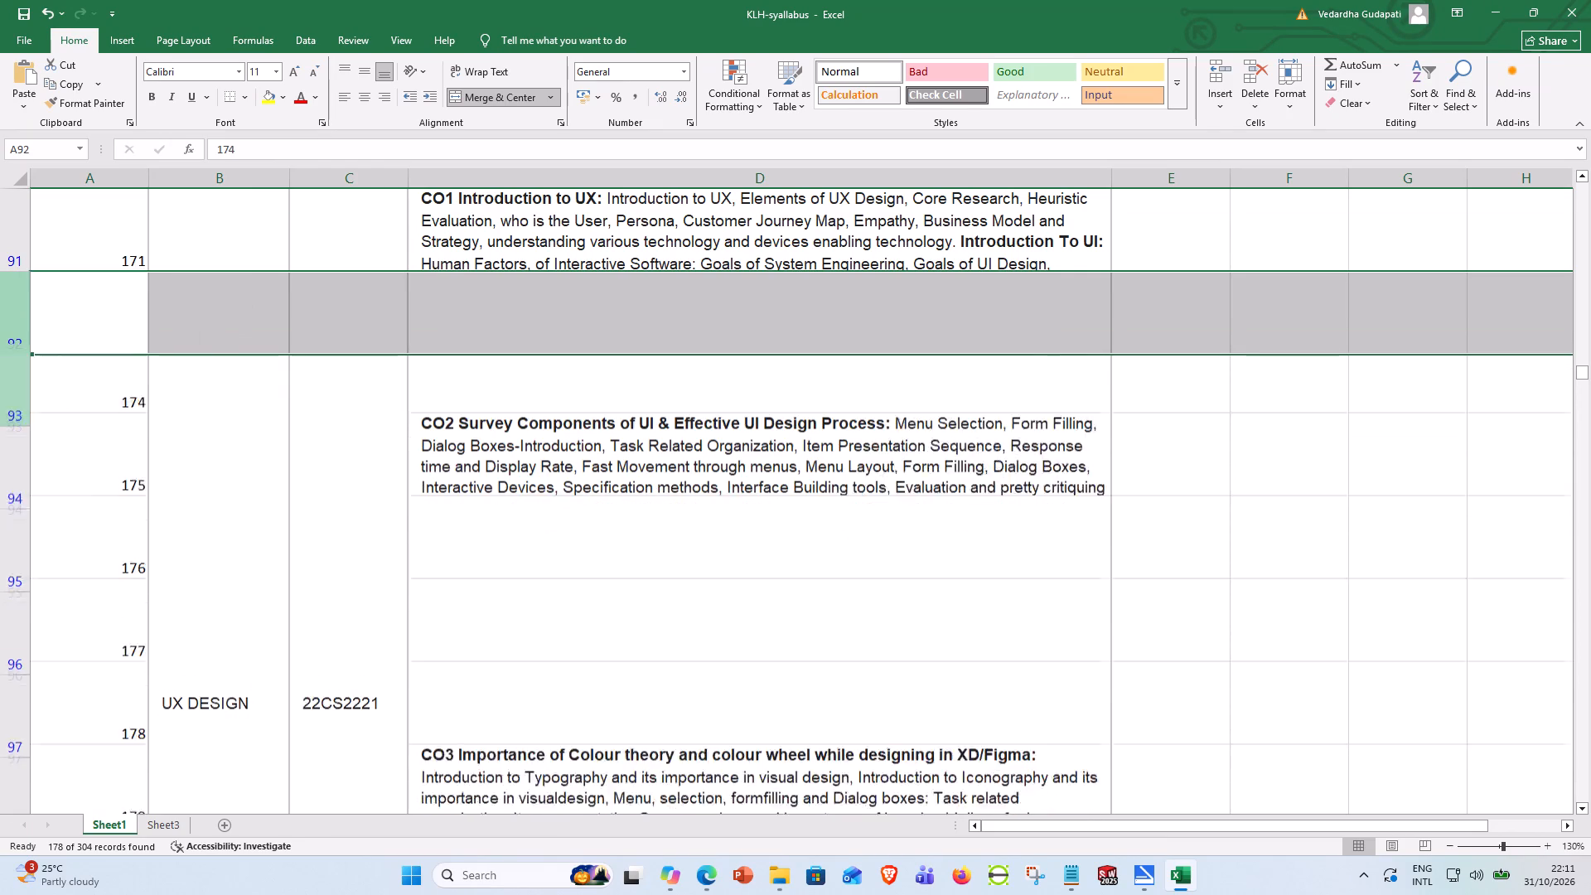
right_click(21, 309)
key(d)
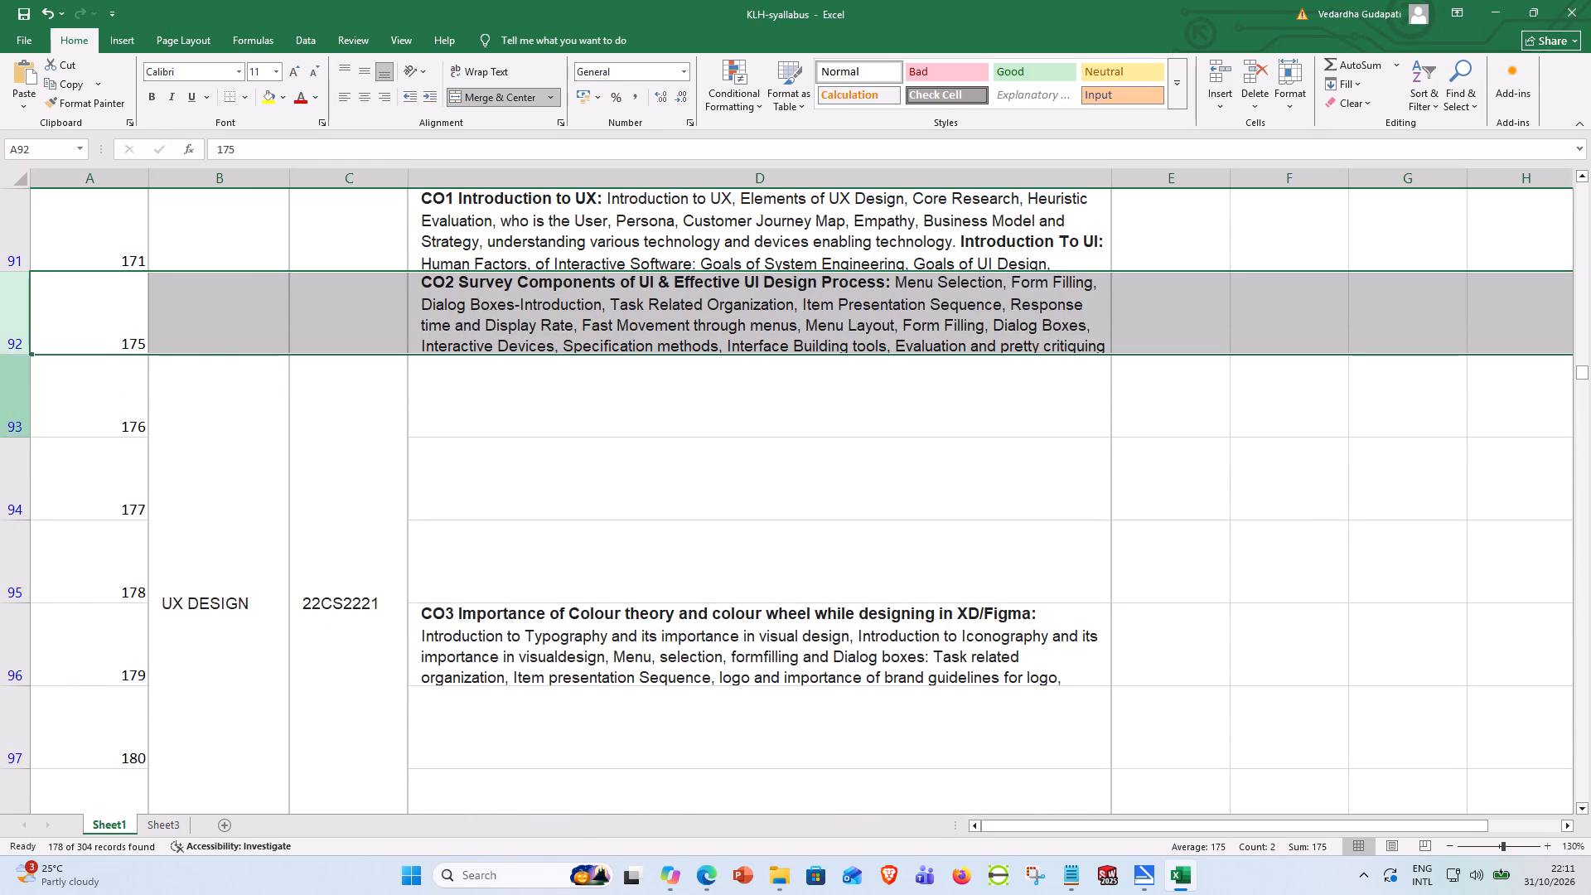
Delete the three blank rows with index no 176, 177 and 178 between CO2 and CO3 of UX Design.
right_click(20, 387)
key(d)
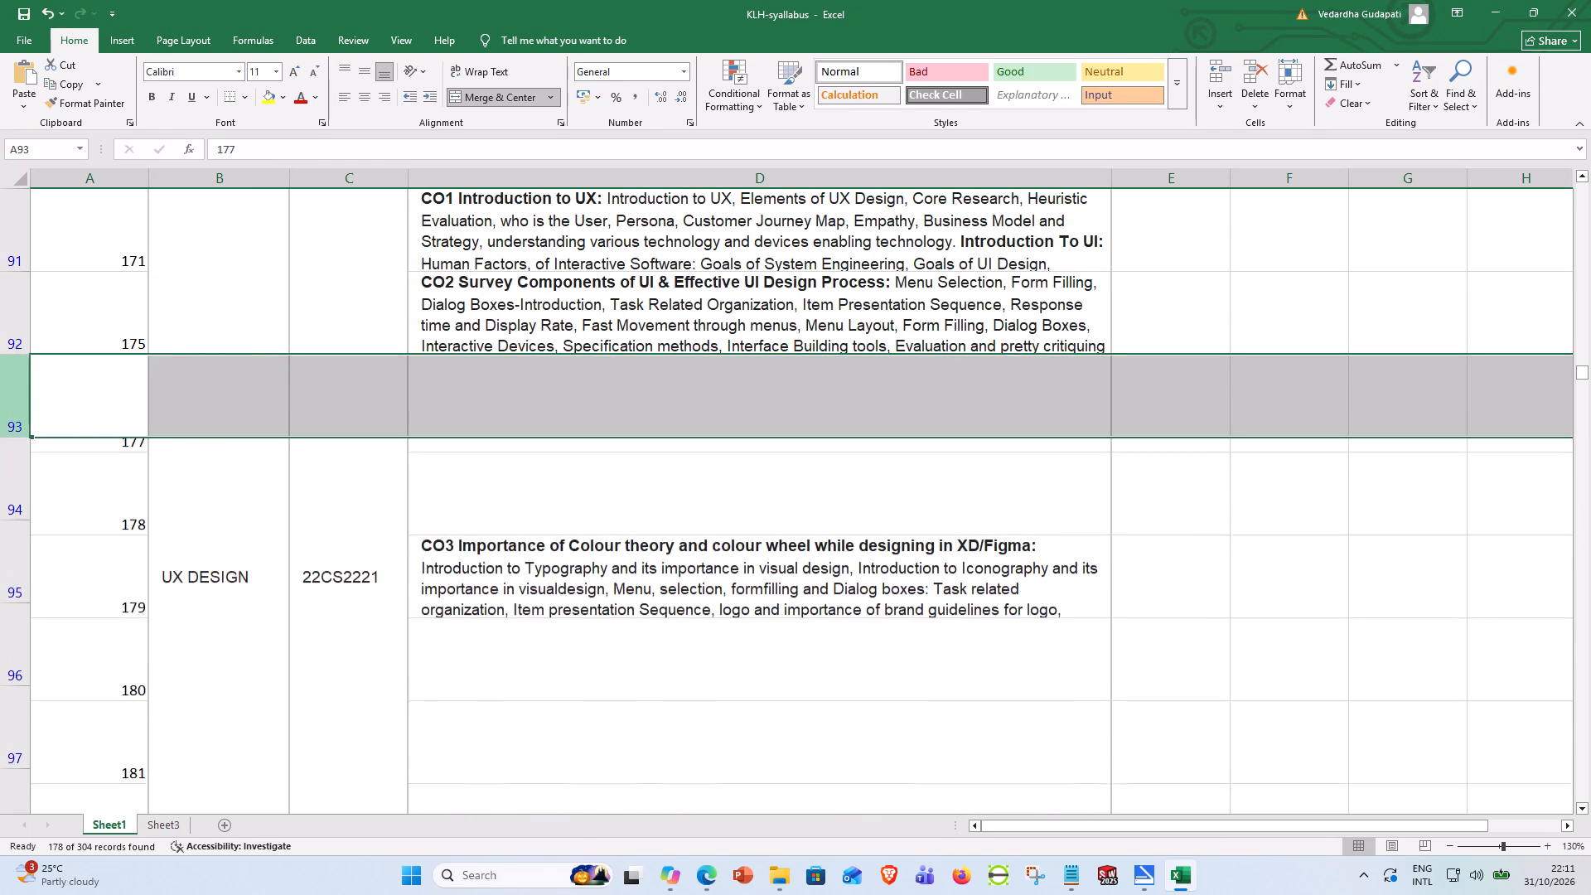
right_click(20, 387)
key(d)
right_click(20, 387)
key(d)
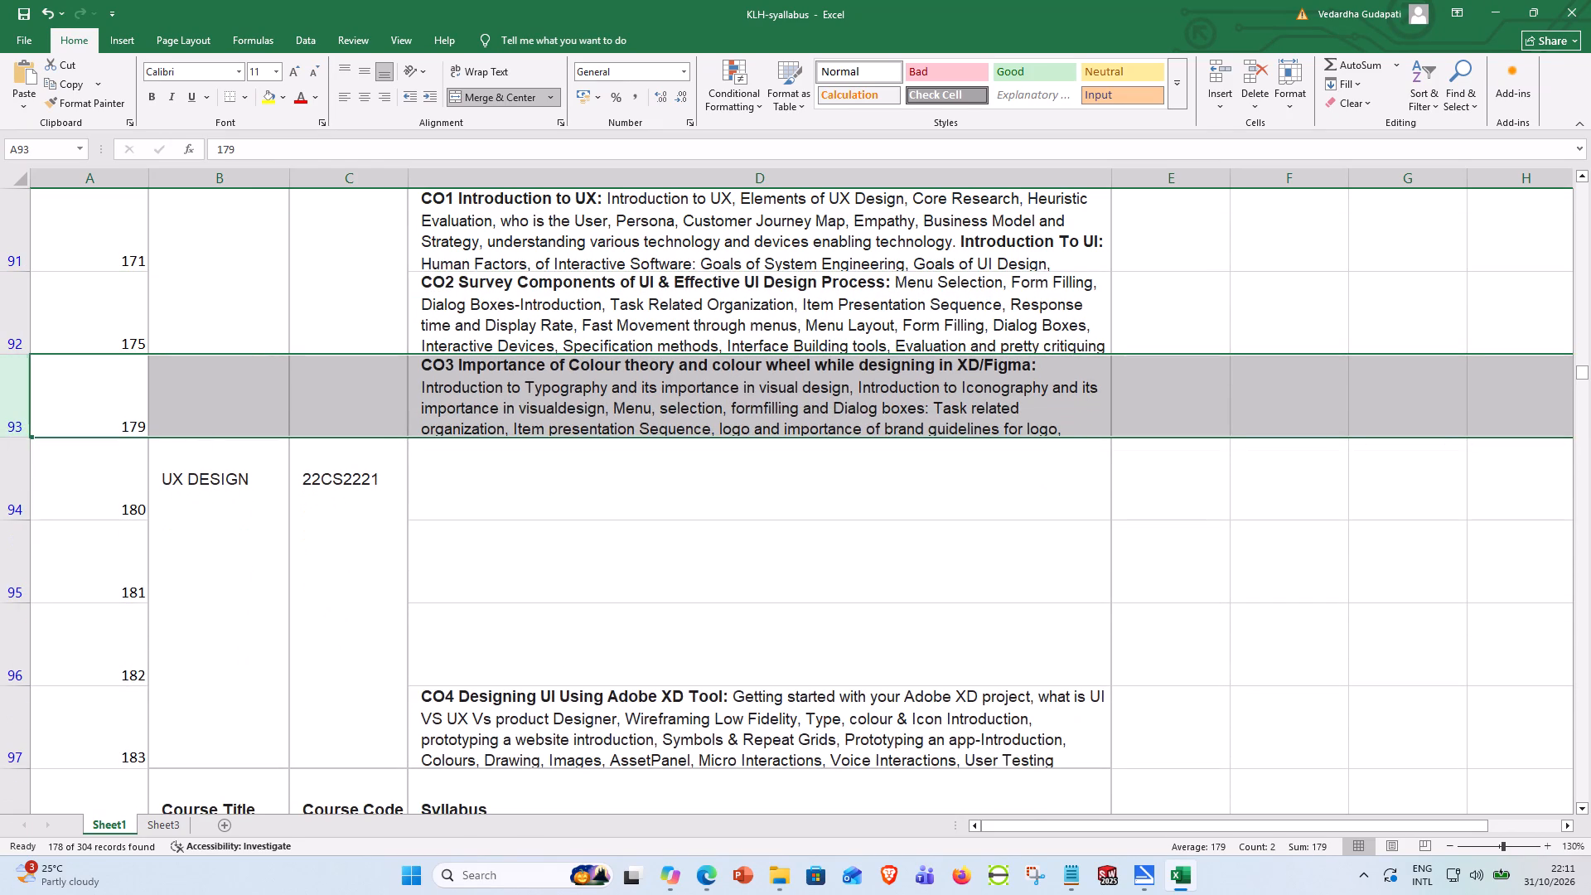
Delete the three blank rows with index no 180, 181 and 182 between CO3 and CO4 of UX Design.
right_click(18, 472)
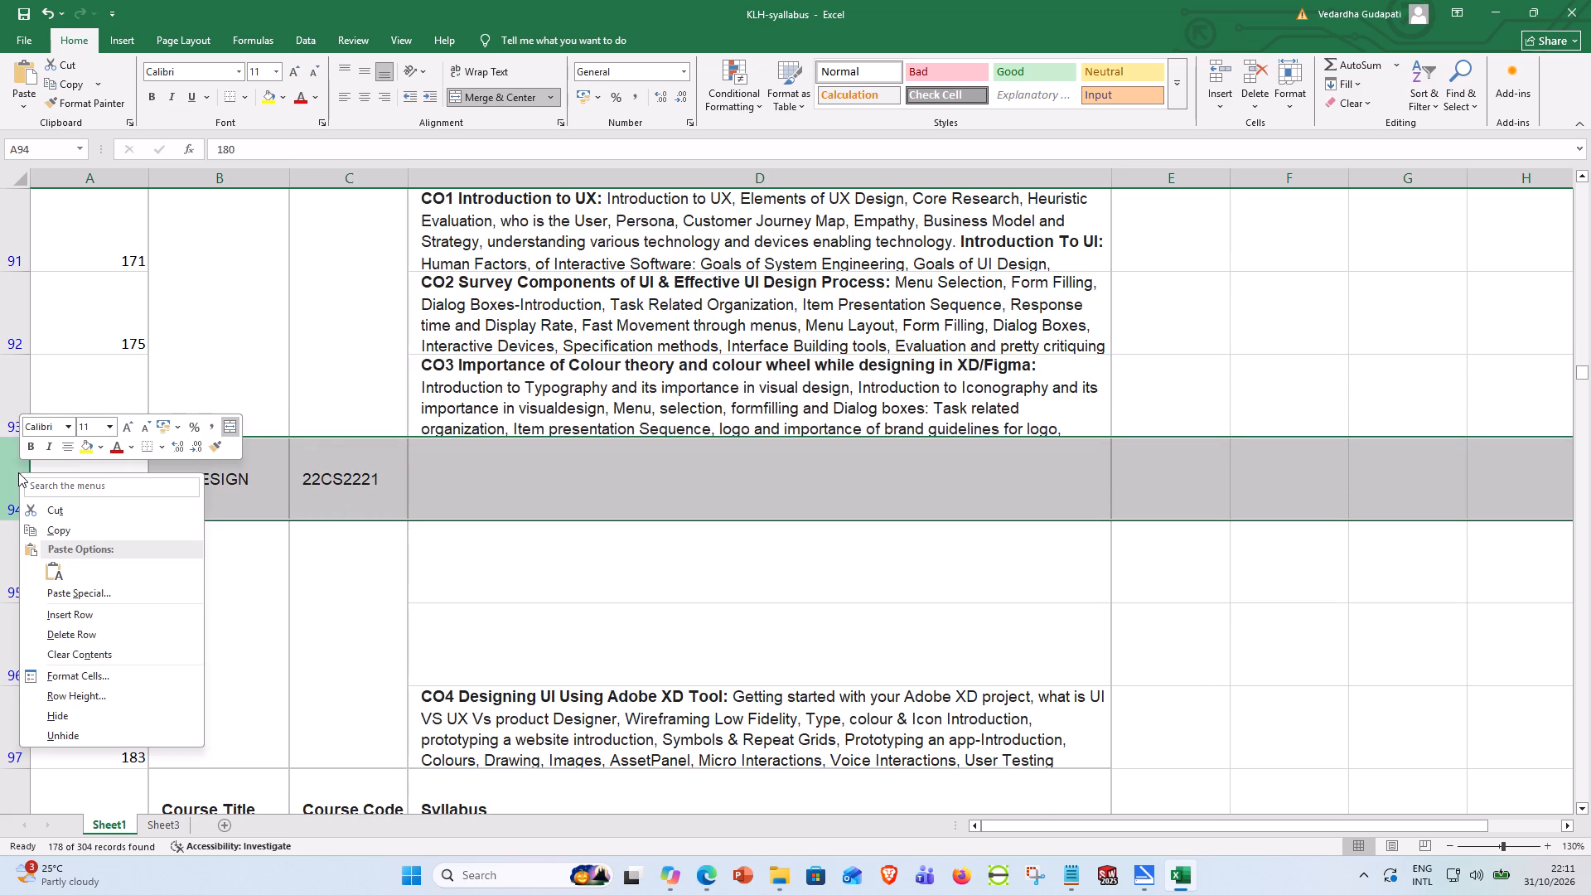
key(d)
right_click(18, 472)
key(d)
right_click(18, 472)
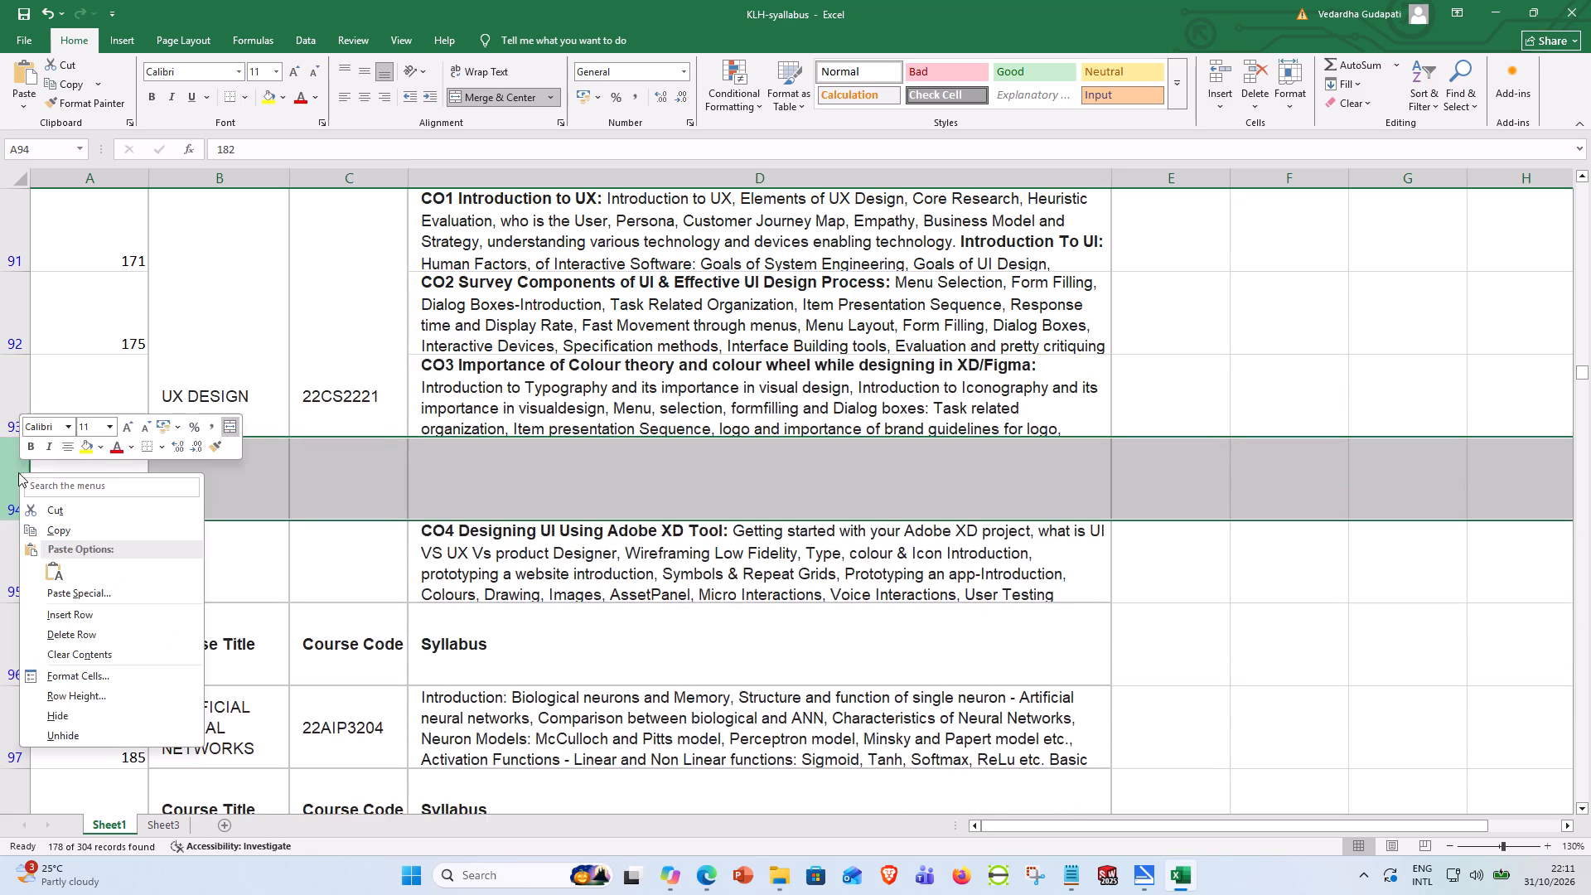
key(d)
Delete the two blank rows with index no 188 and 189 between CO1 and CO2 of Enterprise Programming.
scroll(22, 488, down, 2)
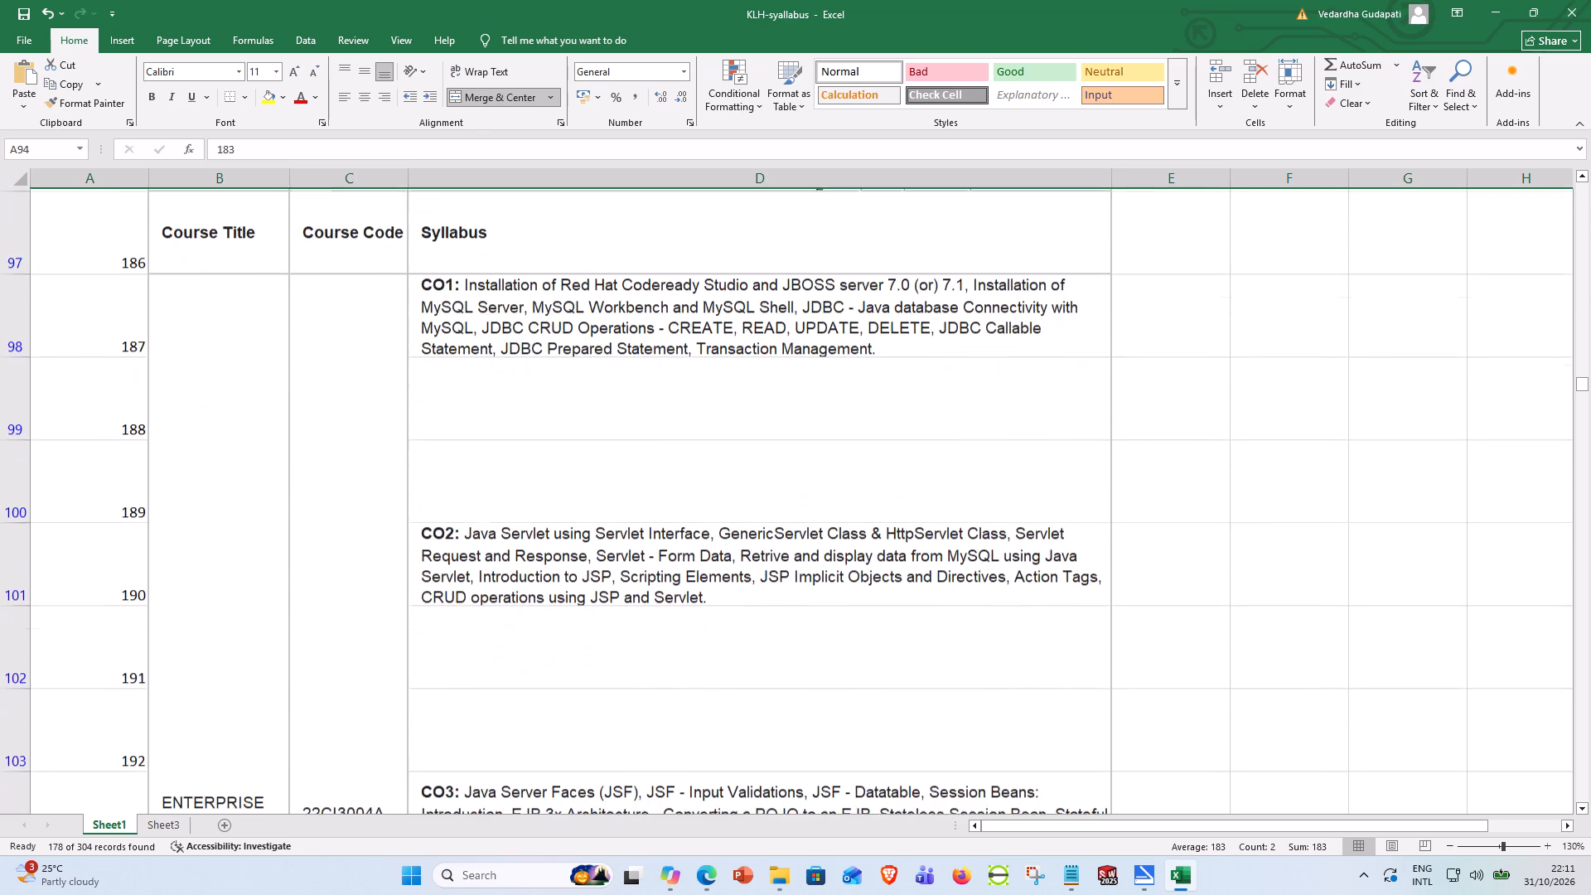
right_click(17, 395)
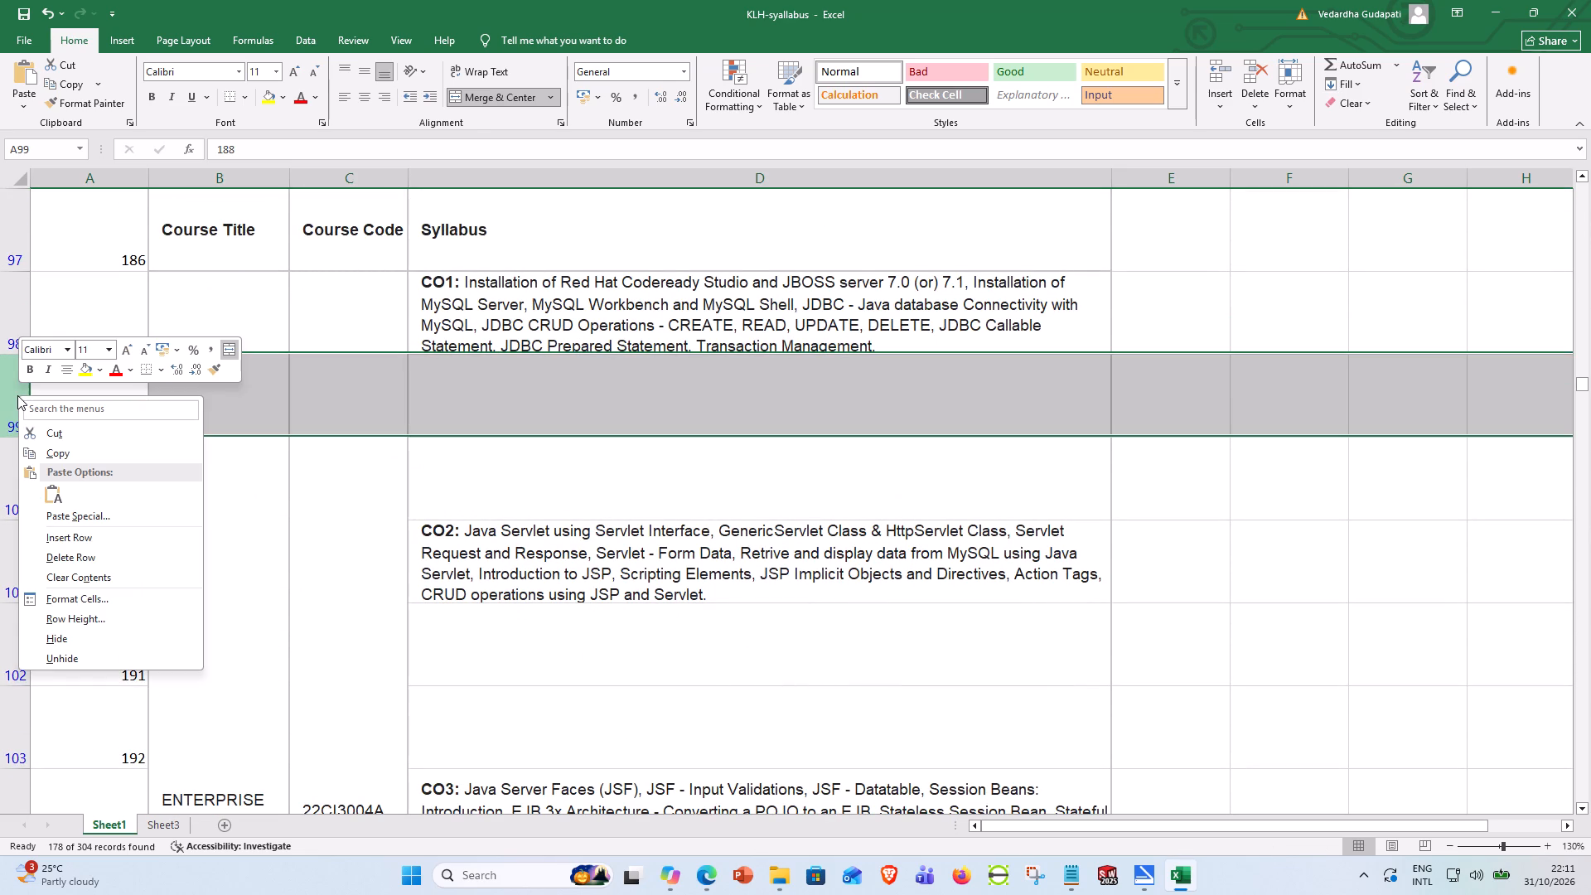
key(d)
right_click(17, 395)
key(d)
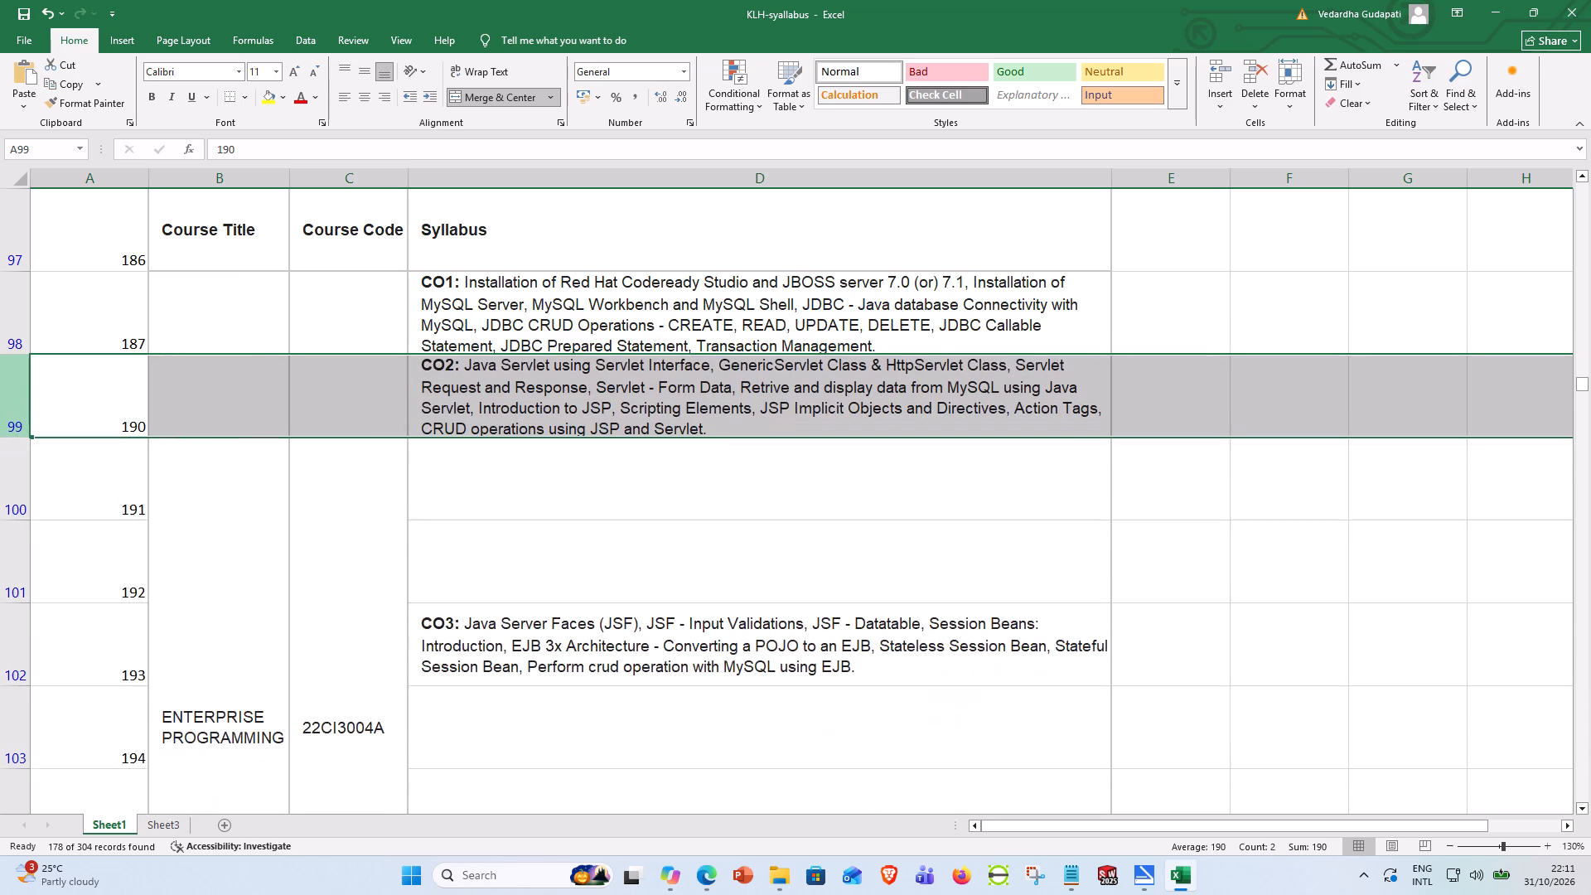
Delete the two blank rows with index no 191 and 192 between CO2 and CO3 of Enterprise Programming.
right_click(23, 478)
key(d)
right_click(23, 478)
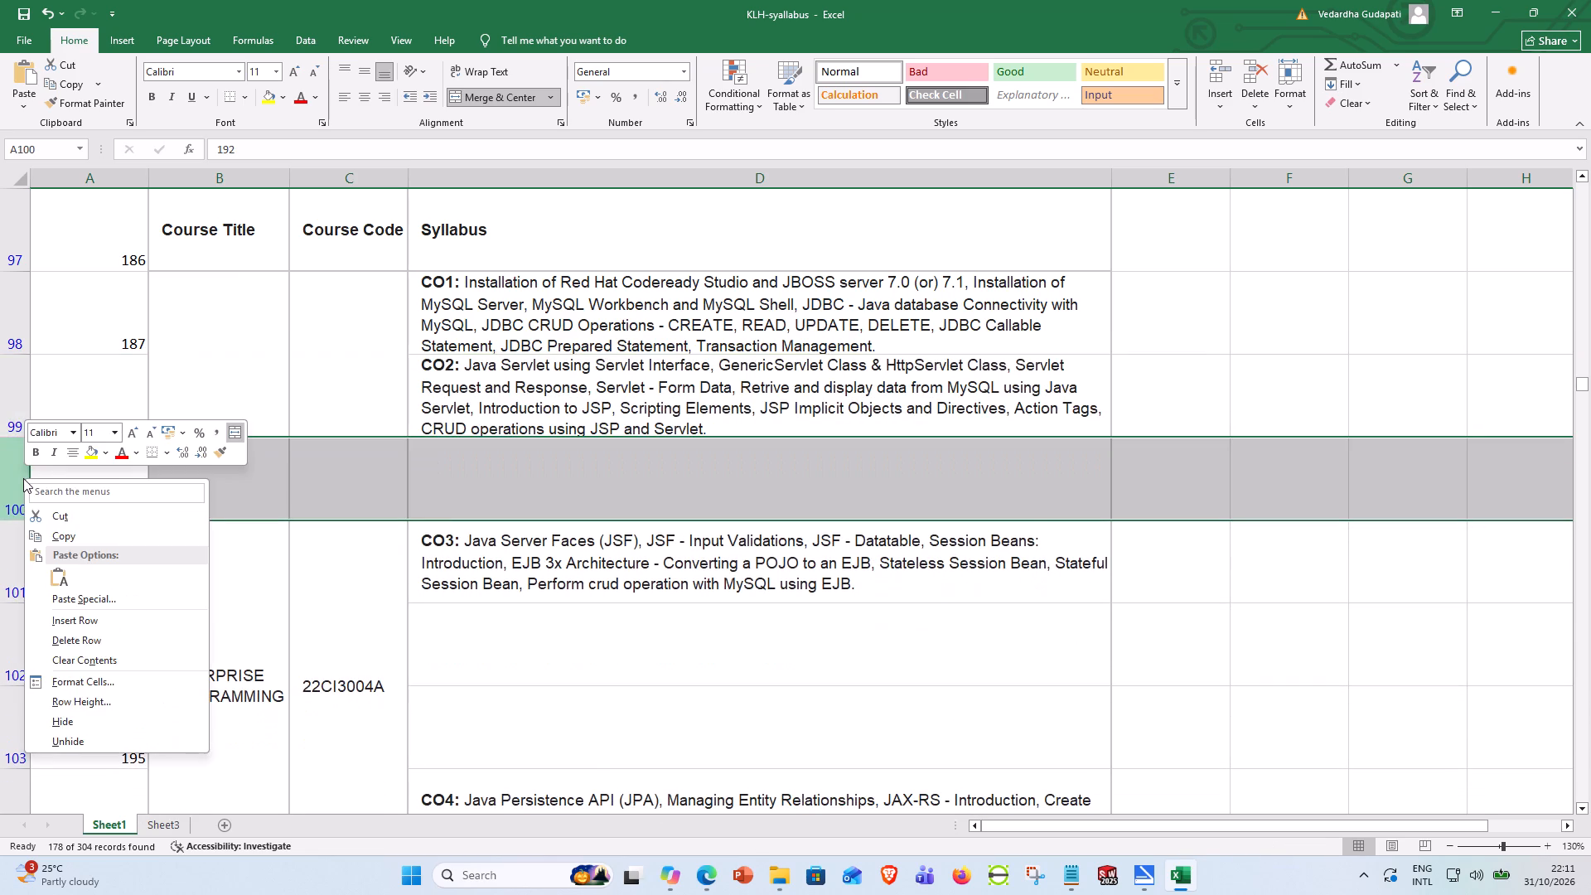
key(d)
Delete the two blank rows with index no 194 and 195 between CO3 and CO4 of Enterprise Programming.
right_click(24, 559)
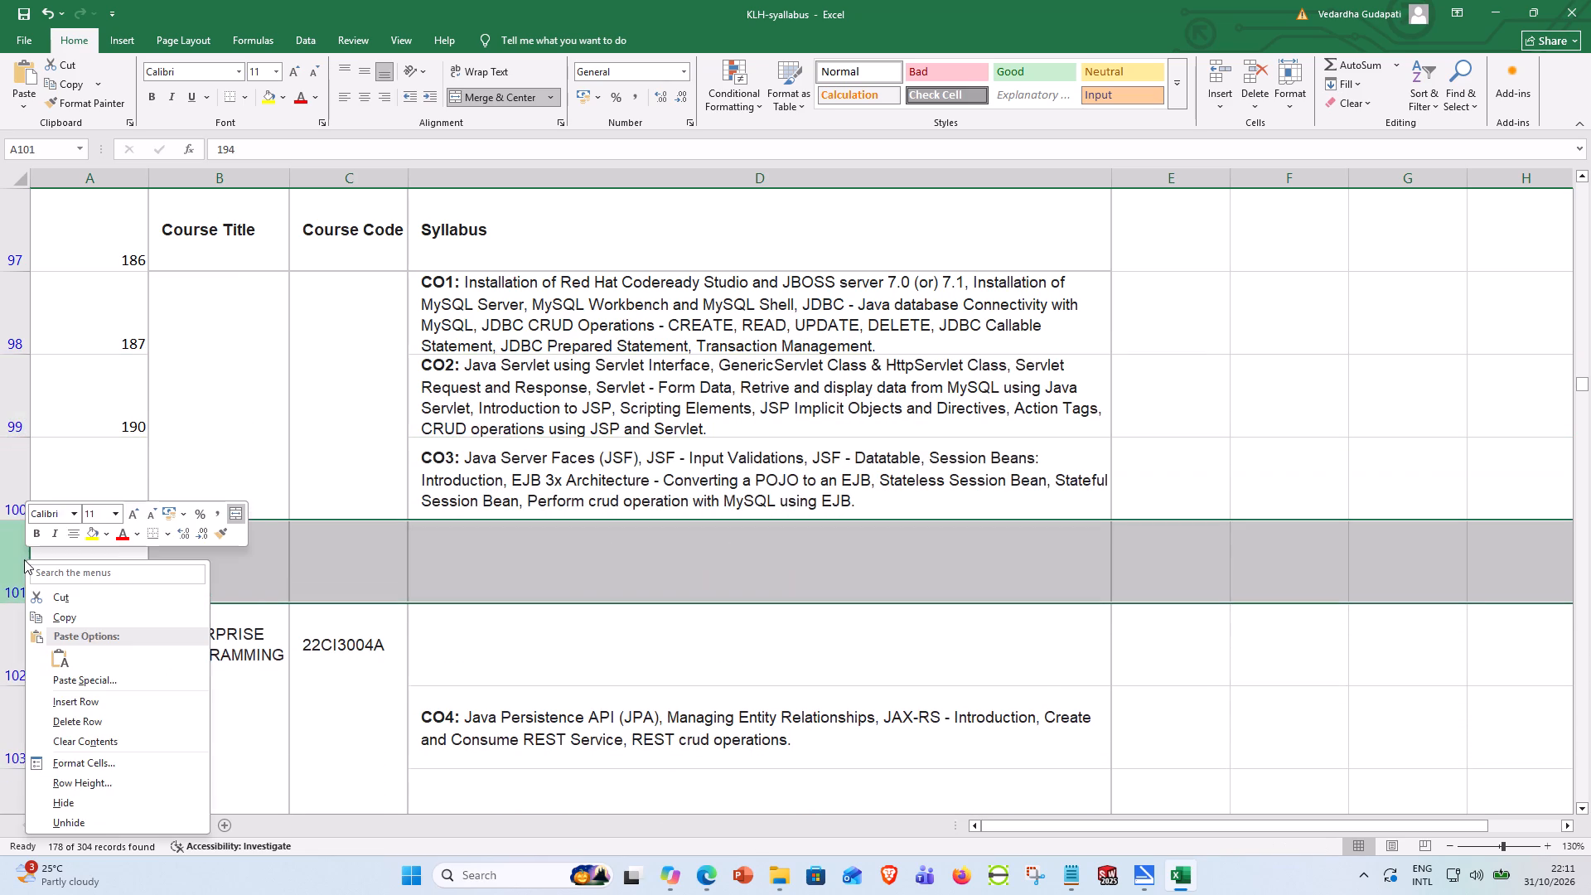
key(d)
right_click(24, 559)
key(d)
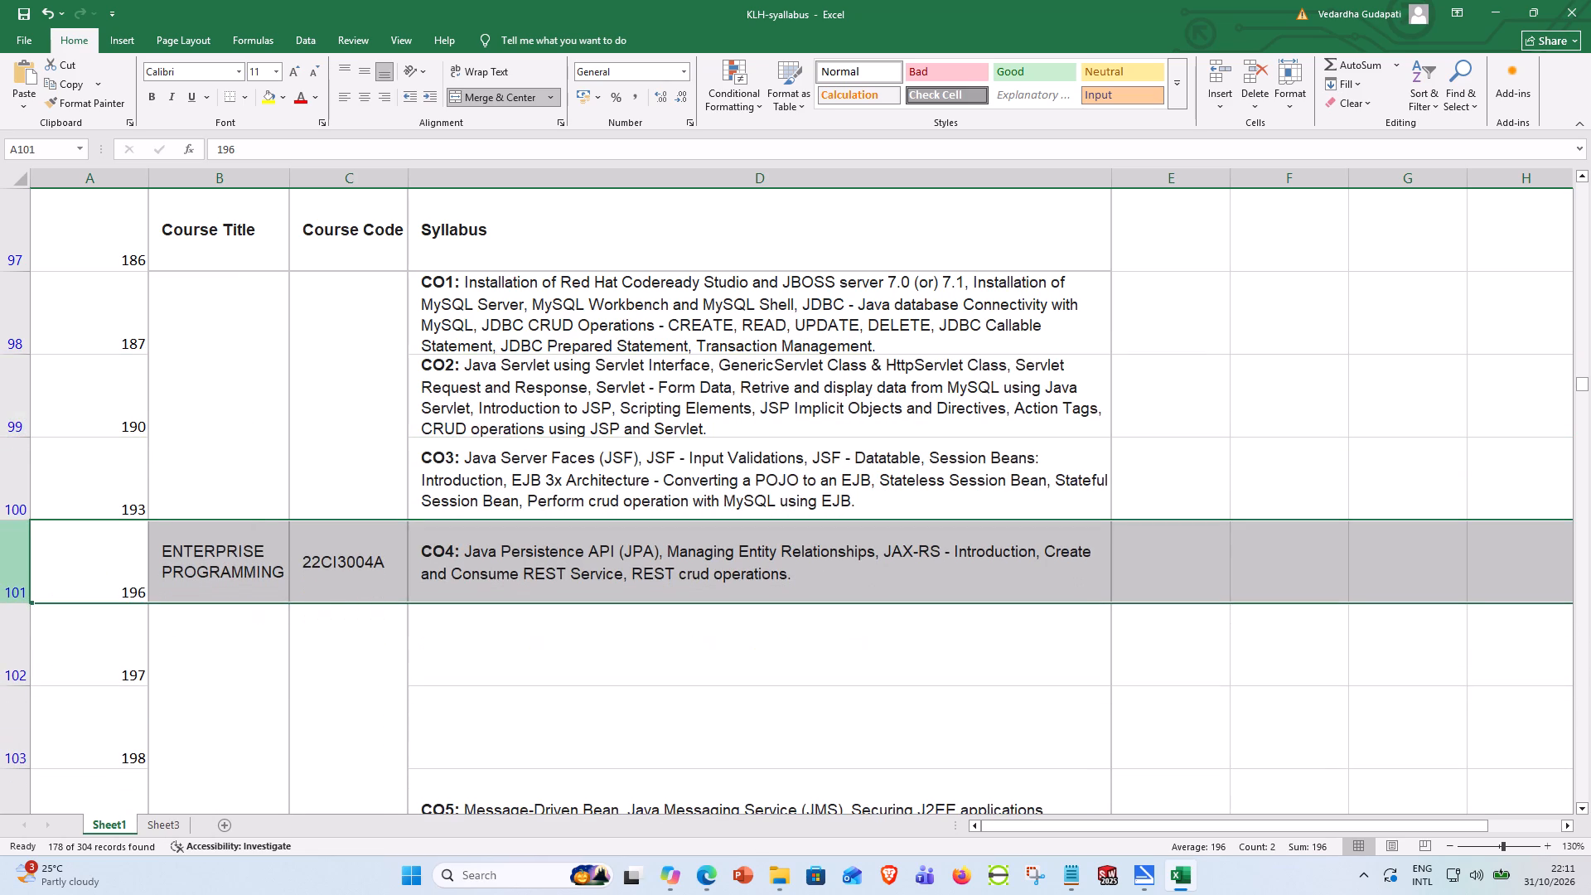
Delete the two blank rows with index no 197 and 198 between CO4 and CO5 of Enterprise Programming.
click(23, 628)
scroll(52, 593, down, 2)
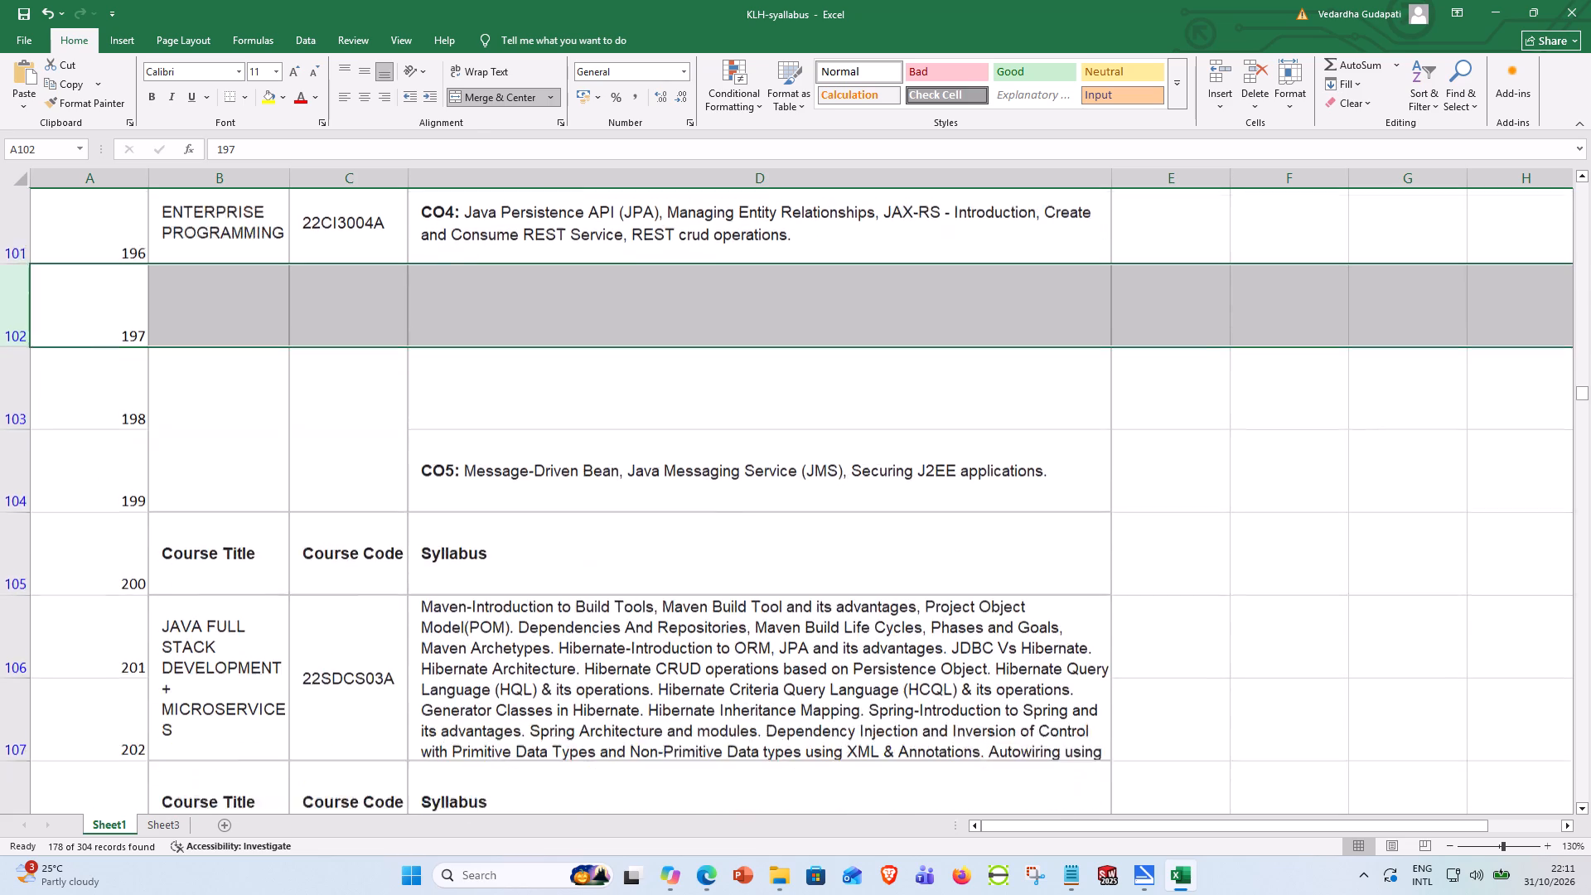
scroll(50, 578, up, 1)
right_click(17, 387)
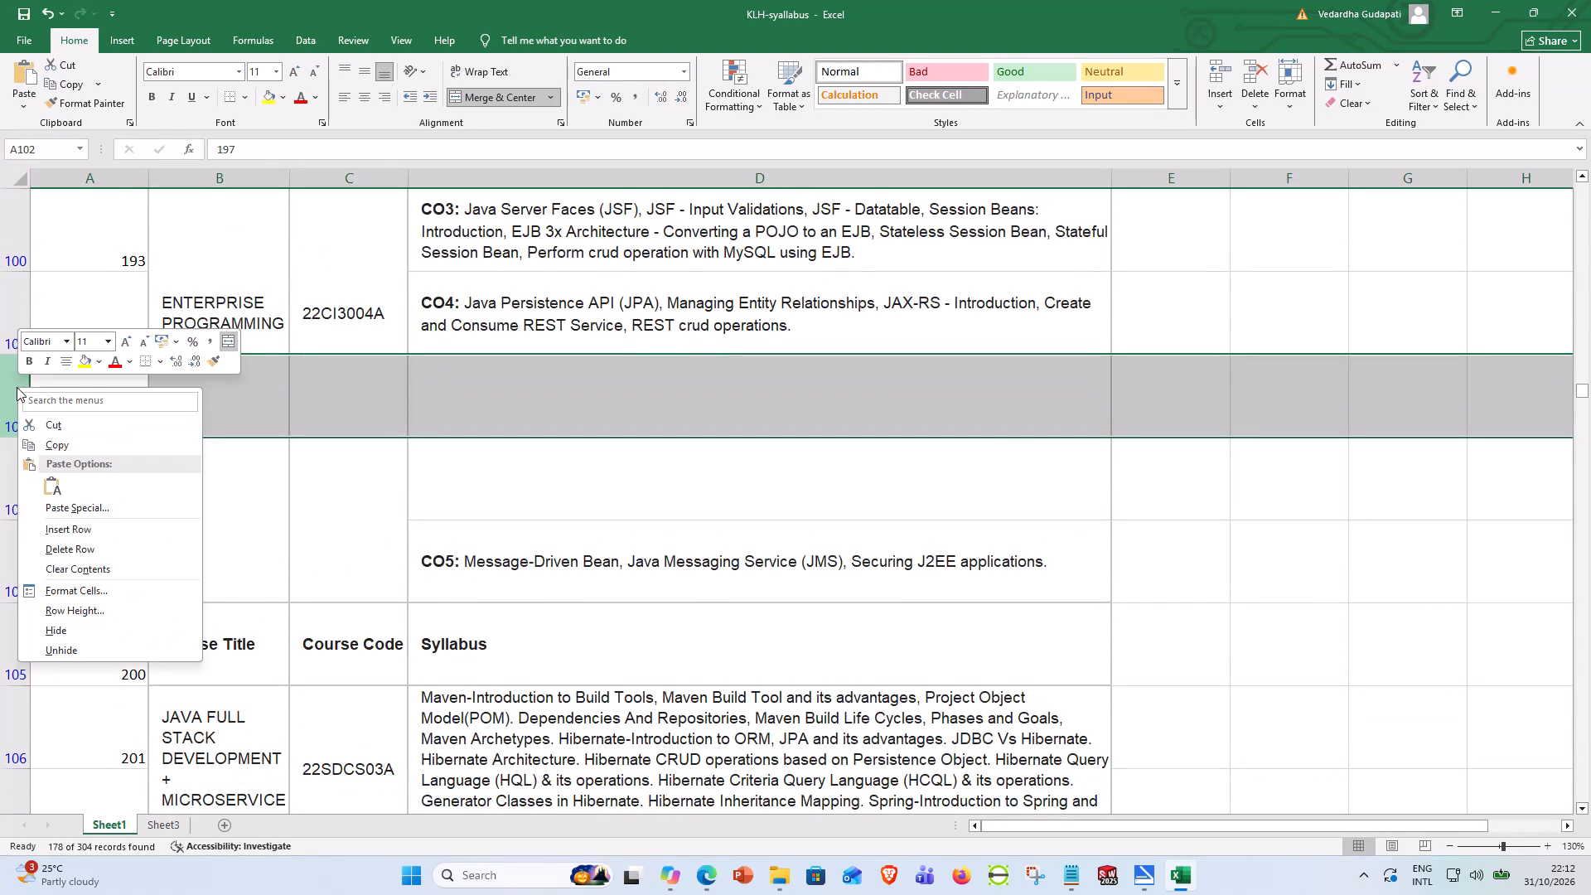
key(d)
right_click(17, 387)
key(d)
Delete the three blank rows with index no 217, 218 and 219 above Regularization Techniques and Convolutional Neural Networks in Deep Learning.
scroll(22, 393, down, 1)
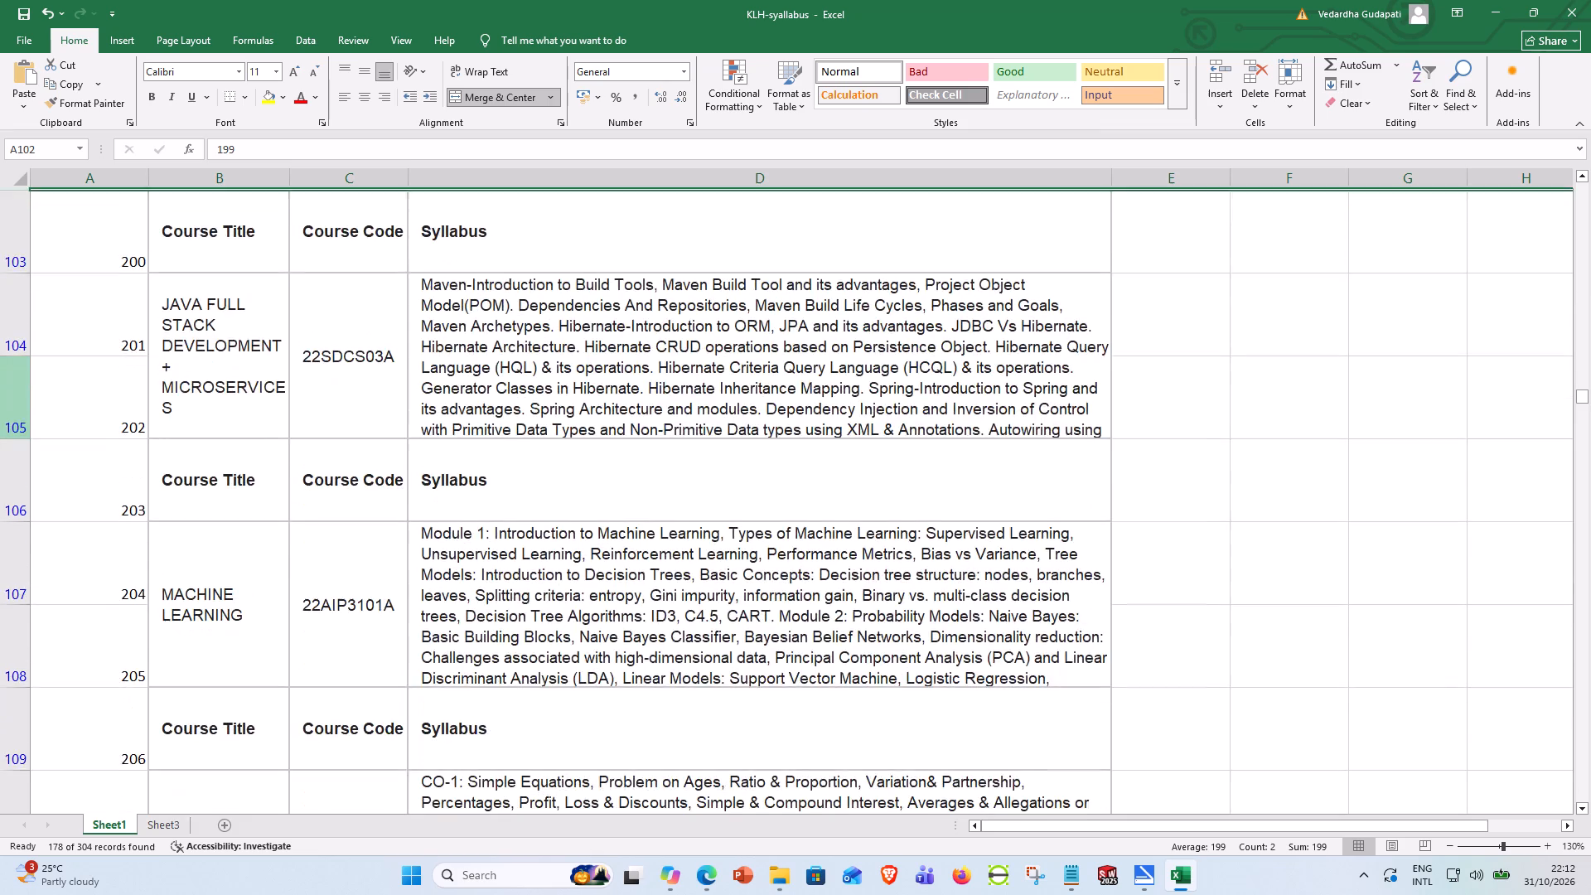
scroll(22, 394, down, 5)
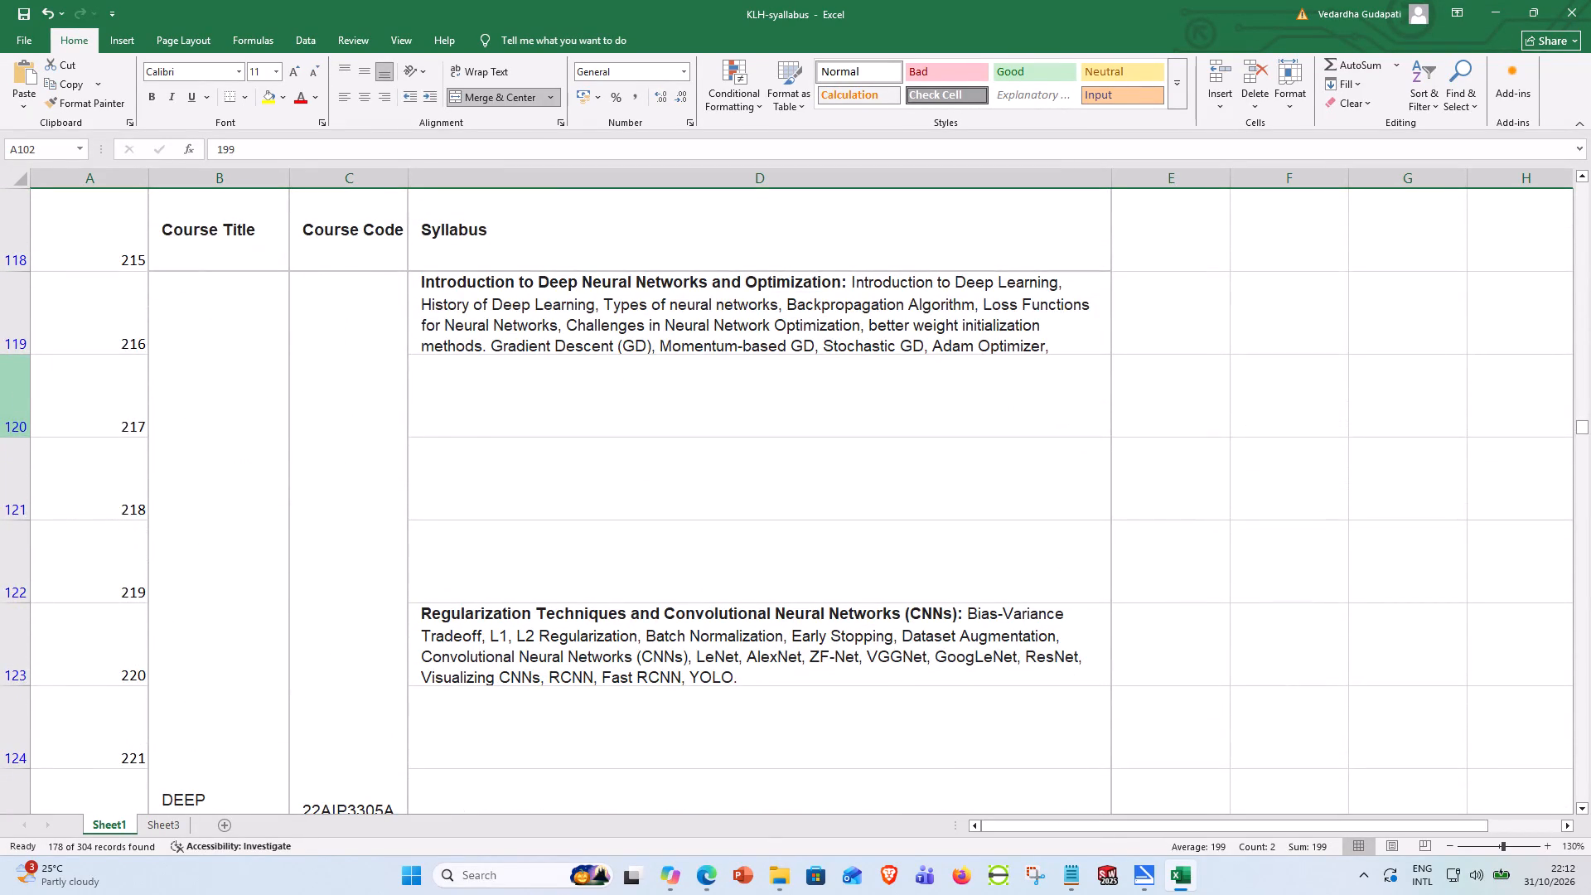
right_click(13, 394)
key(d)
right_click(13, 394)
key(d)
right_click(13, 394)
key(d)
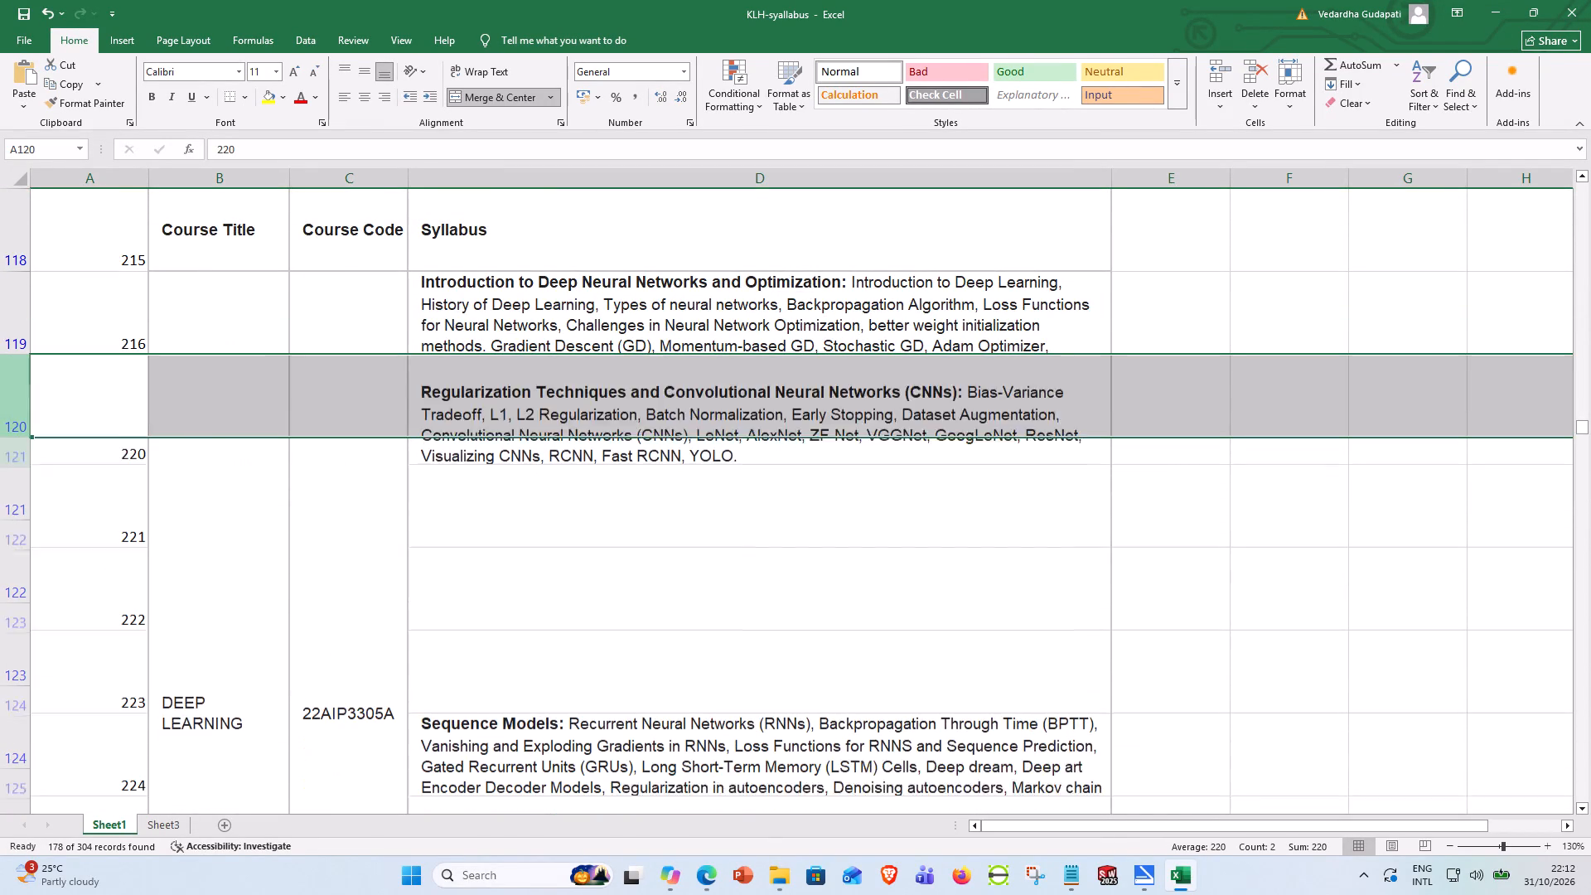
Delete the three blank rows with index no 221, 222 and 223 between Regularization Techniques and Sequence Models in Deep Learning.
right_click(20, 470)
key(d)
right_click(20, 470)
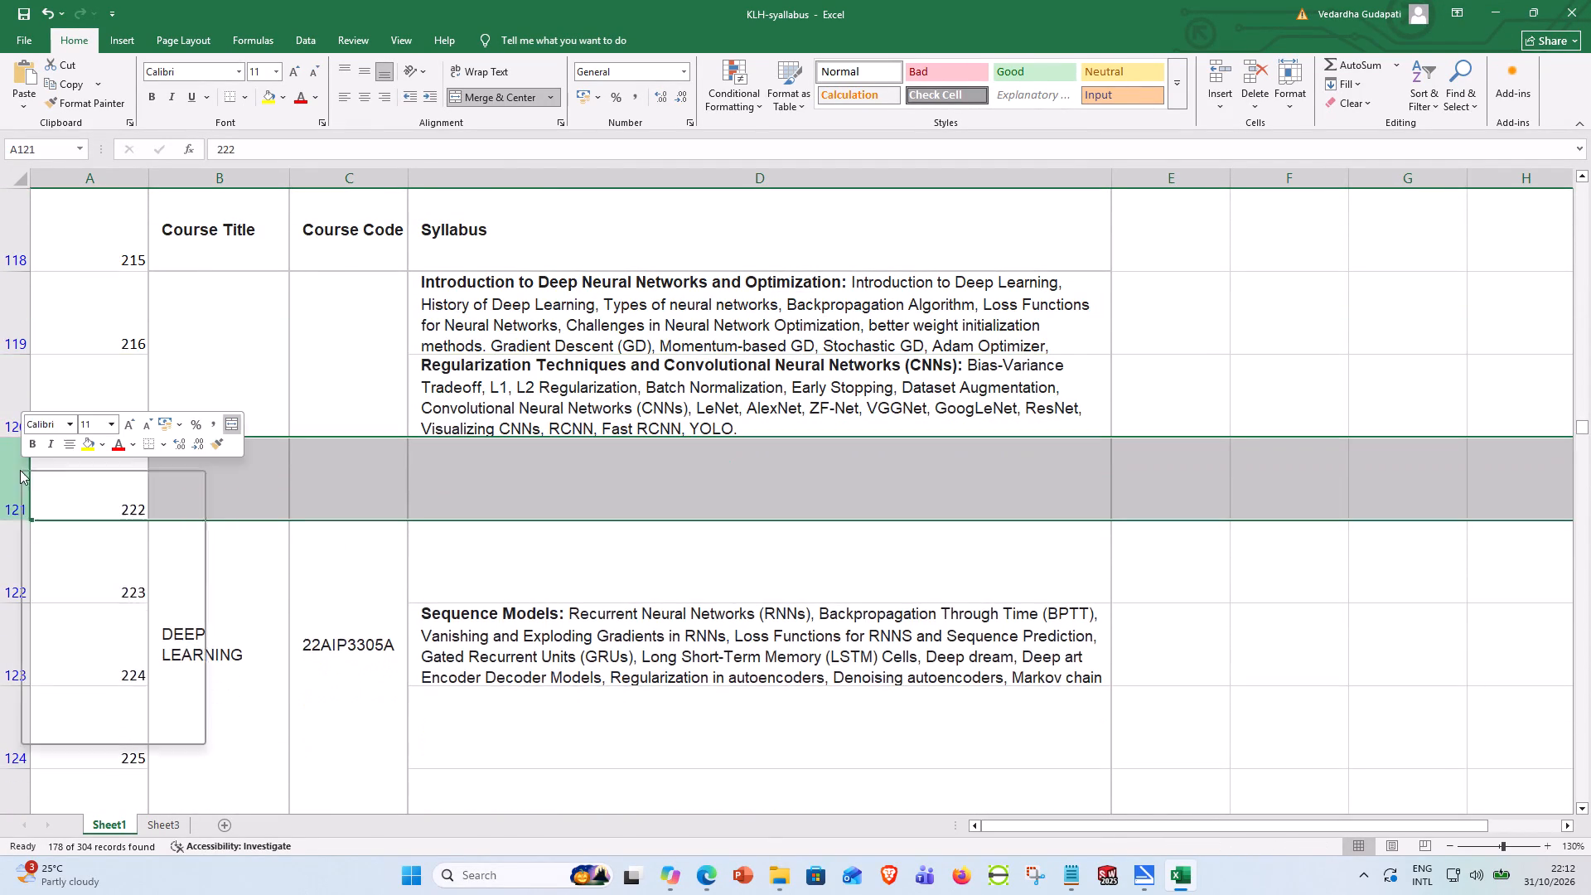
key(d)
right_click(20, 470)
key(d)
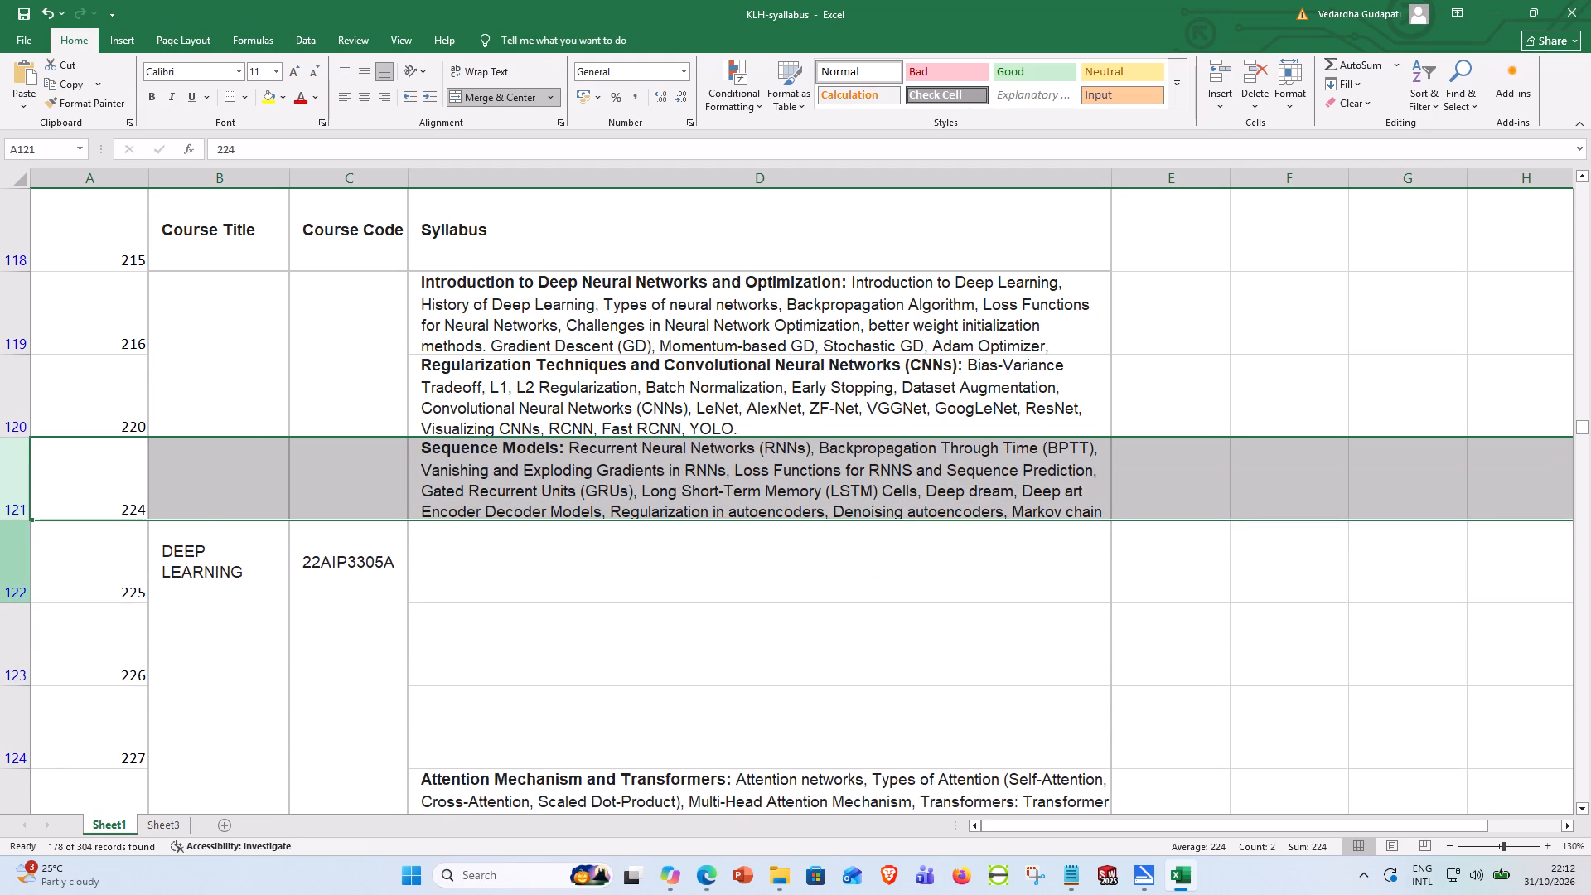
Delete the three blank rows with index no 225, 226 and 227 between Sequence Models and Attention Mechanism and Transformers.
right_click(24, 565)
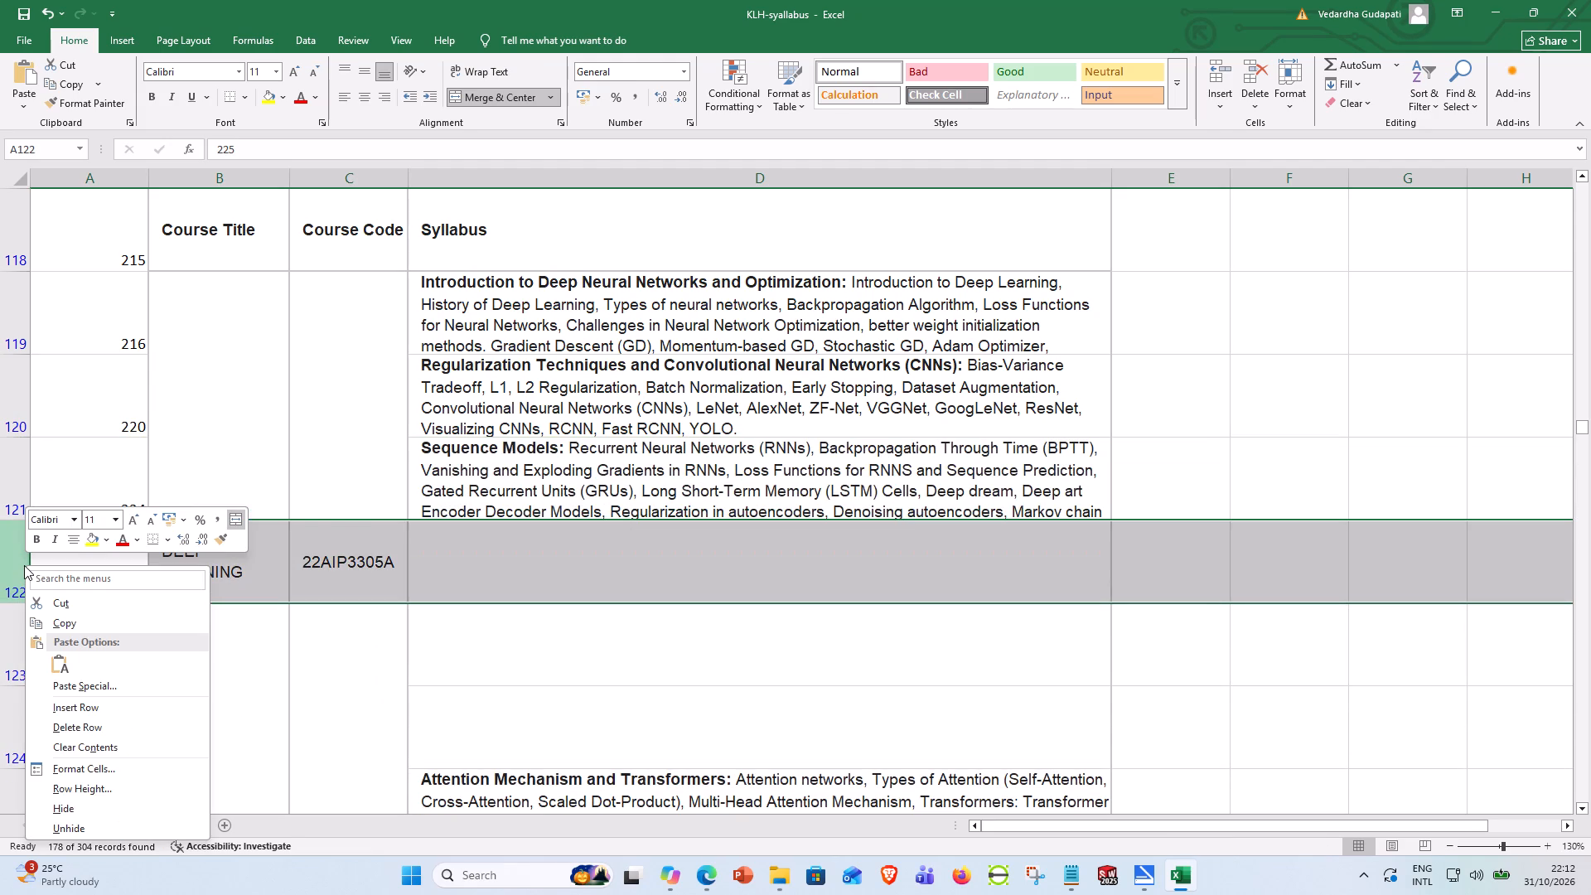
key(d)
right_click(24, 565)
key(d)
right_click(24, 565)
key(d)
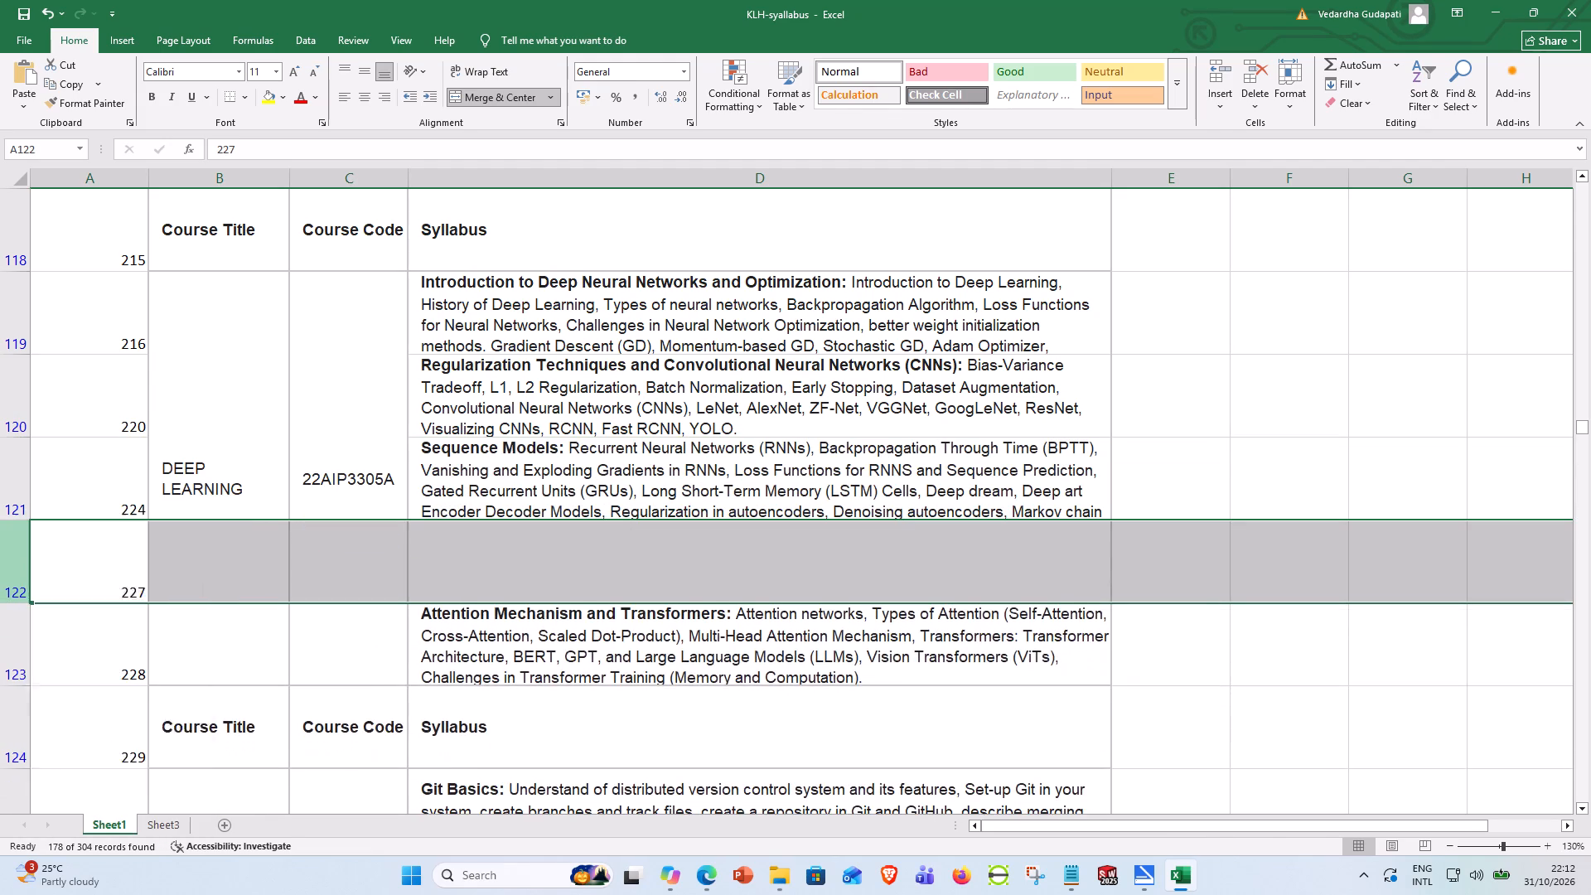
Delete the three blank rows with index no 231, 232 and 233 between Git Basics and Web fundamentals.
scroll(24, 565, down, 2)
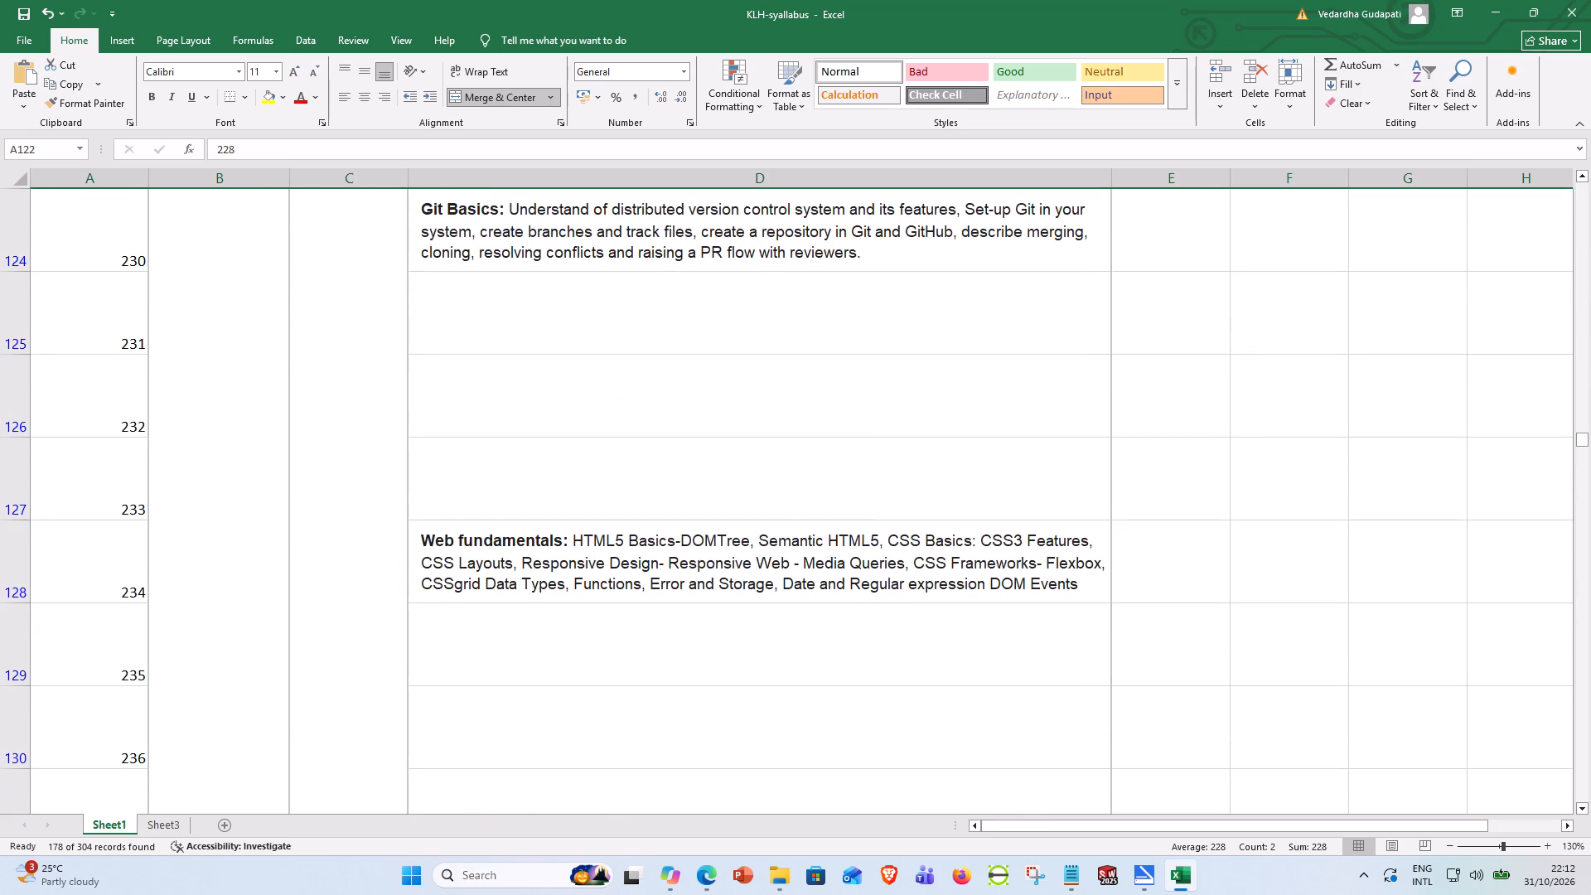
right_click(22, 316)
key(d)
right_click(22, 316)
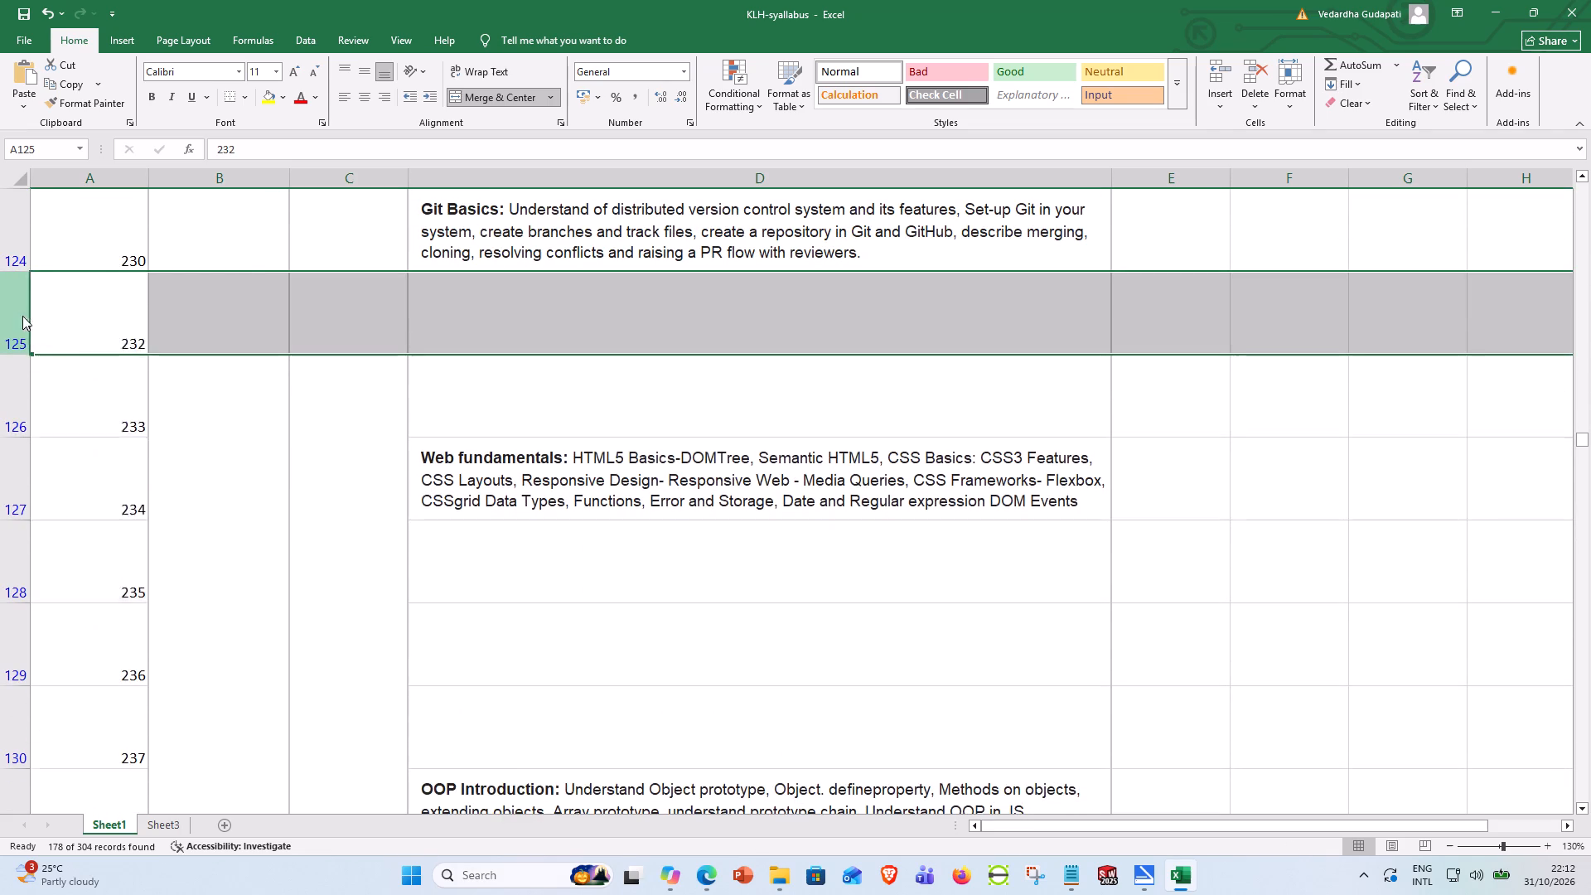
key(d)
right_click(22, 316)
key(d)
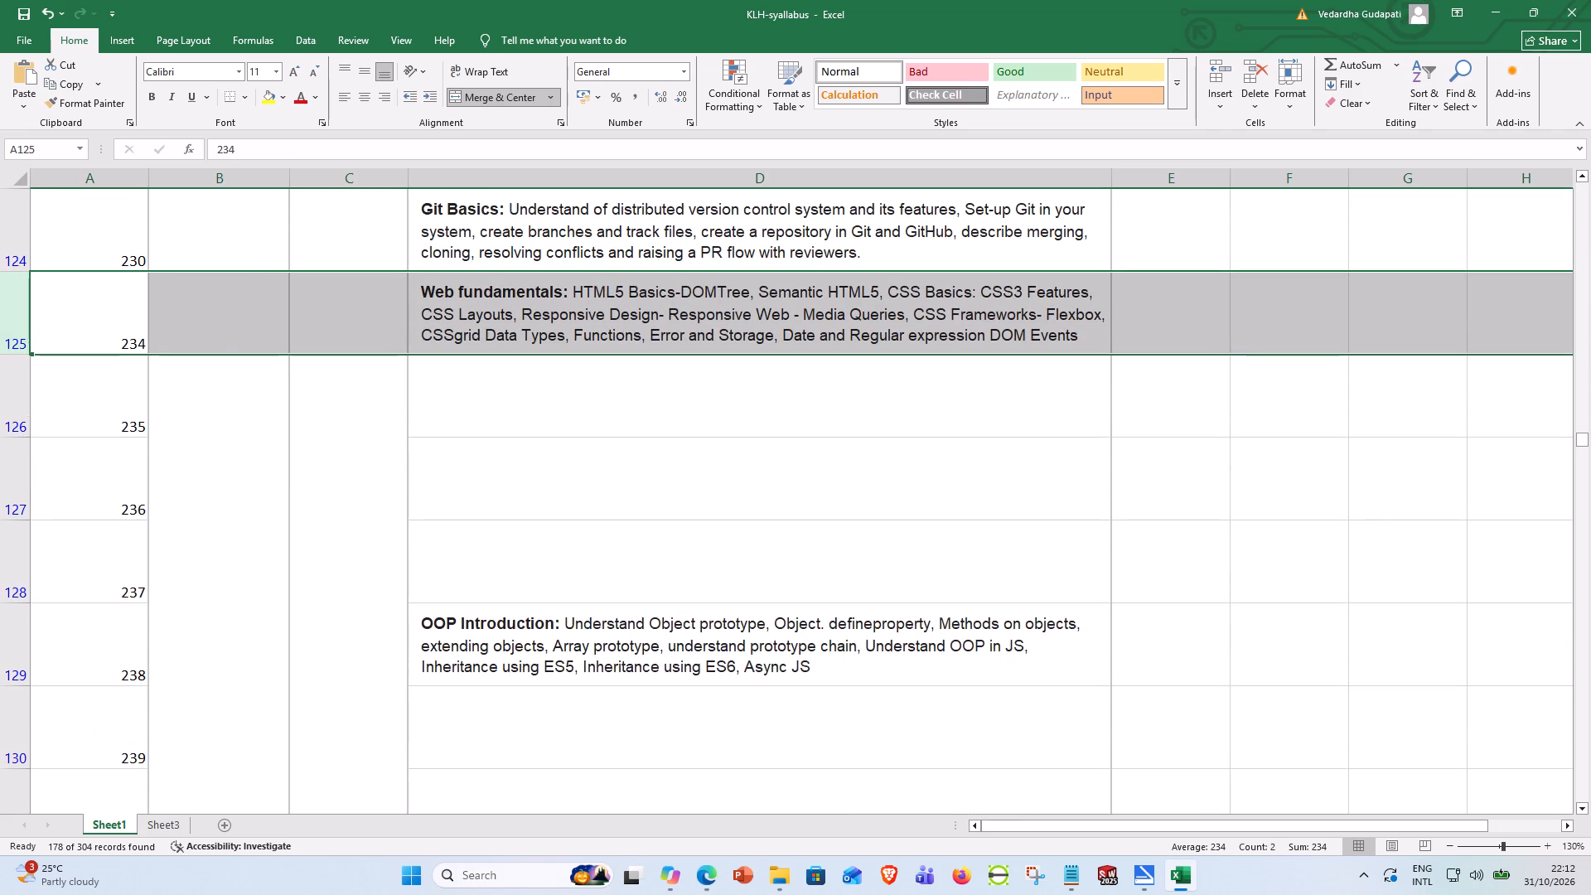
Delete the three blank rows with index no 235, 236 and 237 between Web fundamentals and OOP Introduction.
right_click(18, 395)
key(d)
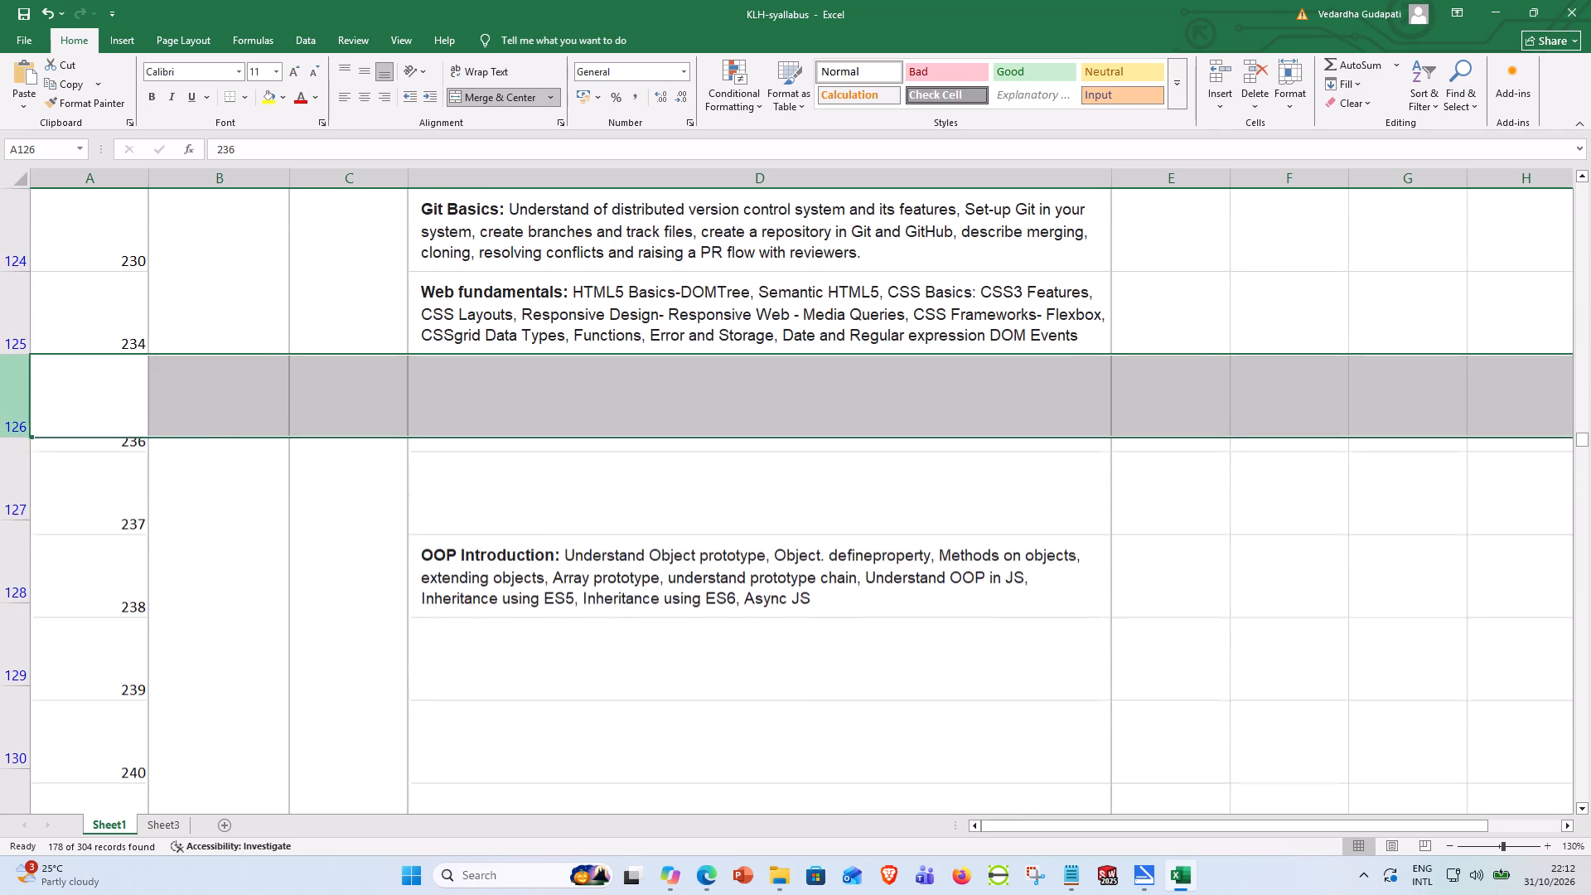
right_click(18, 395)
key(d)
right_click(18, 395)
key(d)
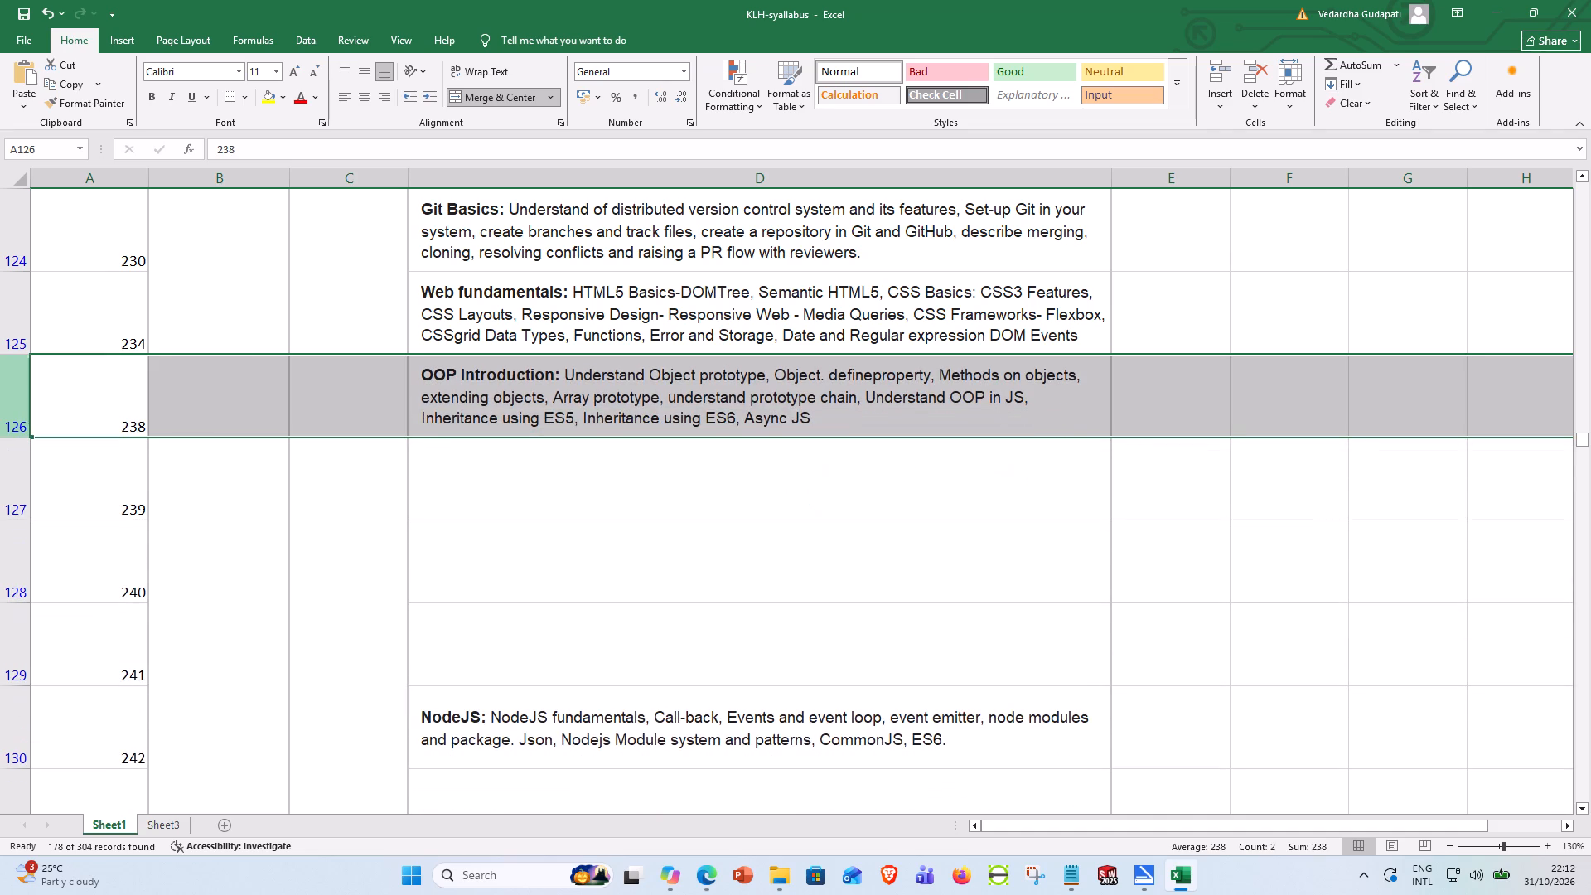
Delete the three blank rows with index no 239, 240 and 241 between OOP Introduction and NodeJS.
right_click(13, 483)
key(d)
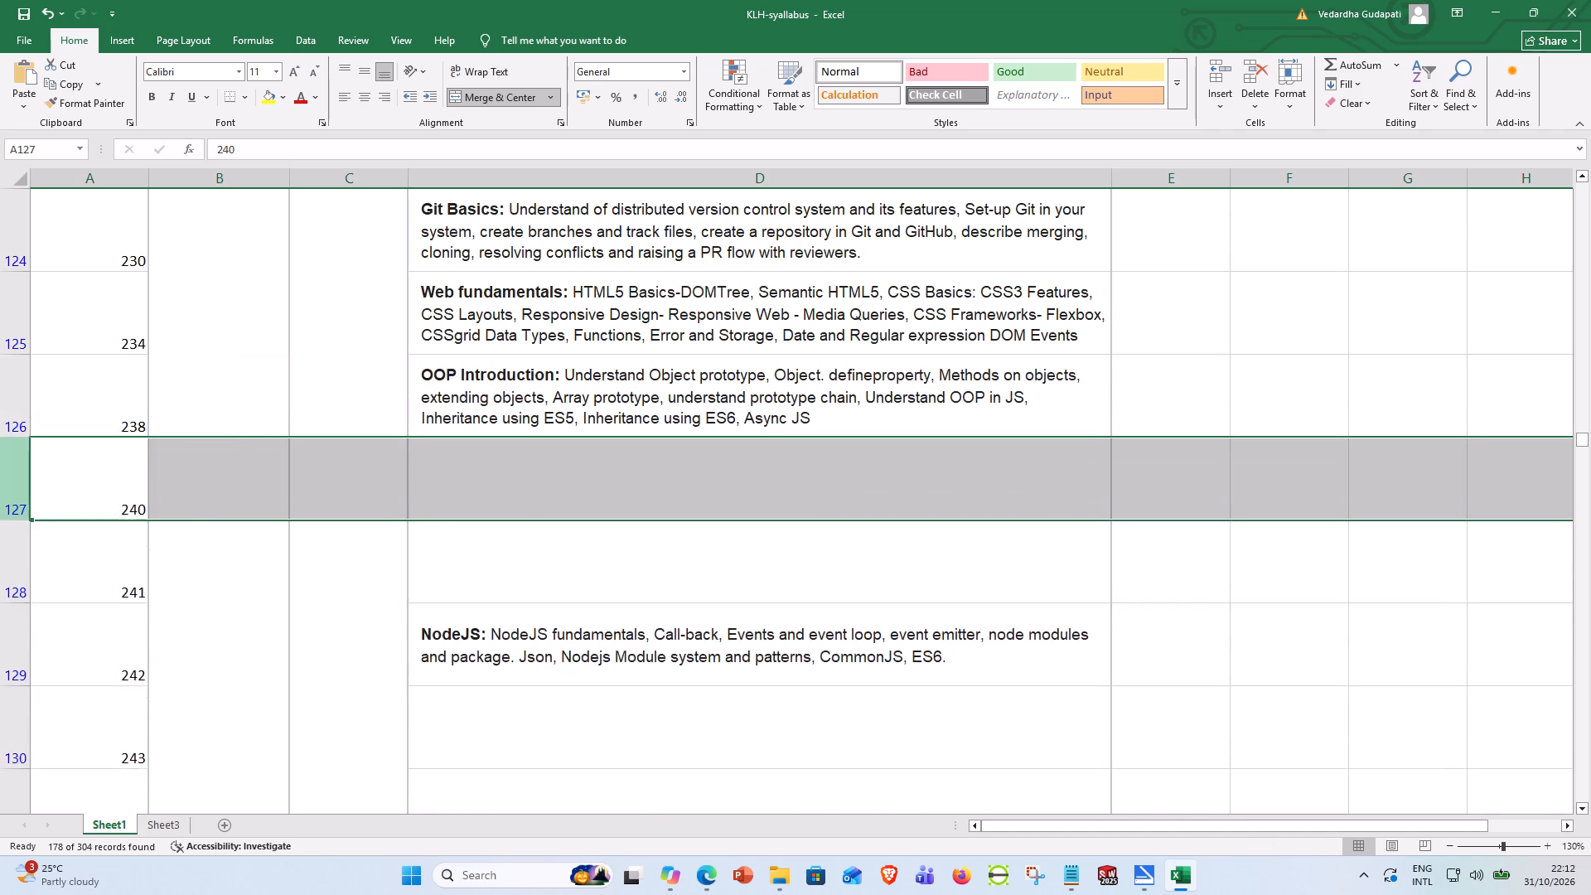
right_click(13, 483)
key(d)
right_click(13, 483)
key(d)
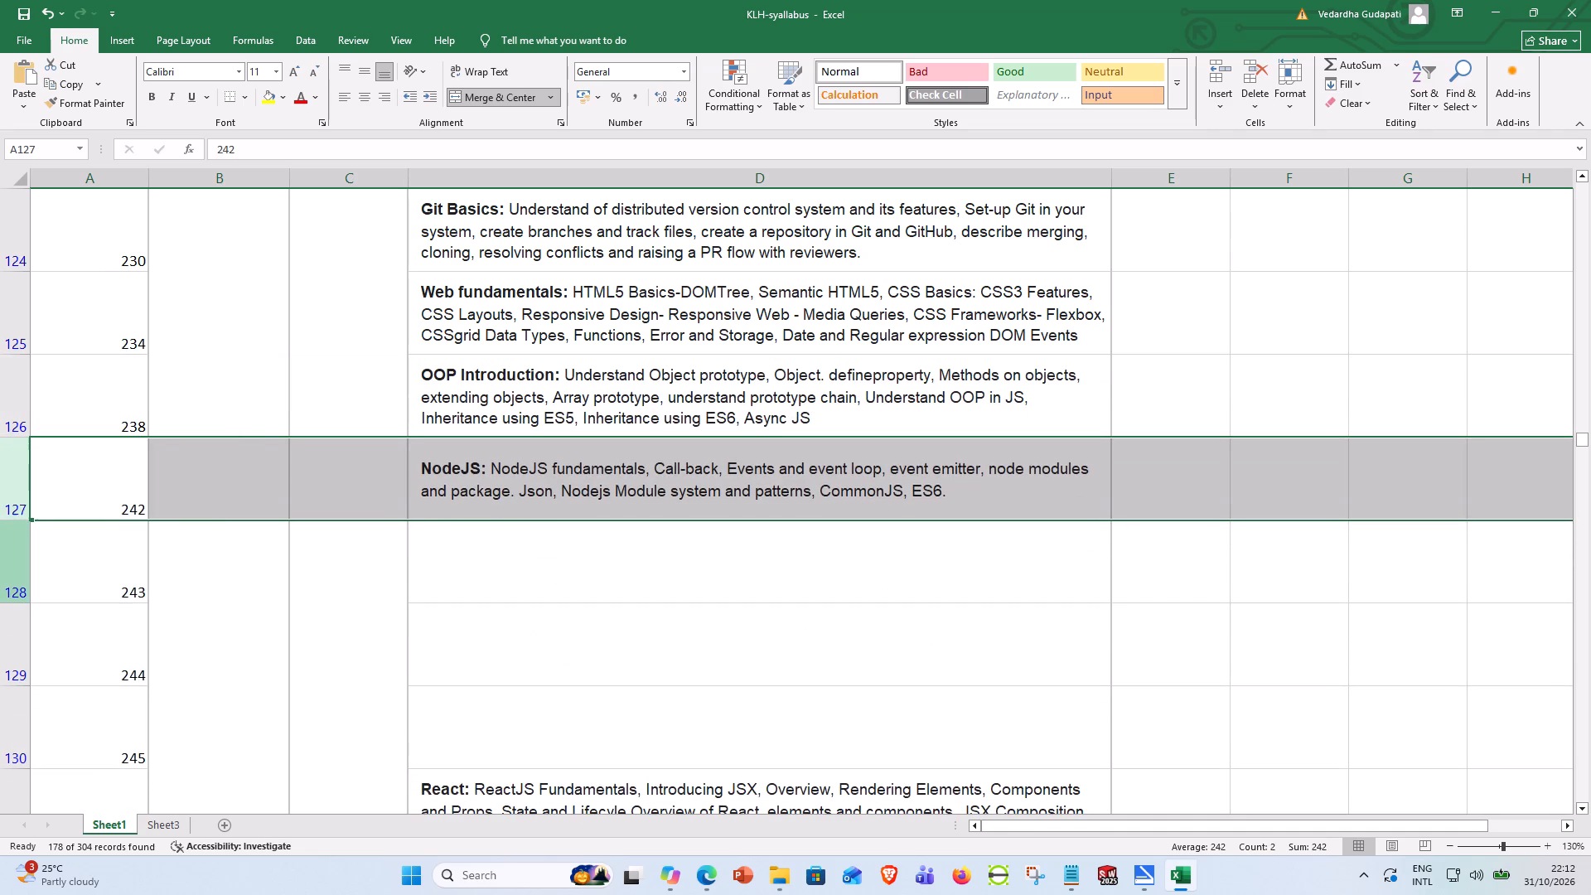
Delete the three blank rows with index no 243, 244 and 245 between NodeJS and React.
right_click(17, 556)
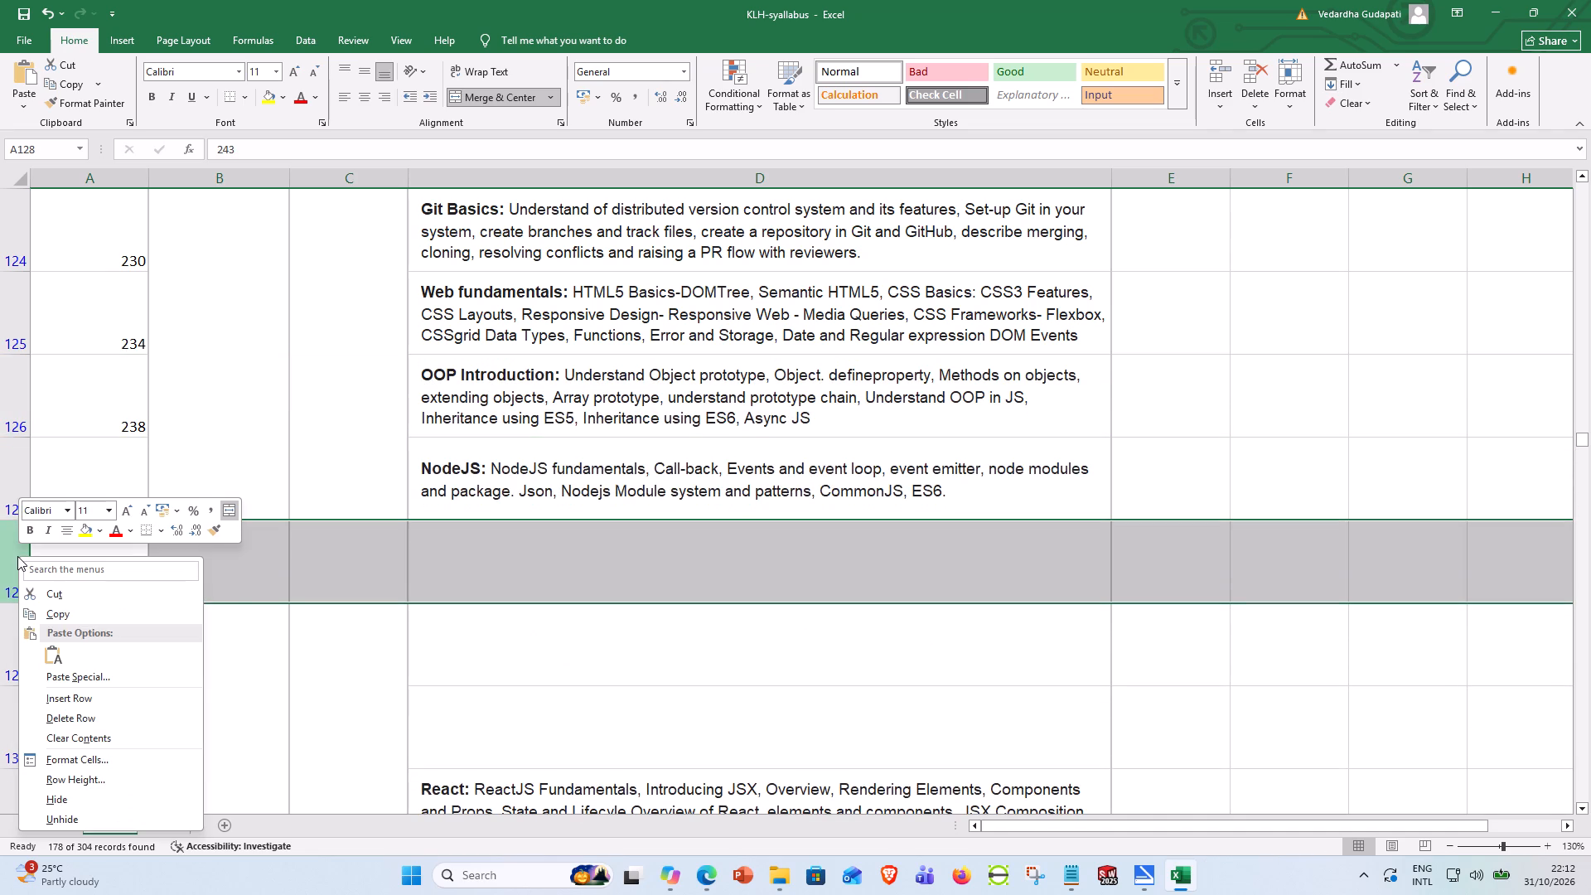
key(d)
right_click(17, 556)
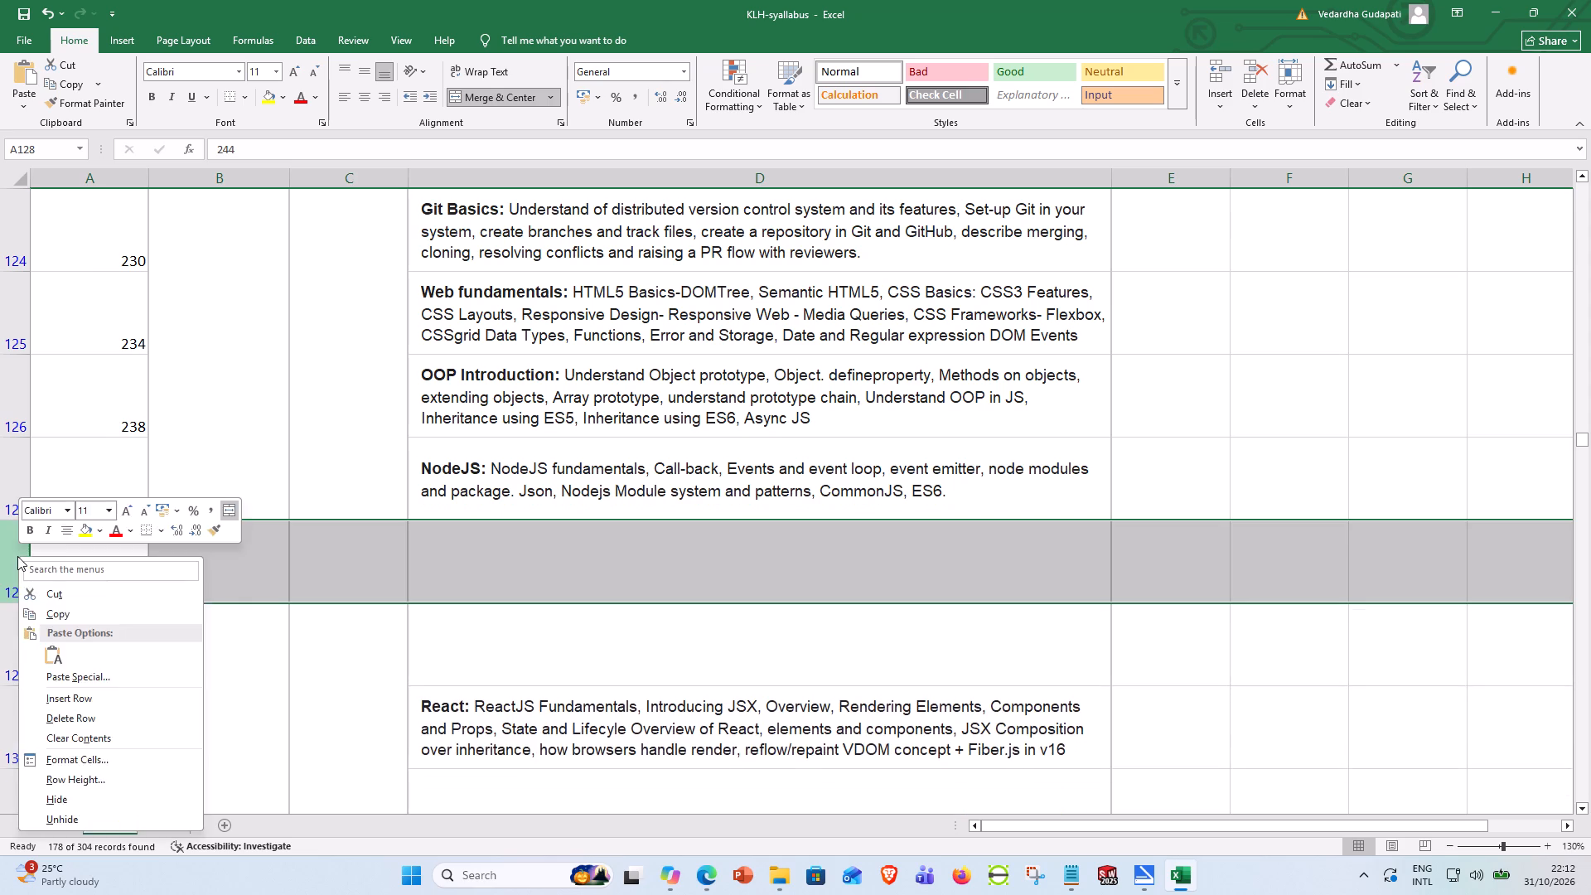
key(d)
right_click(17, 556)
key(d)
Delete the three blank rows with index no 247, 248 and 249 between React and Dev infrastructure.
scroll(17, 556, down, 1)
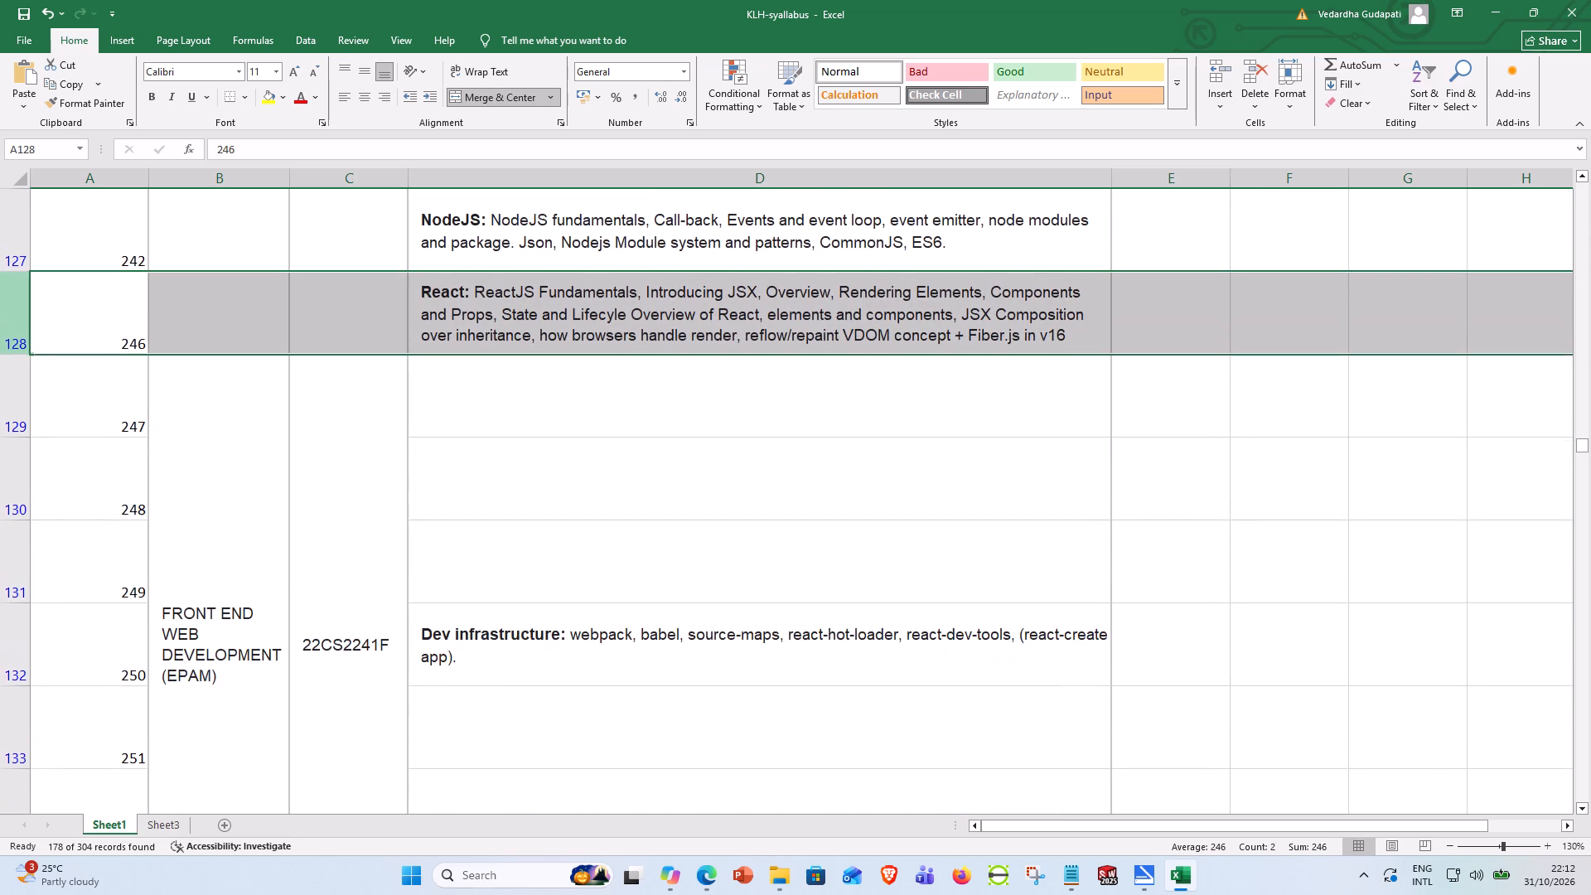
scroll(31, 517, down, 1)
scroll(31, 517, up, 1)
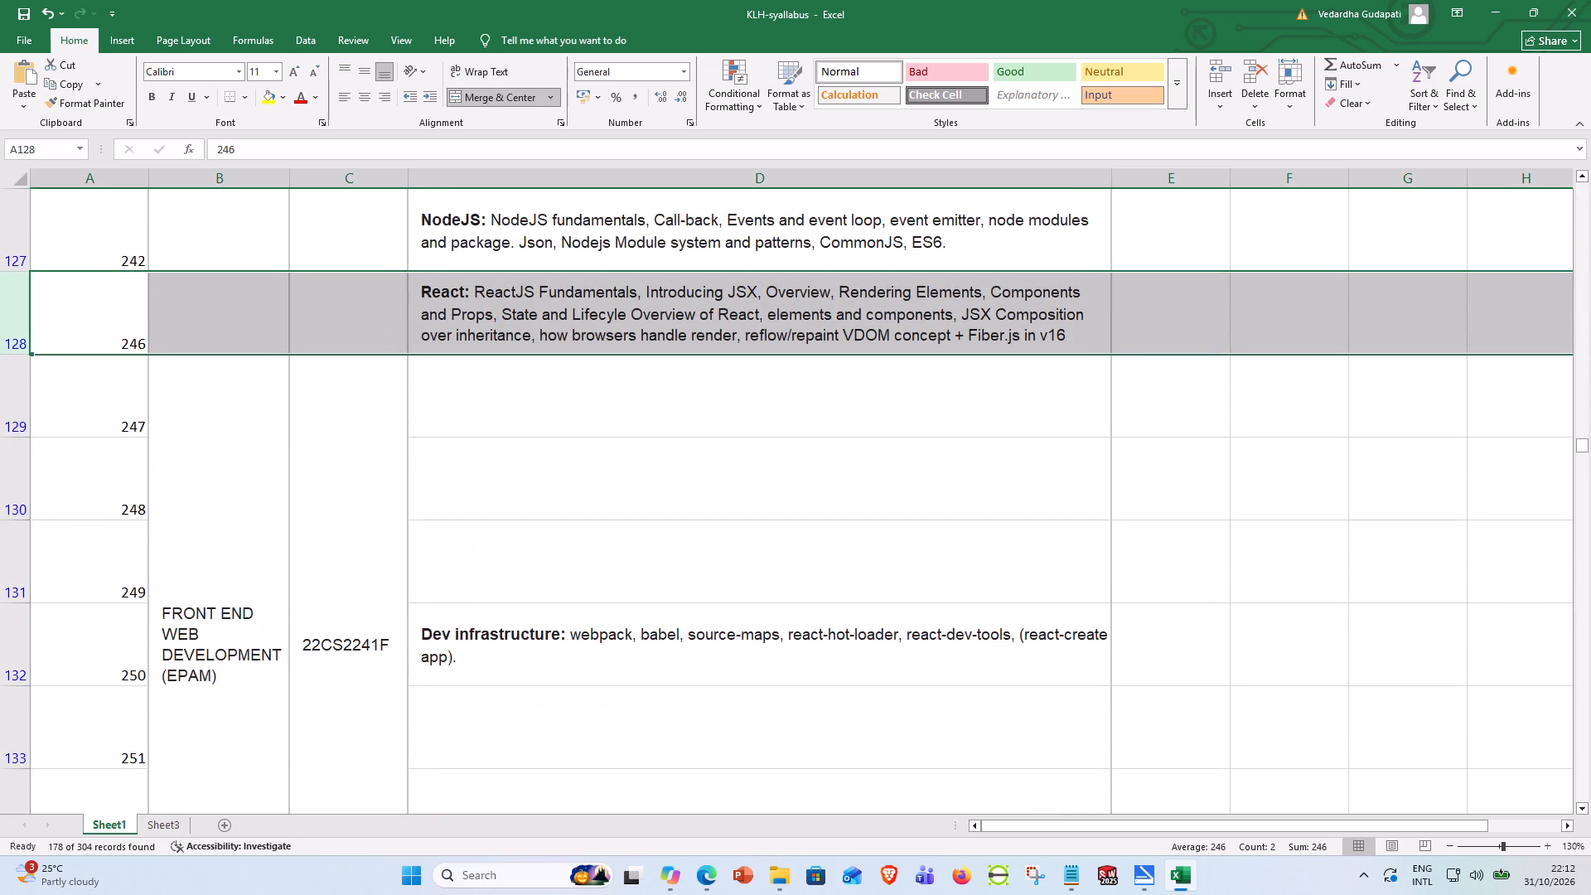
right_click(10, 399)
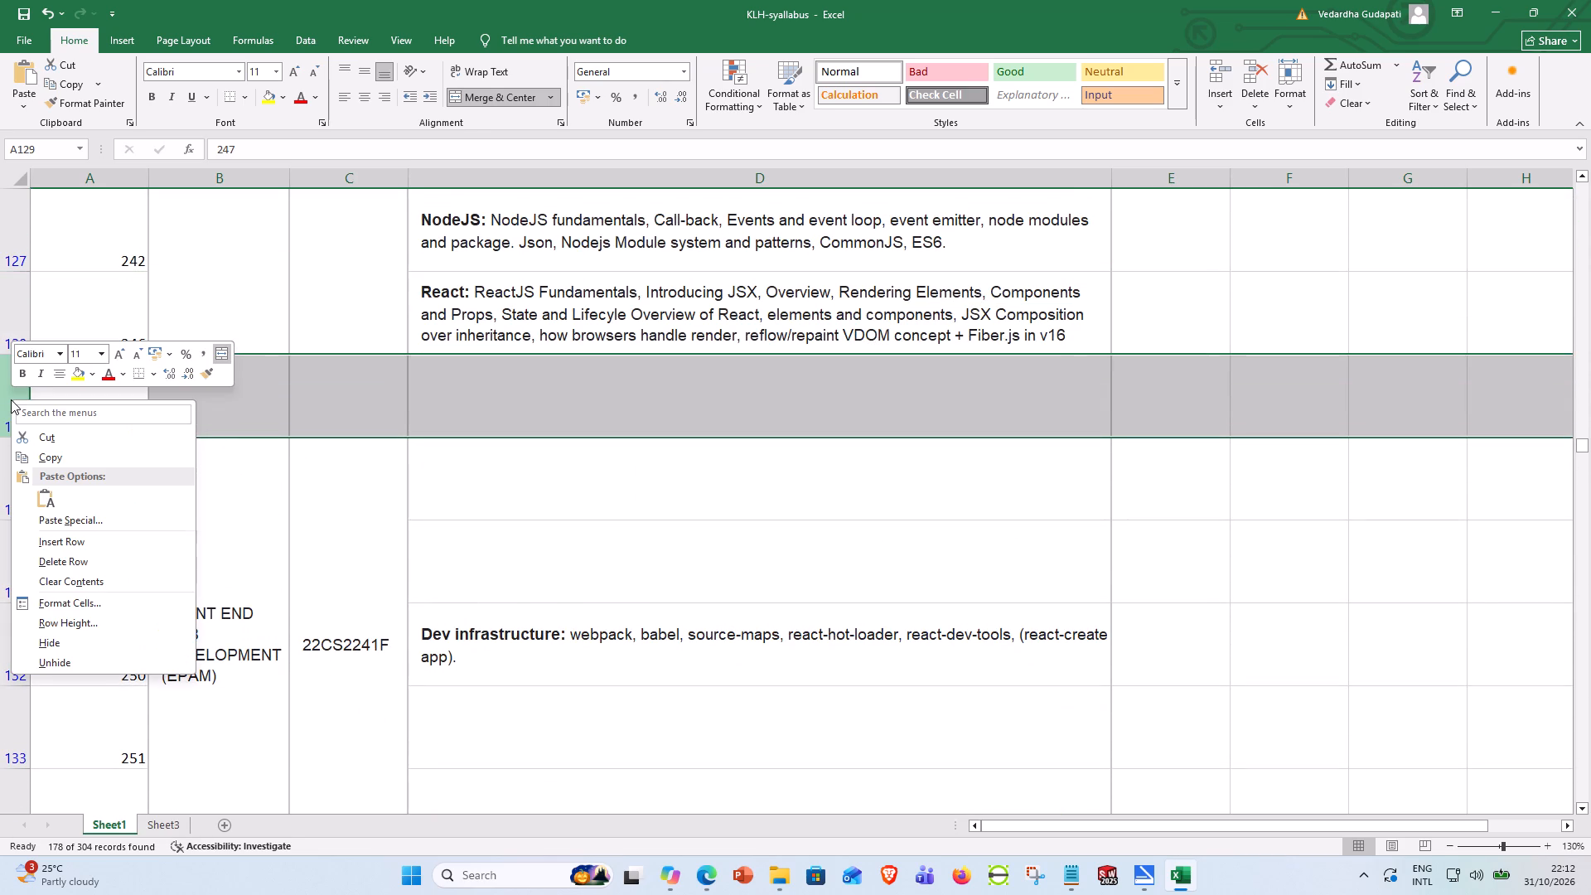
key(d)
right_click(11, 399)
key(d)
right_click(11, 399)
key(d)
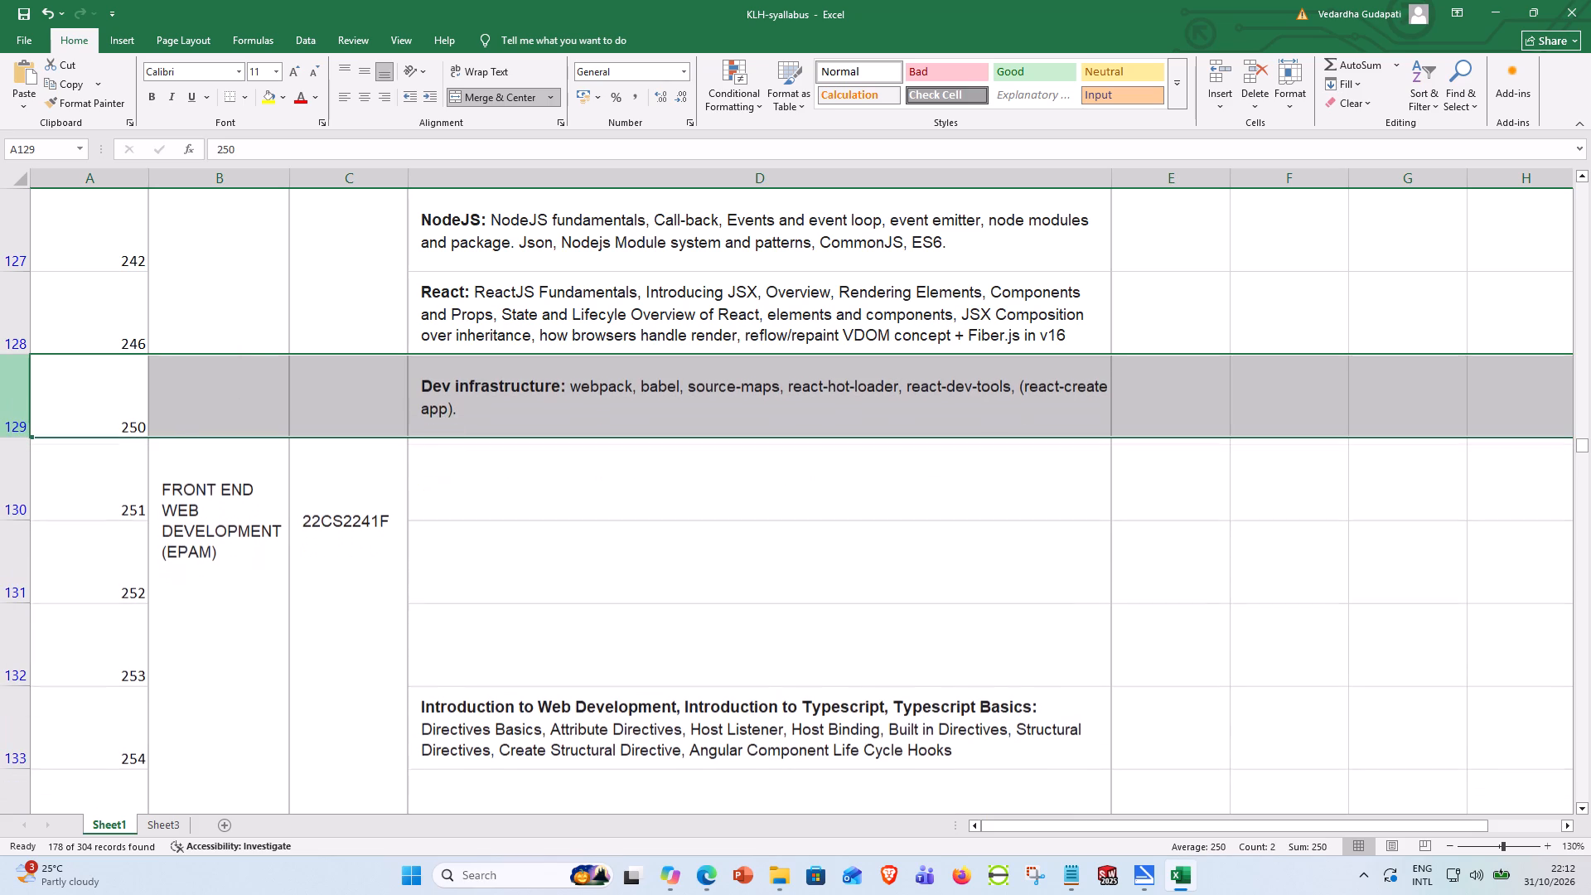
Delete the three blank rows with index no 251, 252 and 253 between Dev infrastructure and Introduction to Web Development.
right_click(21, 473)
key(d)
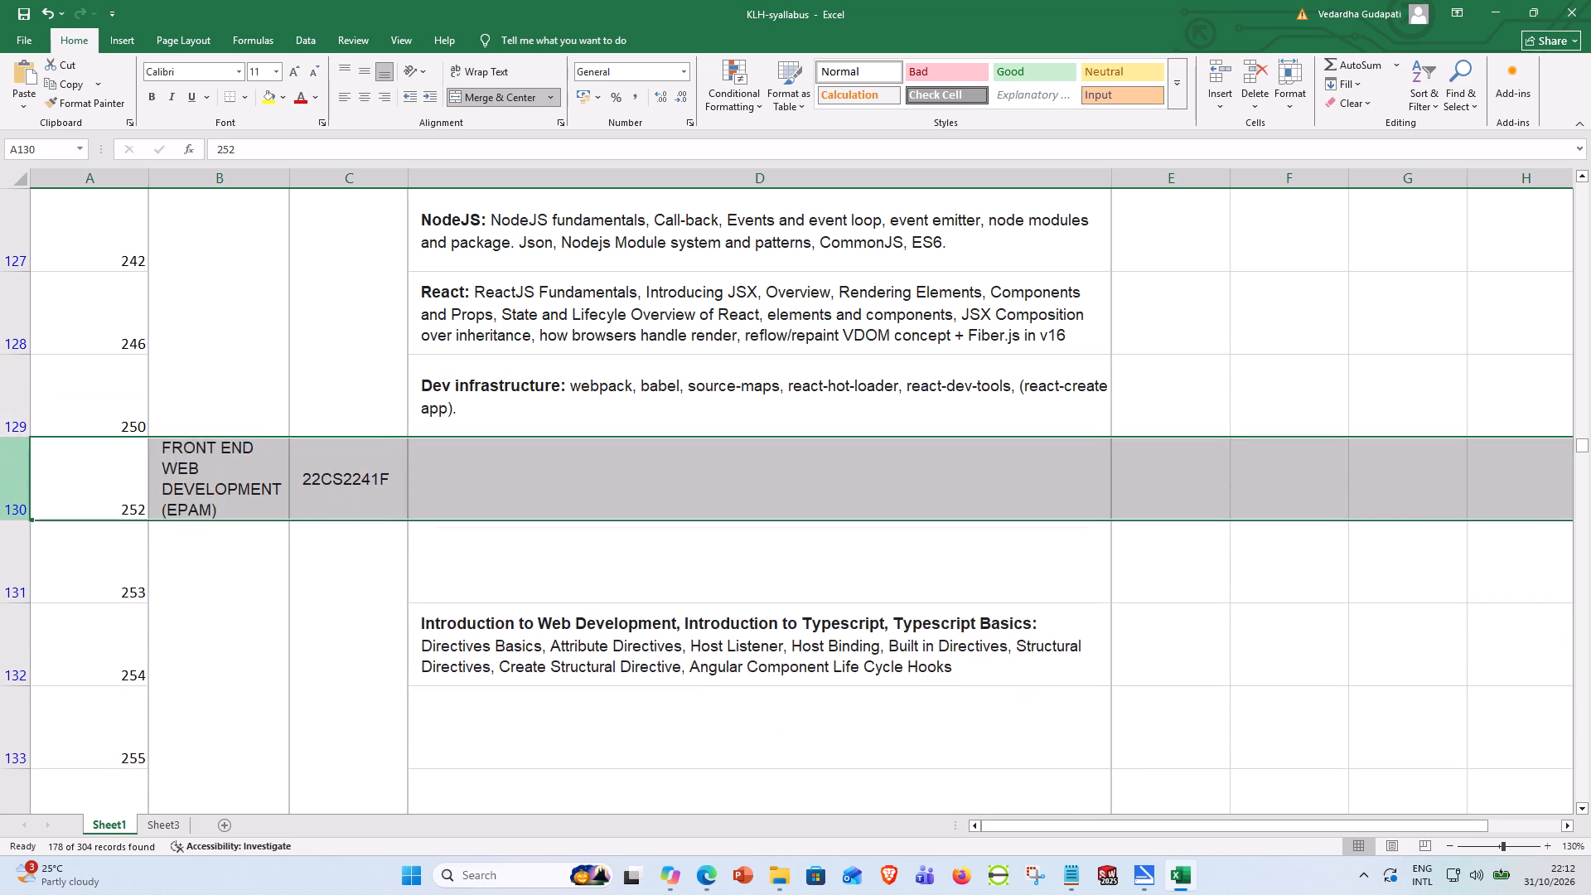
right_click(21, 473)
key(d)
right_click(21, 473)
key(d)
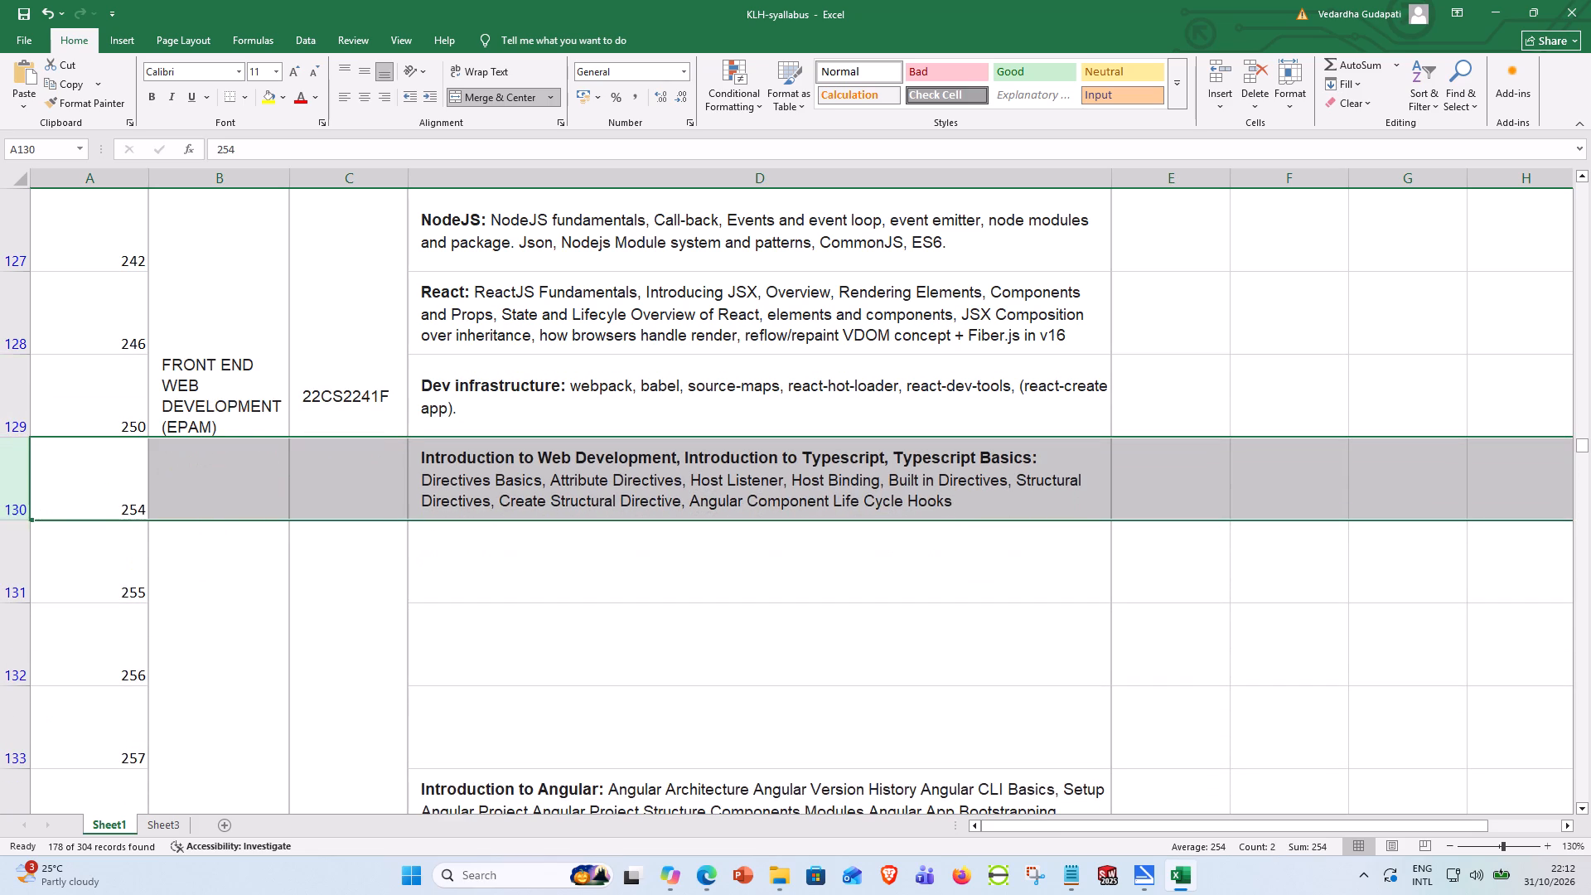
Delete the three blank rows with index no 255, 256 and 257 between Introduction to Web Development and Introduction to Angular.
right_click(17, 568)
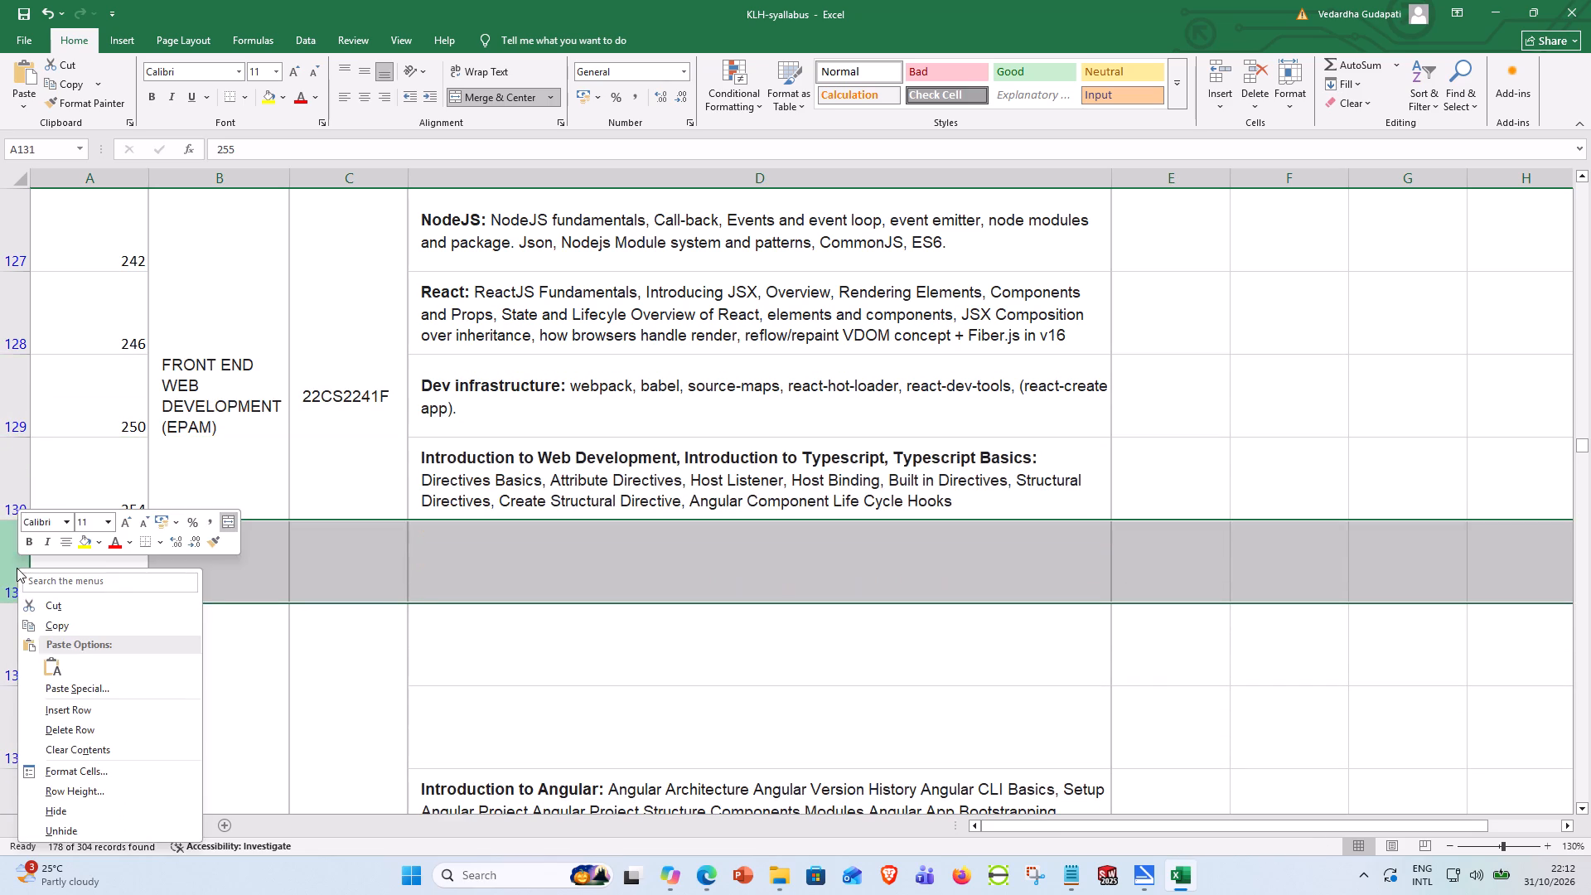
key(d)
right_click(17, 568)
key(d)
right_click(17, 568)
key(d)
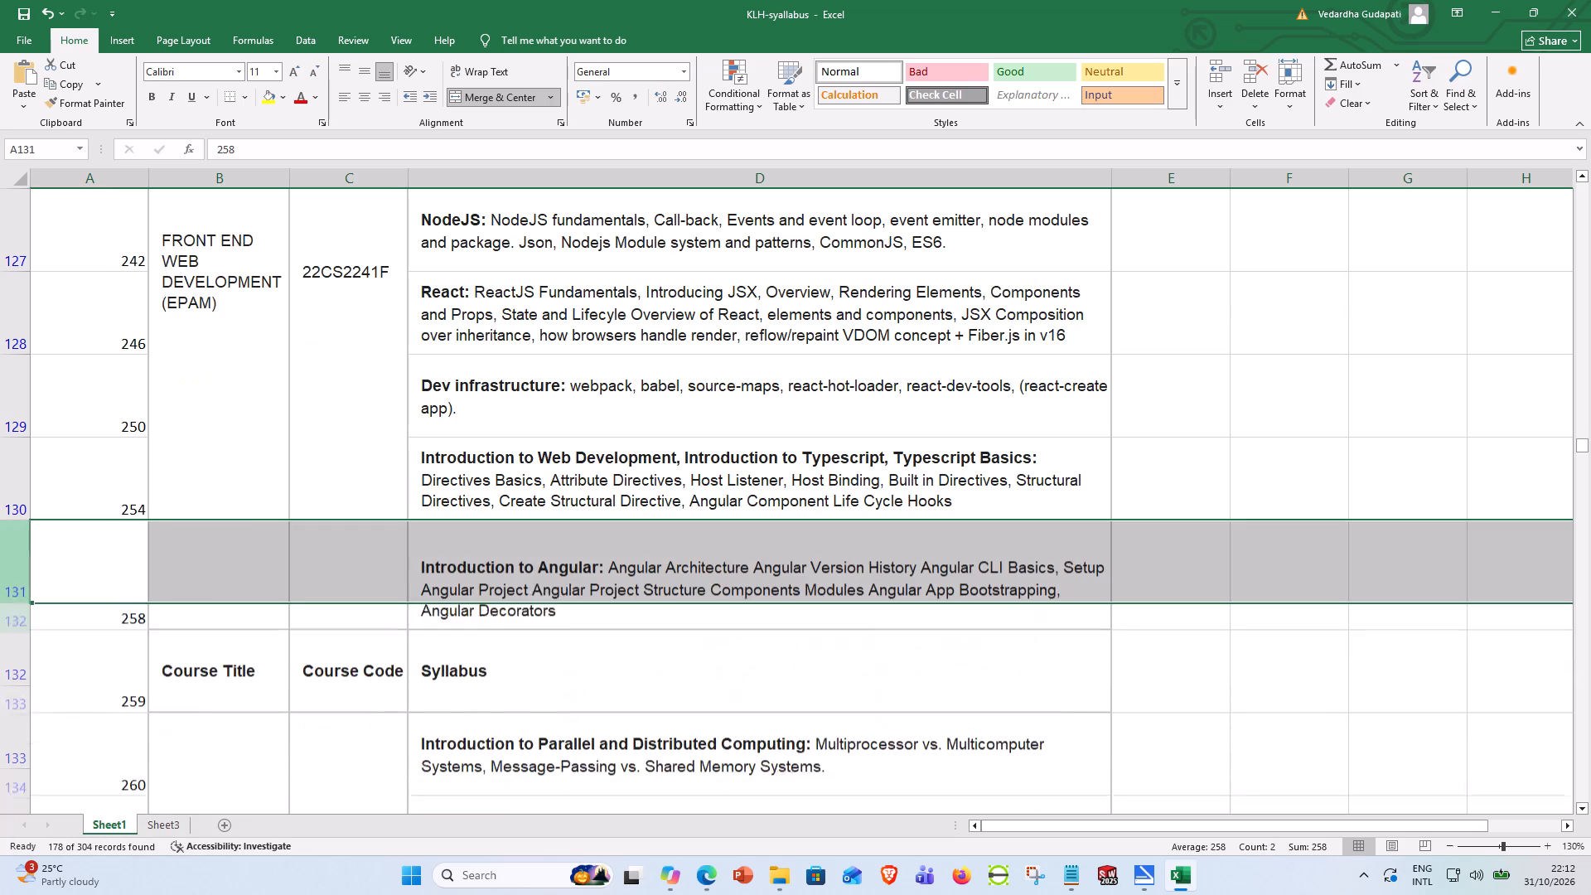
Delete the blank rows with index no 261, 262 and 263 between Introduction to Parallel and Distributed Computing and Parallel System Architectures.
scroll(199, 541, down, 1)
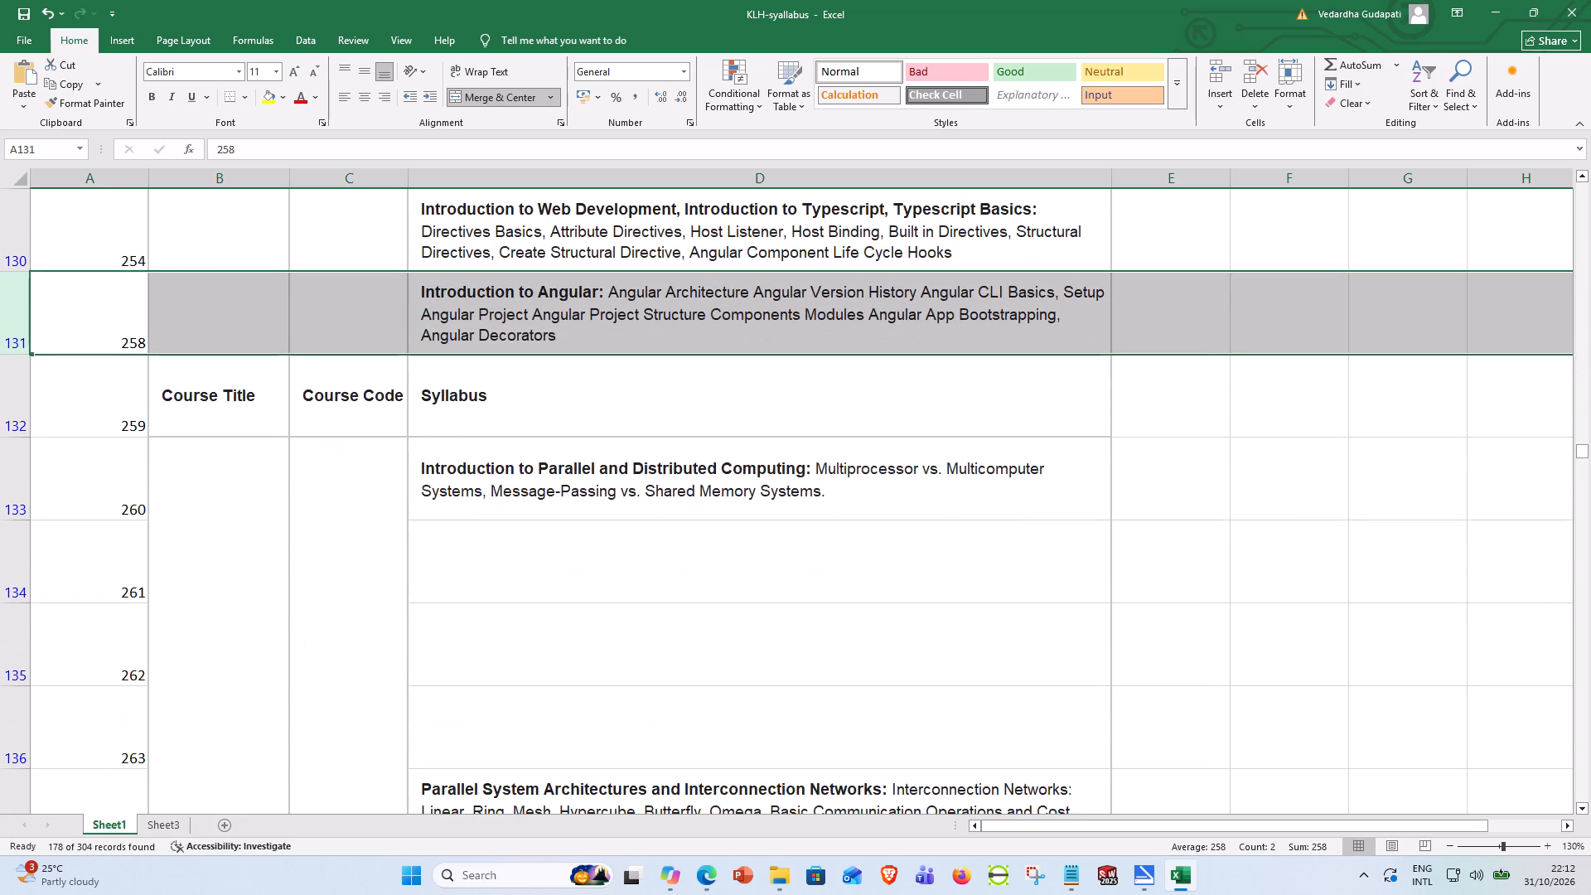
right_click(23, 562)
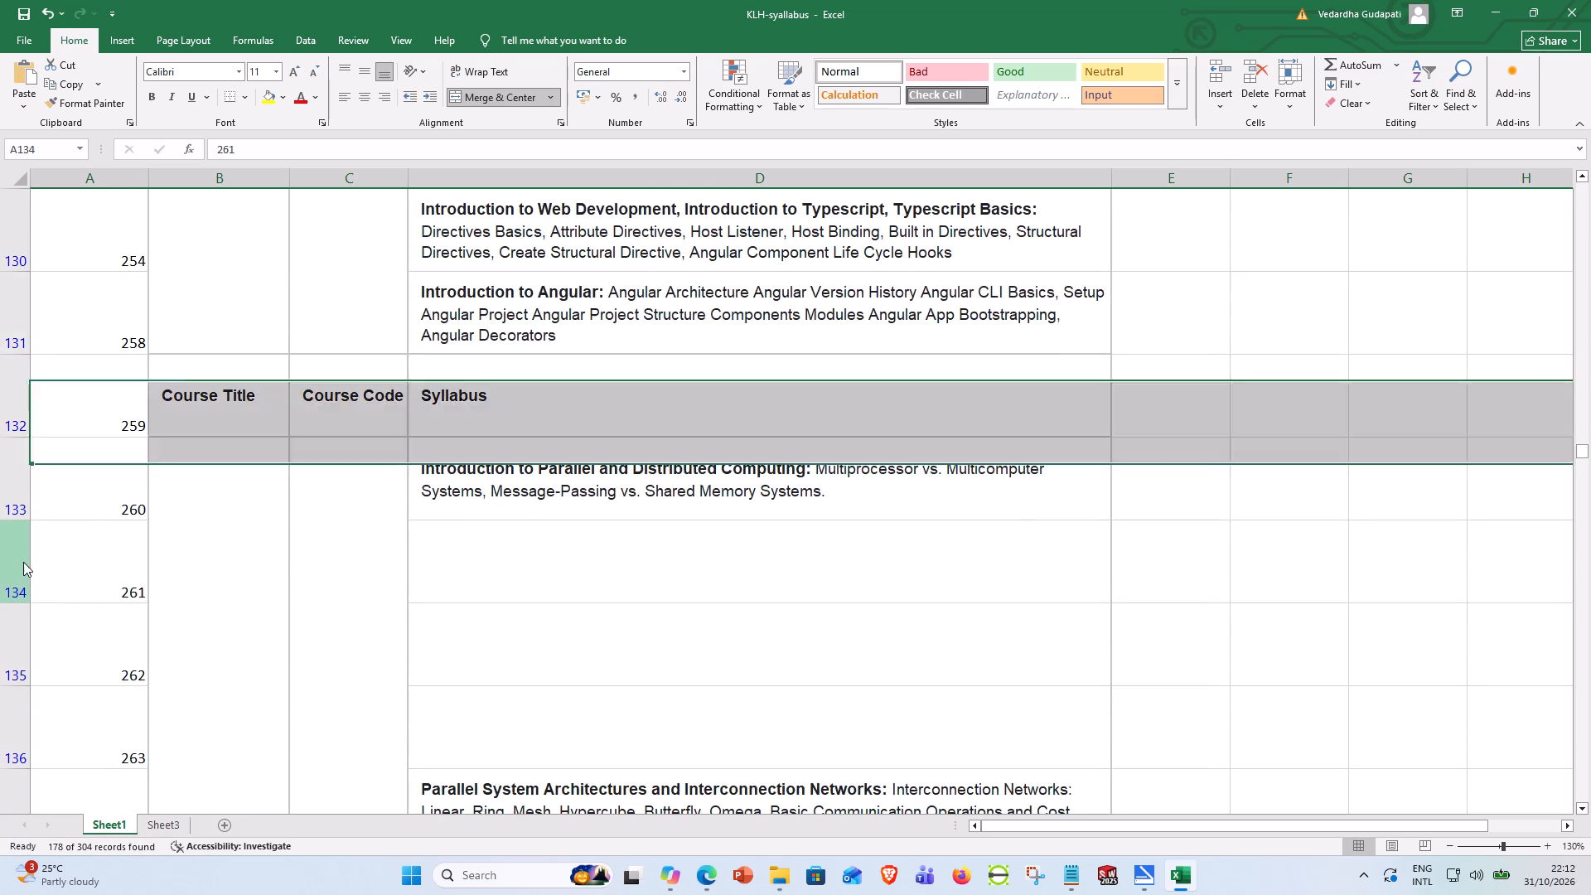
key(d)
right_click(23, 562)
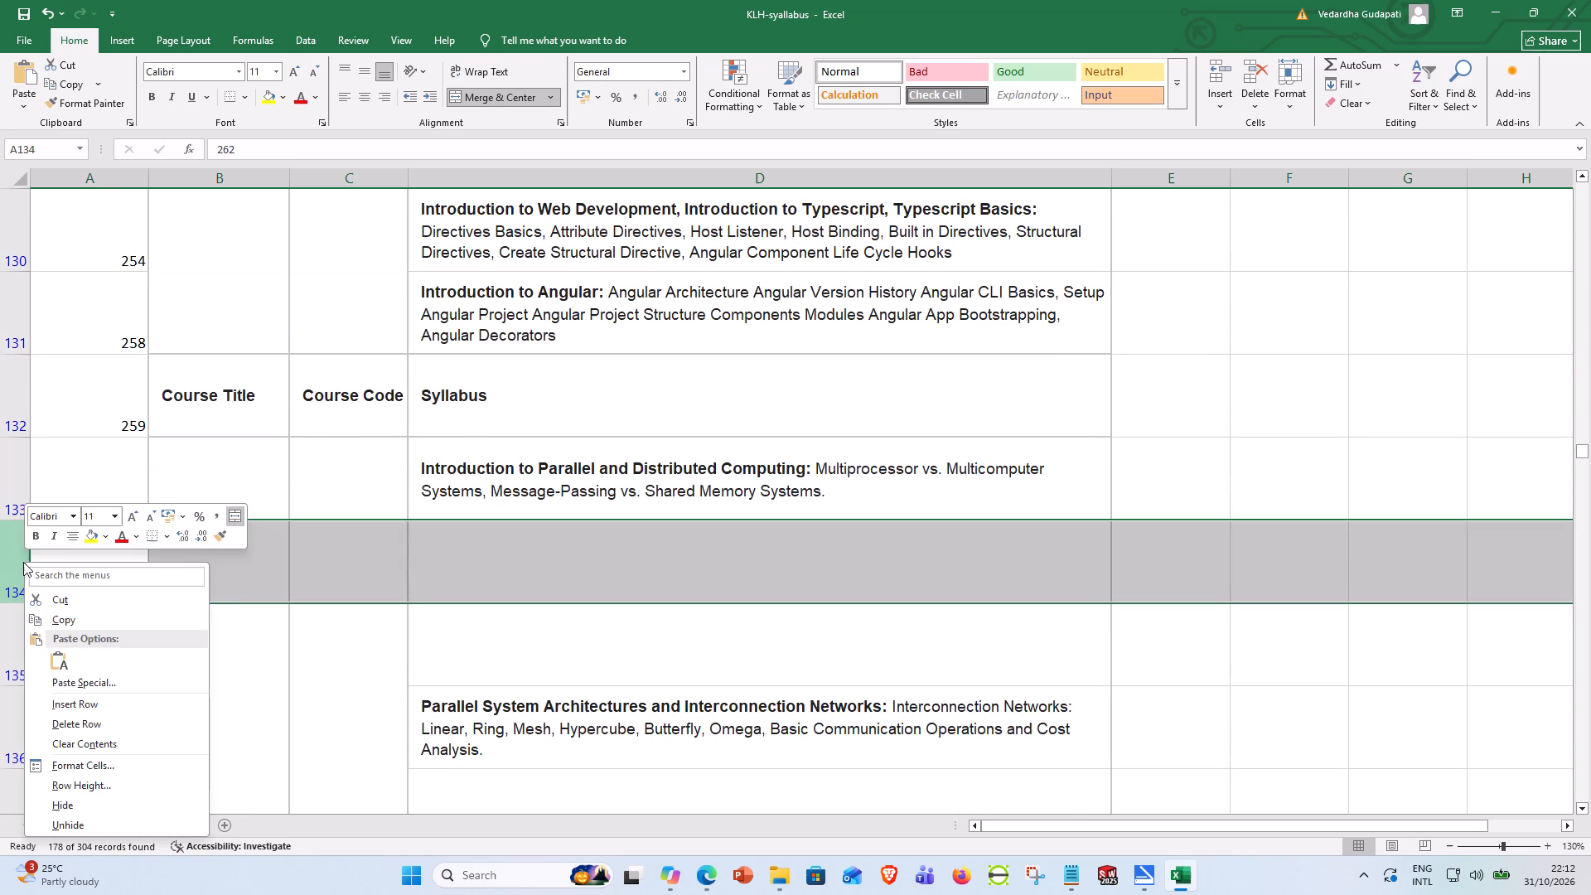
key(d)
right_click(23, 562)
key(d)
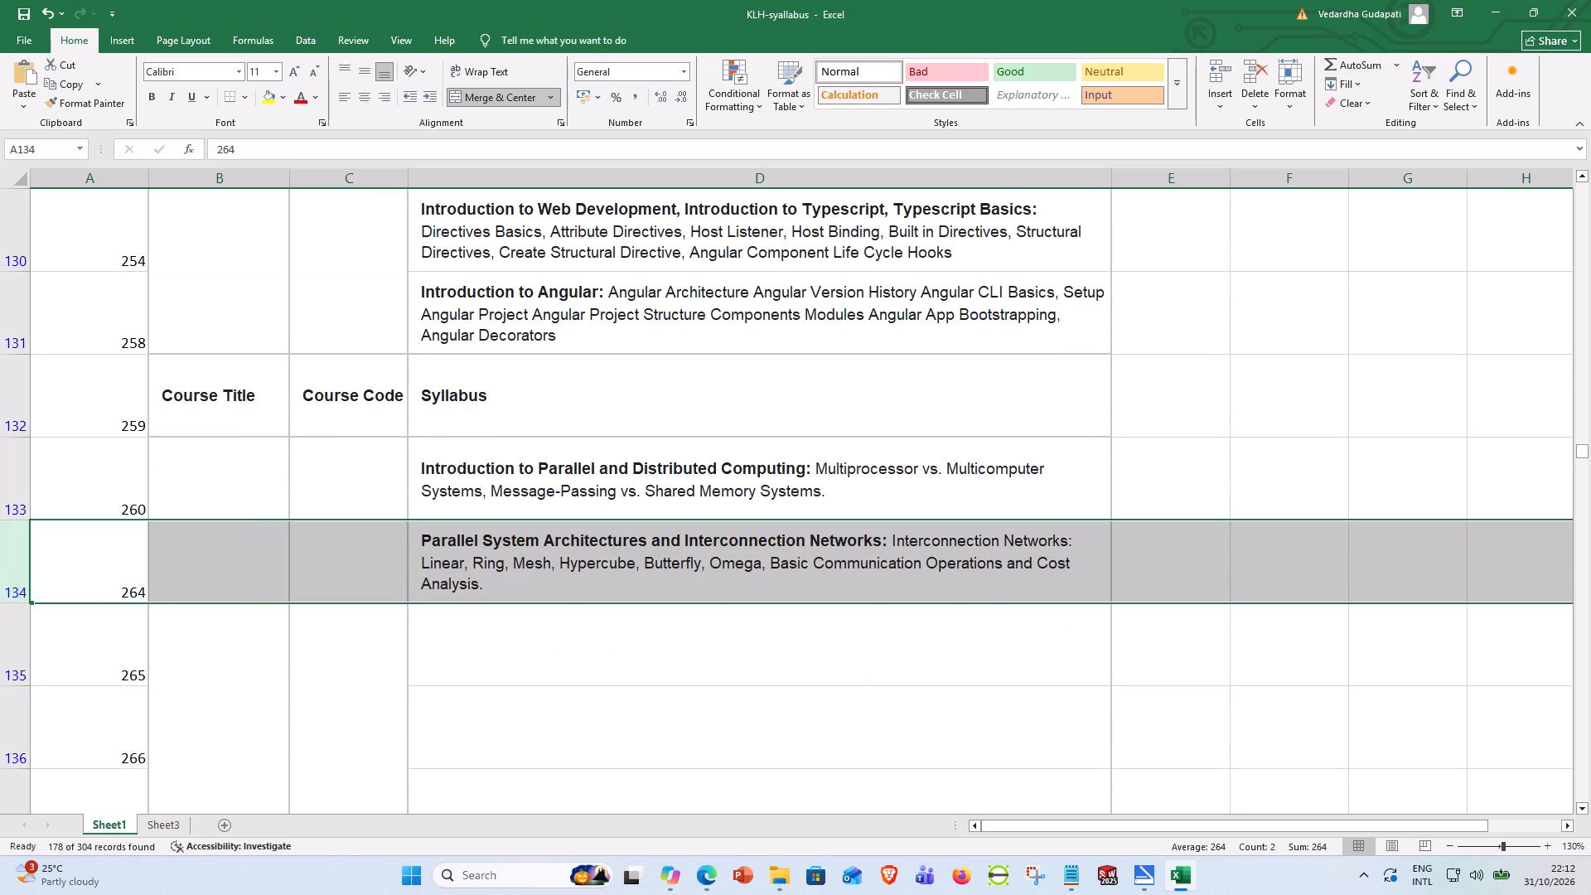
Delete the blank rows with index no 265, 266 and 267 between Parallel System Architectures and Principles of Parallel Algorithm Design.
scroll(30, 644, down, 1)
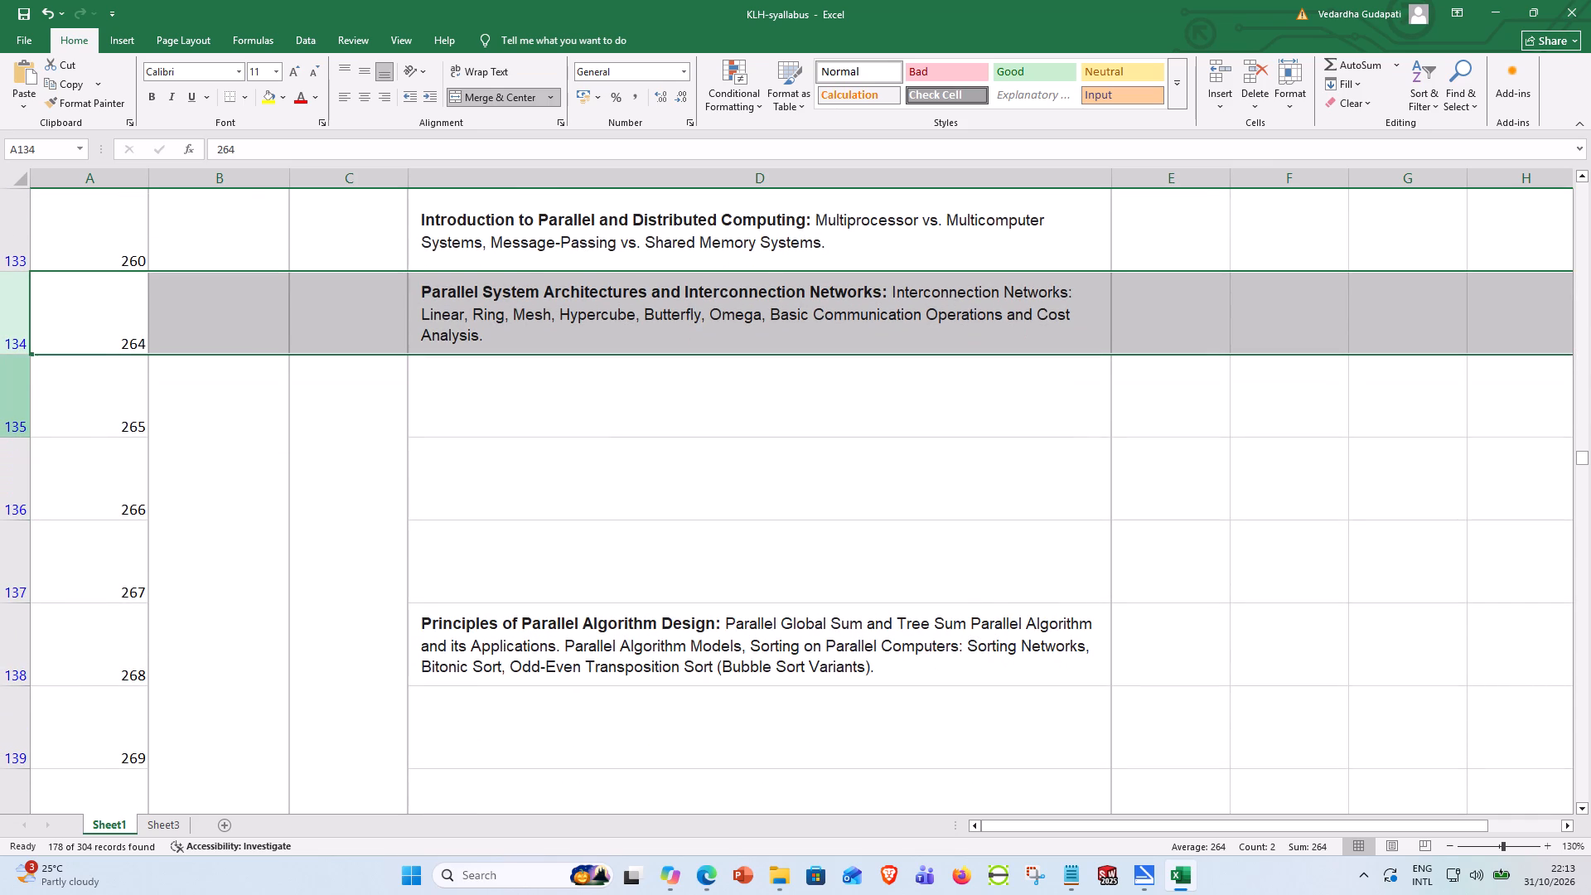
click(10, 410)
right_click(10, 410)
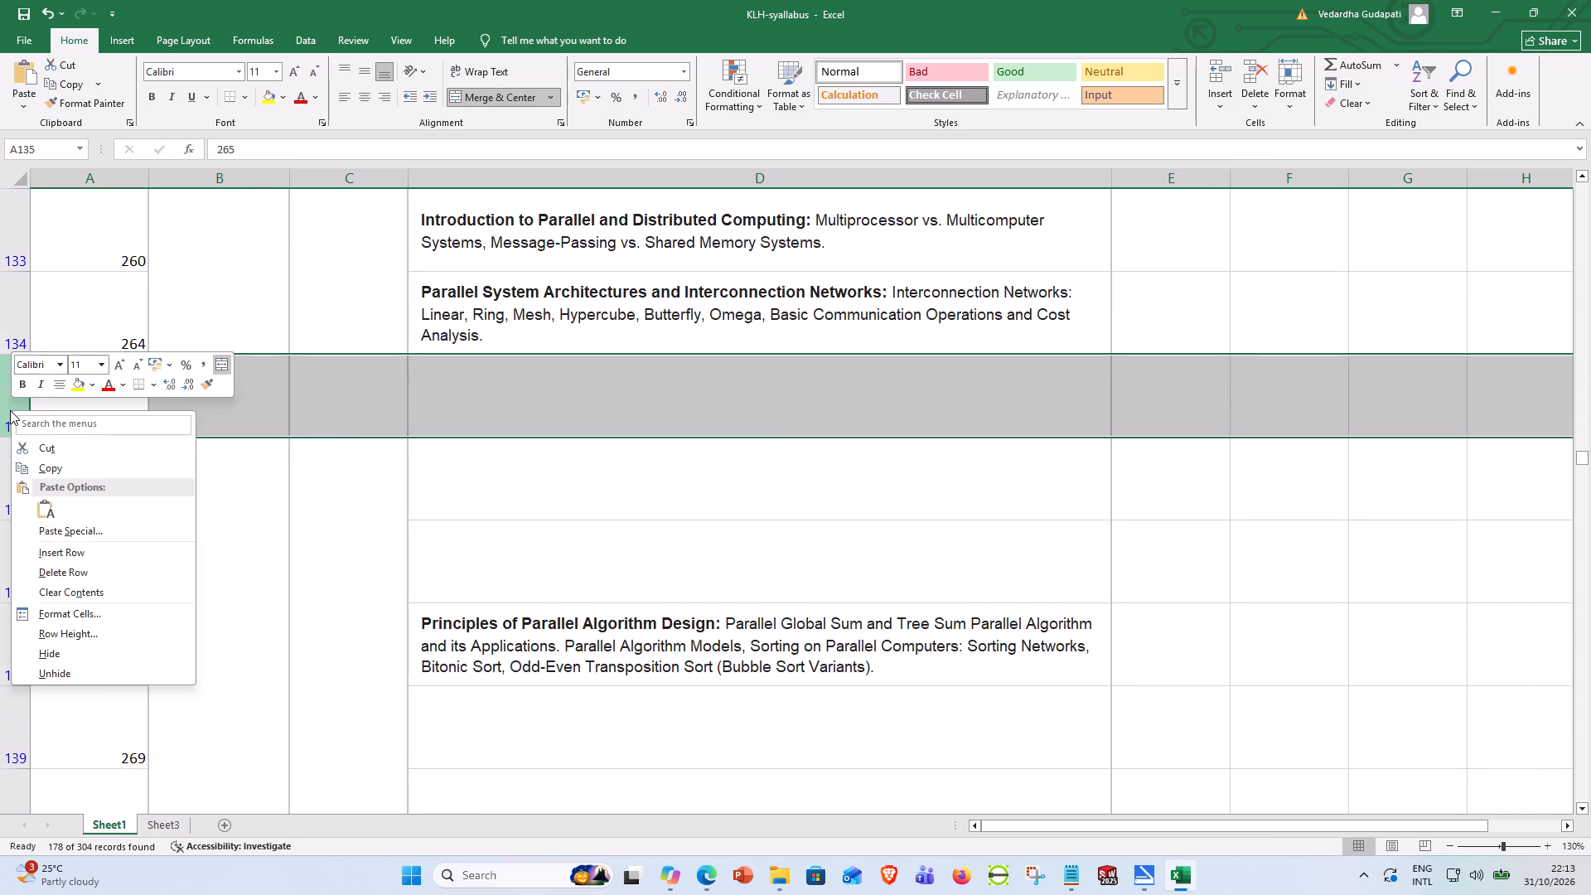
key(d)
right_click(11, 419)
key(d)
right_click(11, 419)
key(d)
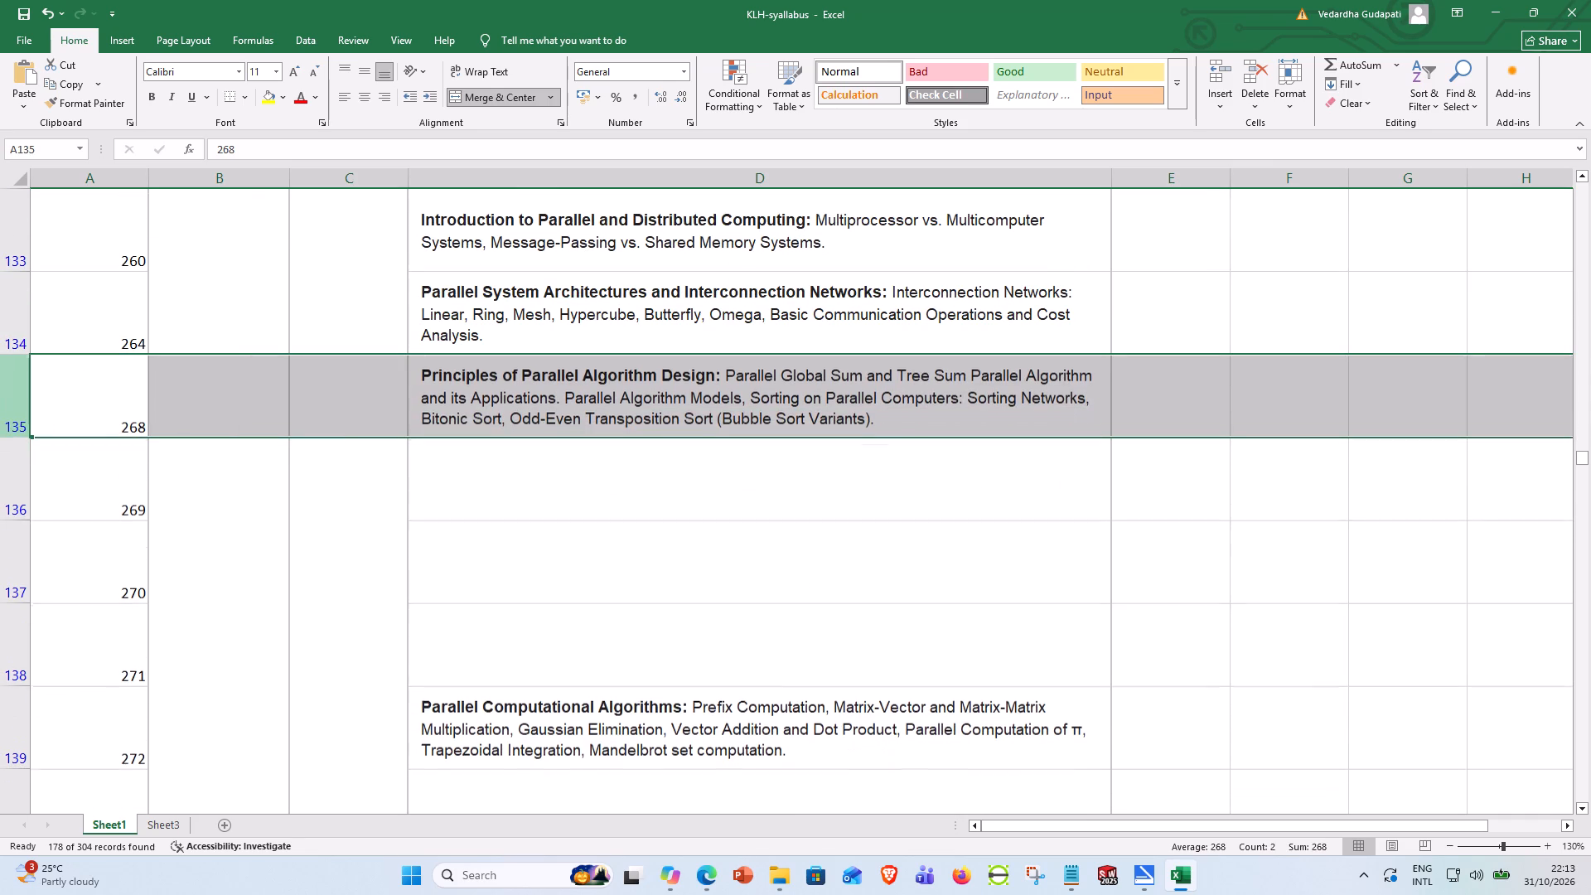
Delete the blank rows with index no 269, 270 and 271 between Principles of Parallel Algorithm Design and Parallel Computational Algorithms.
right_click(13, 487)
key(d)
right_click(13, 487)
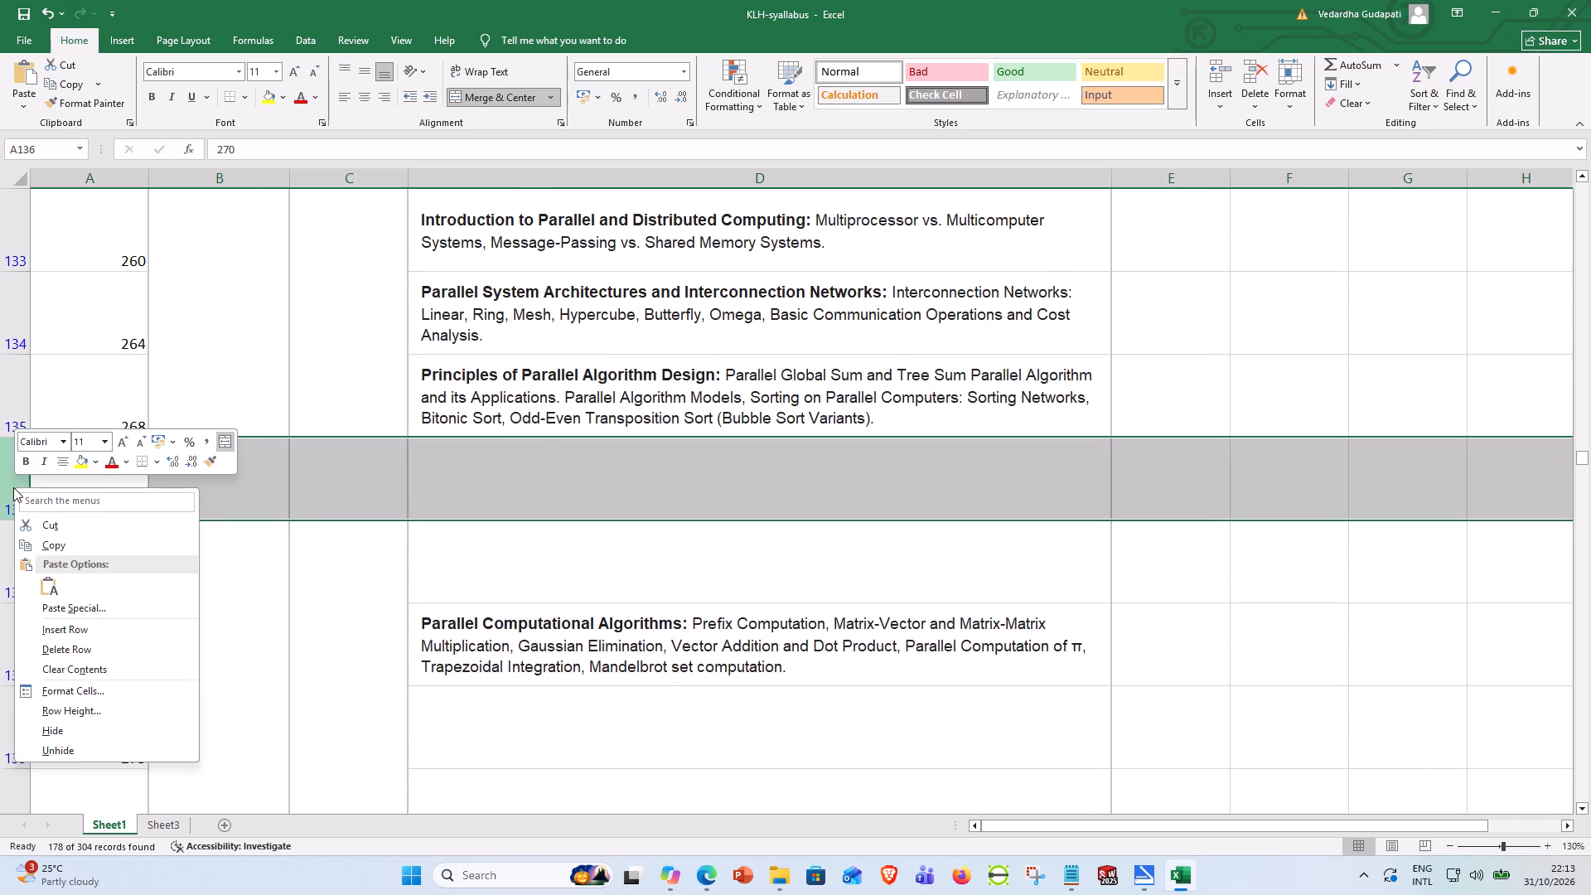
key(d)
right_click(13, 487)
key(d)
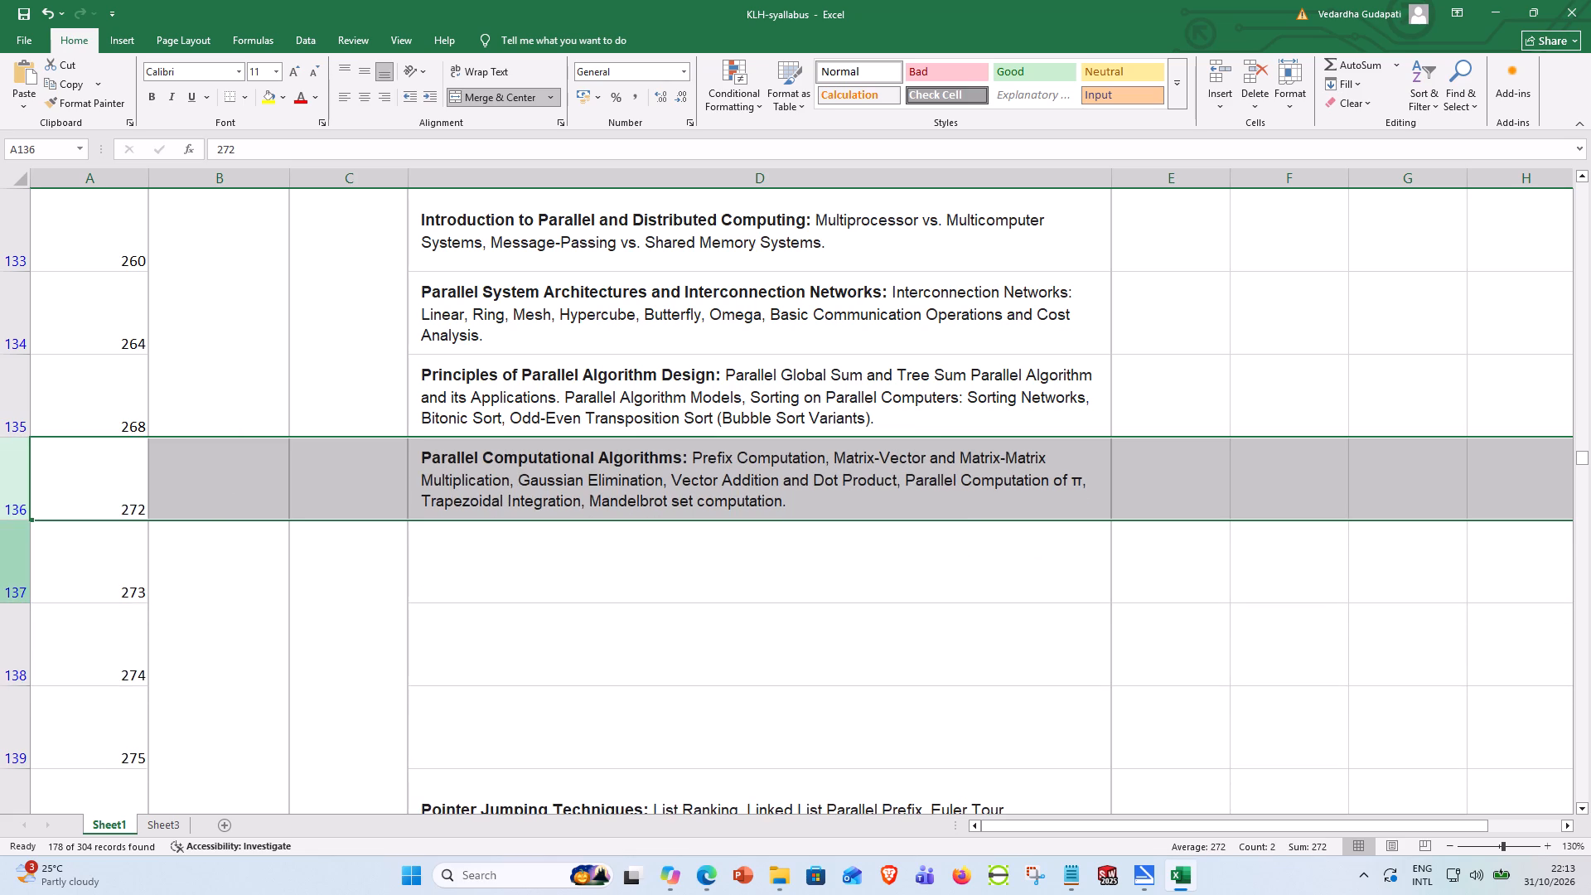
Delete the three blank rows with index no 273, 274 and 275 between Parallel Computational Algorithms and Pointer Jumping Techniques.
right_click(6, 565)
key(d)
right_click(6, 565)
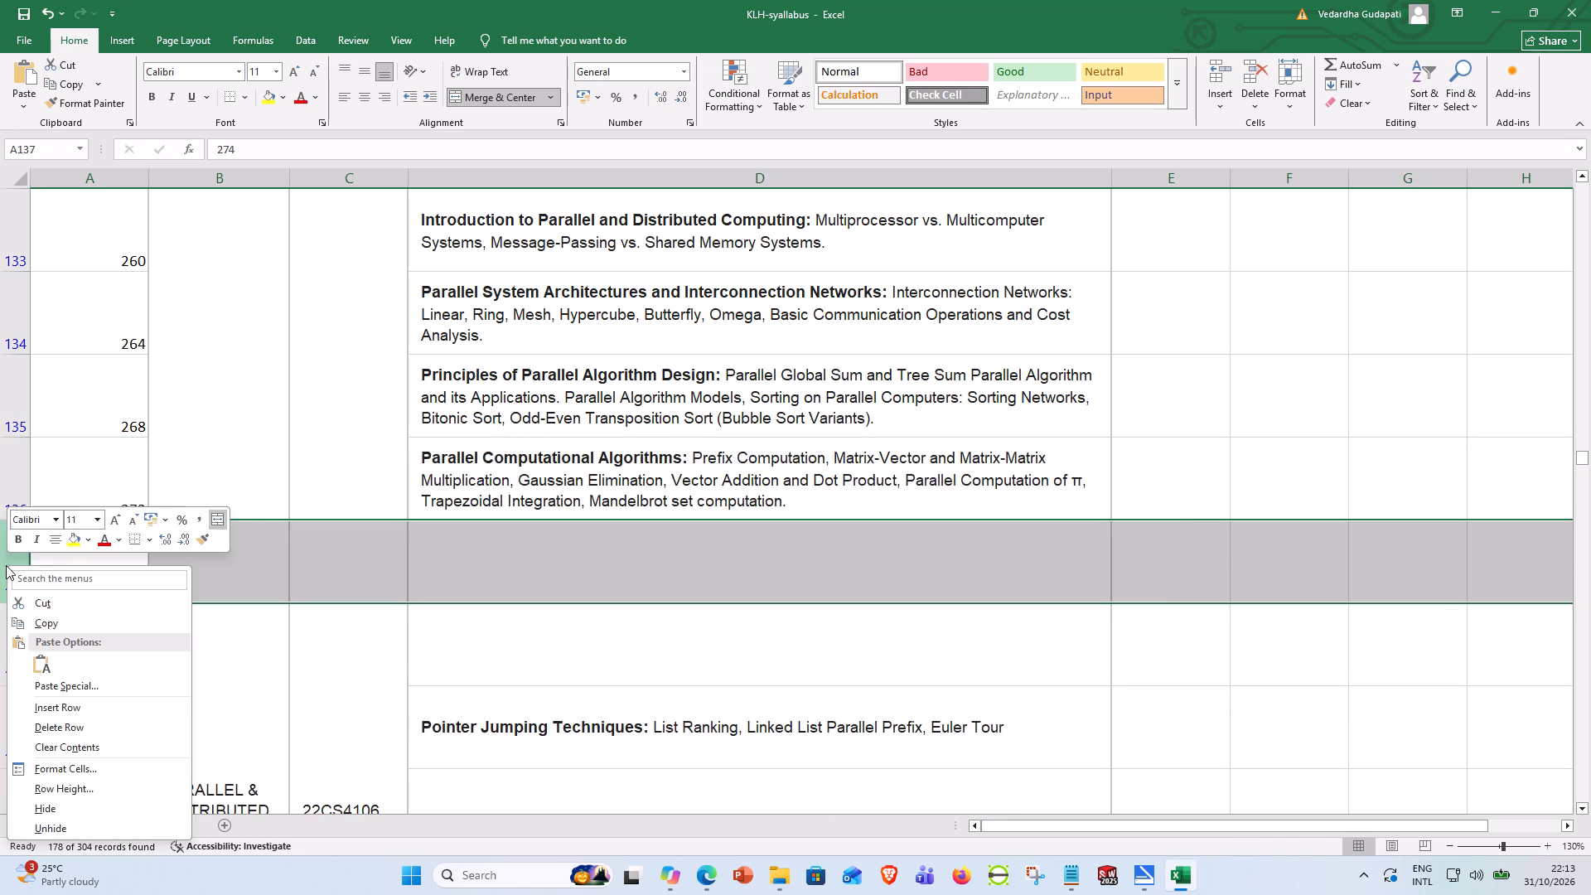
key(d)
right_click(6, 565)
key(d)
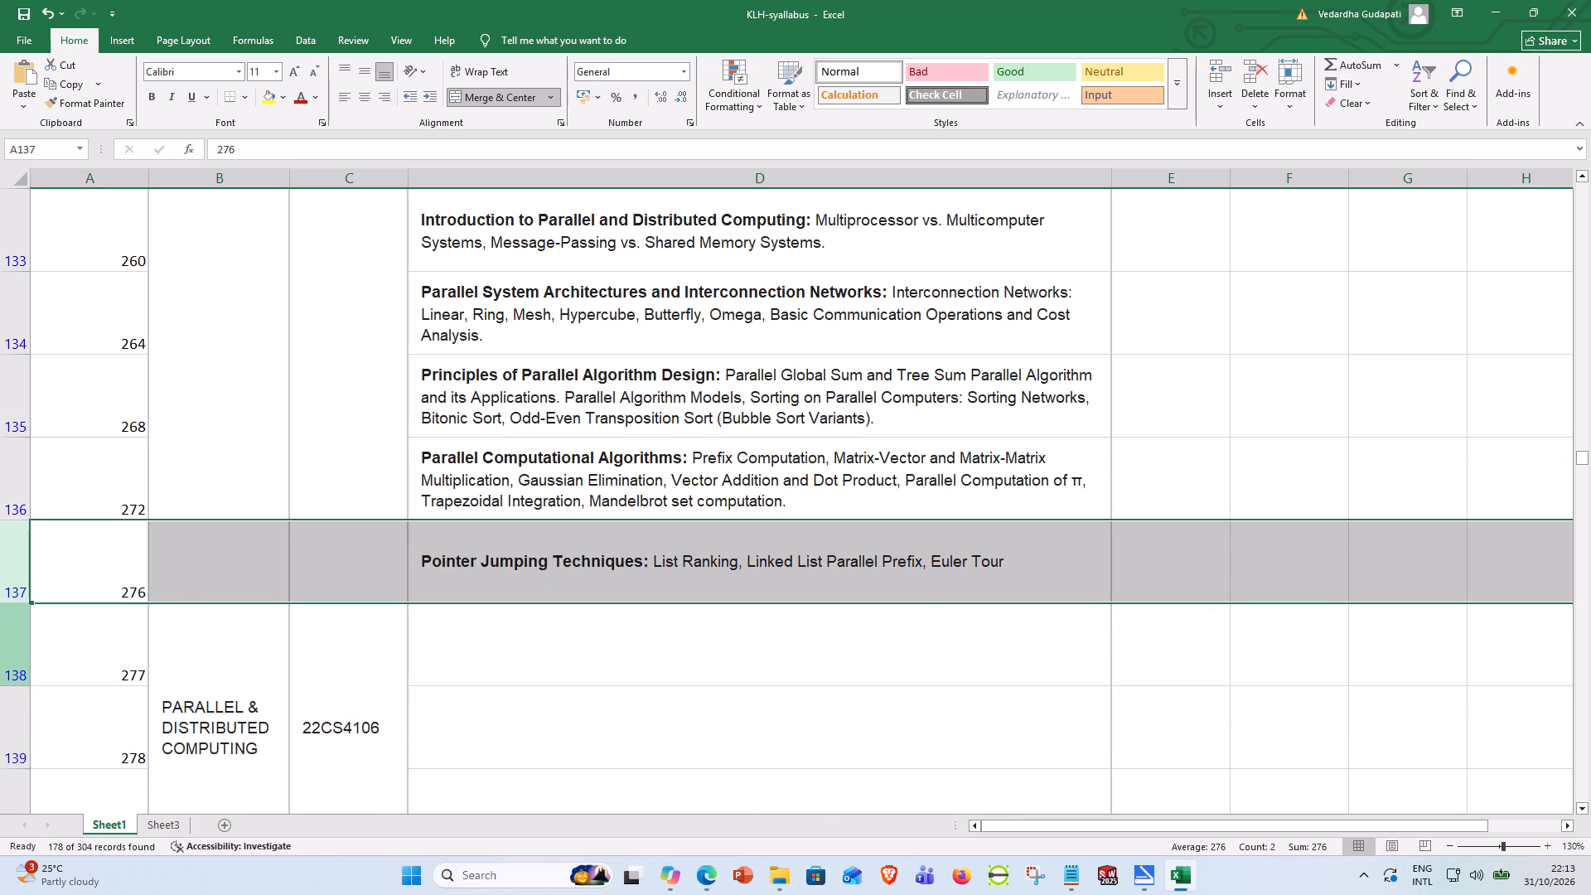
Delete the three blank rows with index no 277, 278 and 279 between Pointer Jumping Techniques and Distributed Systems Concepts.
click(17, 648)
right_click(17, 648)
key(d)
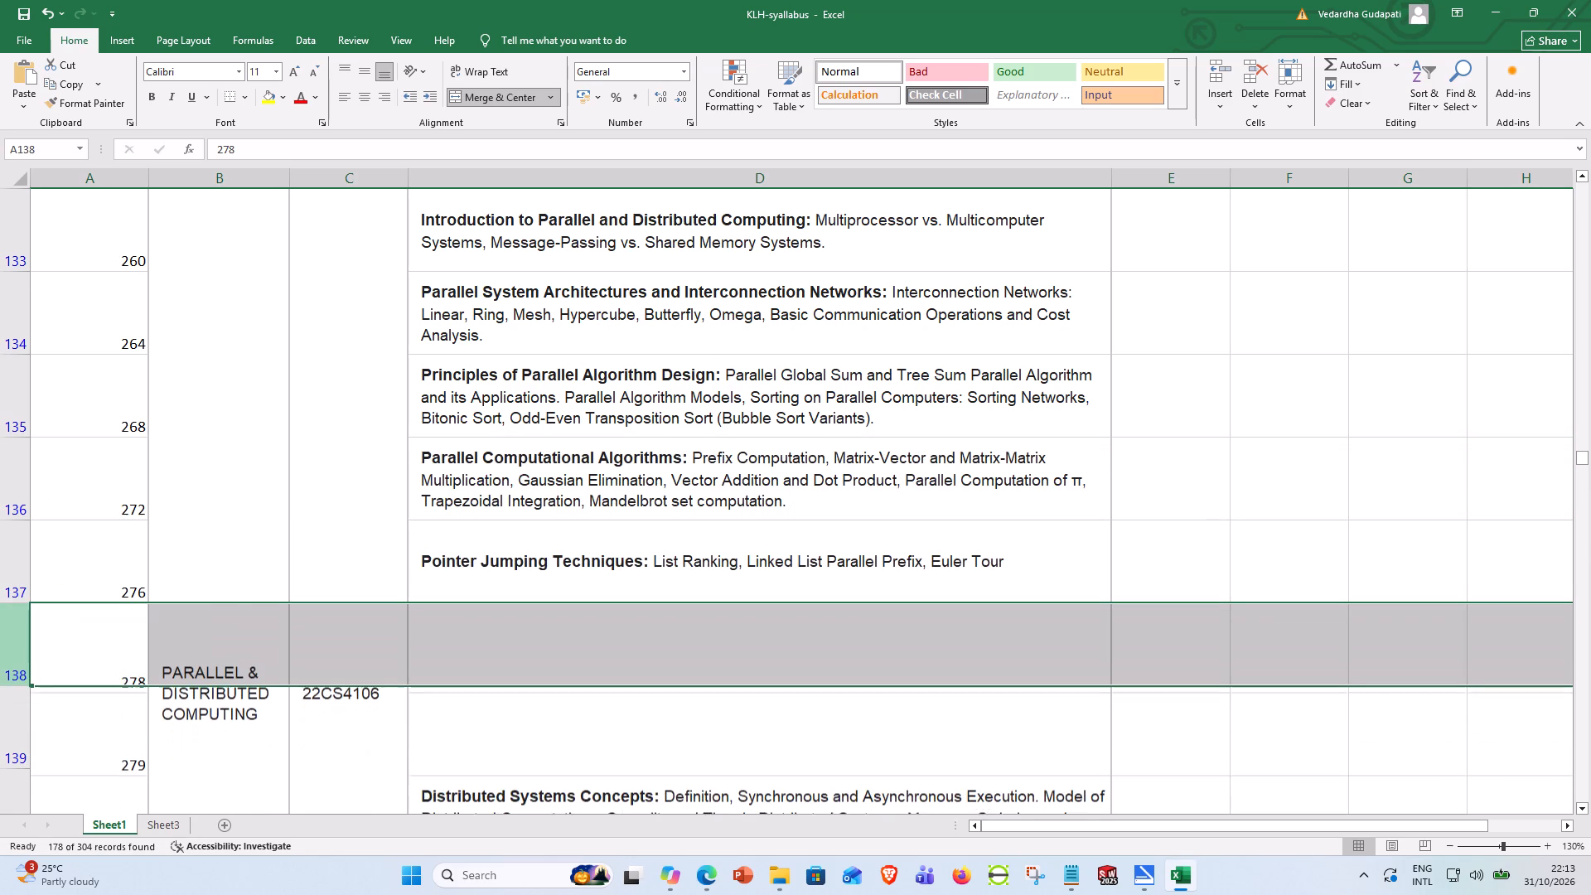
right_click(17, 648)
key(d)
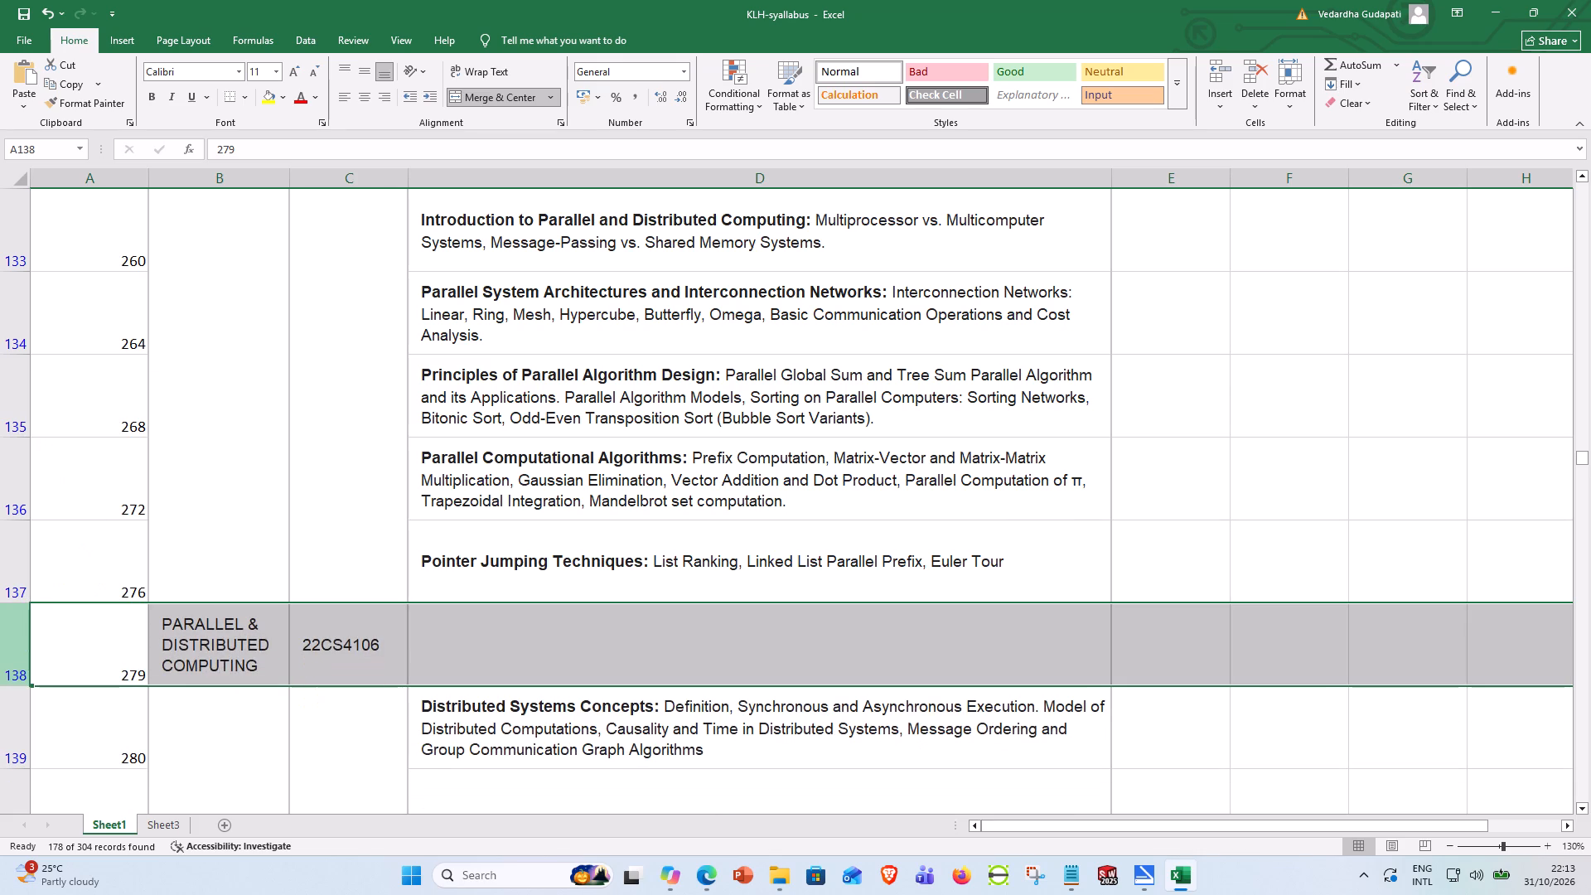
right_click(17, 648)
key(d)
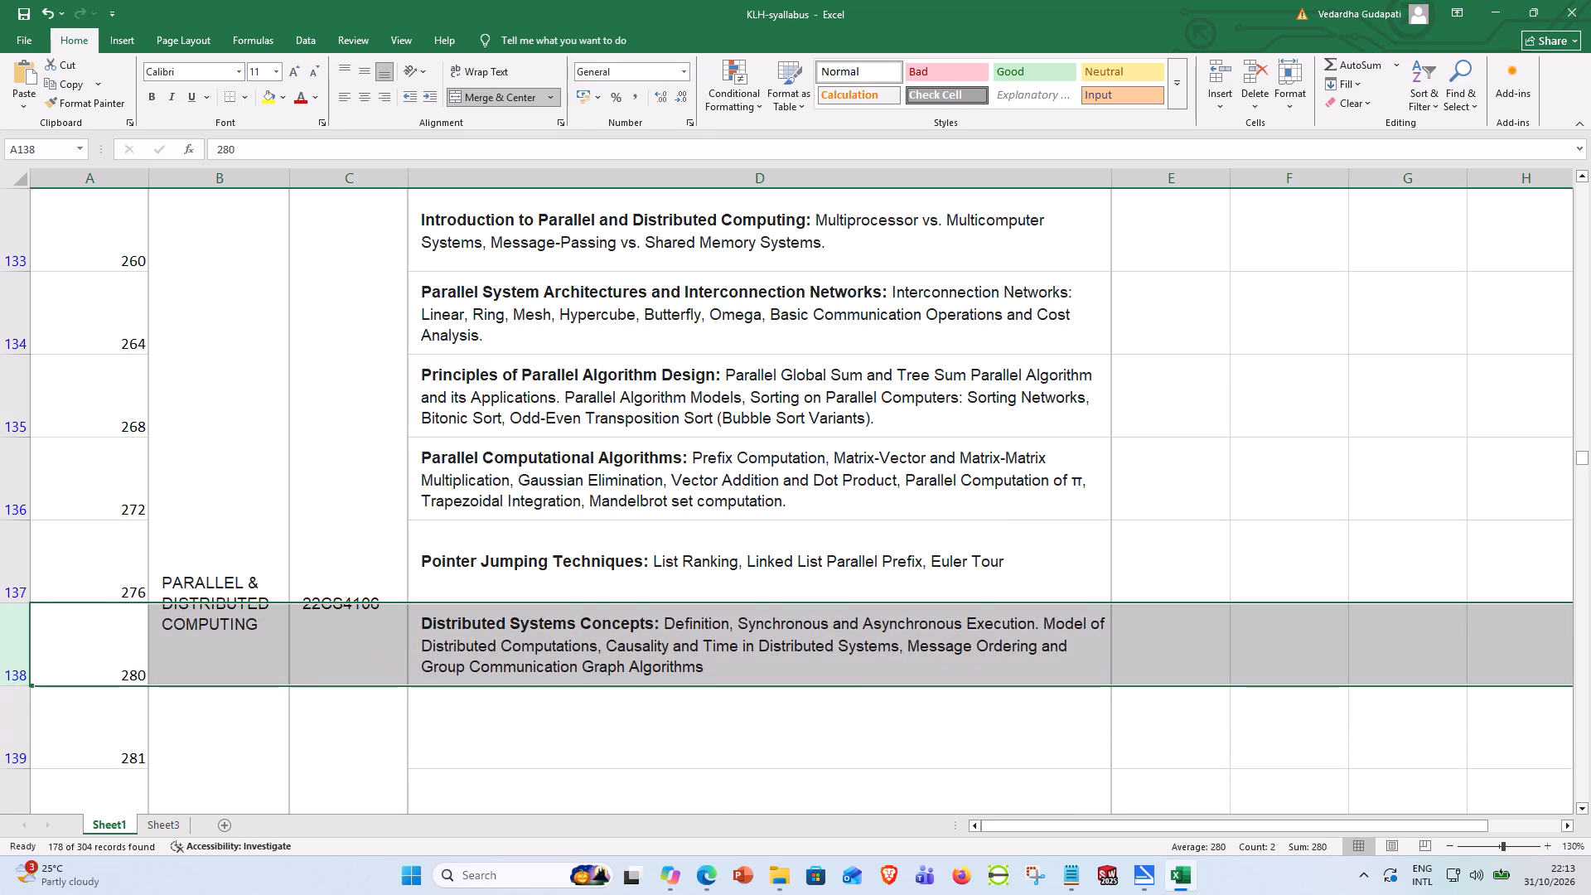
Delete the three blank rows with index no 281, 282 and 283 between Distributed Systems Concepts and Distributed System Algorithms.
scroll(215, 593, down, 1)
right_click(16, 481)
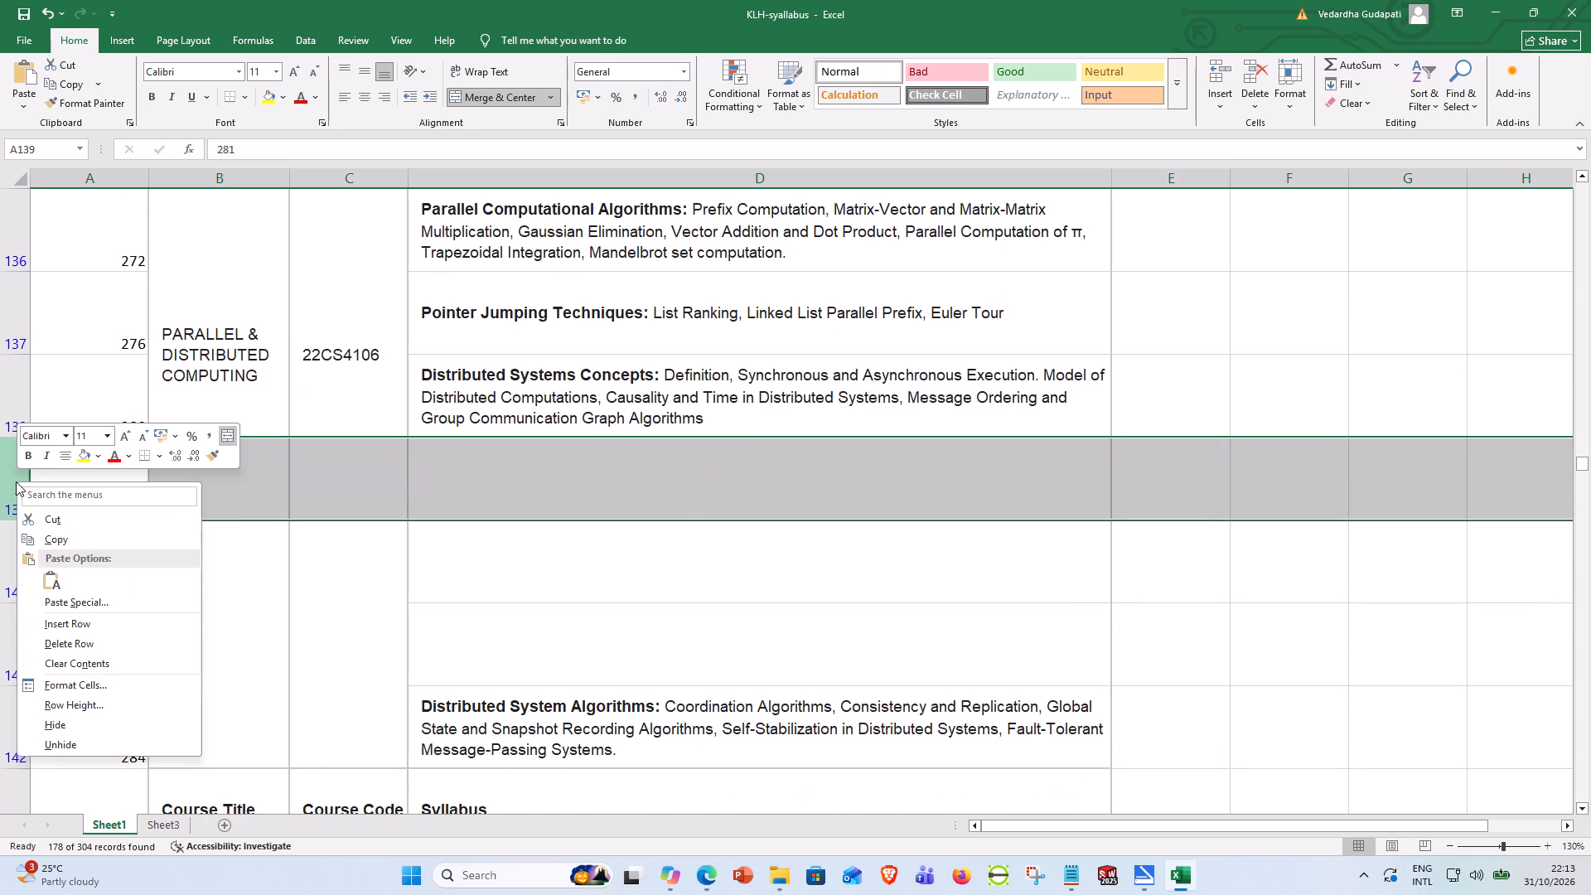
key(d)
right_click(16, 481)
key(d)
right_click(16, 481)
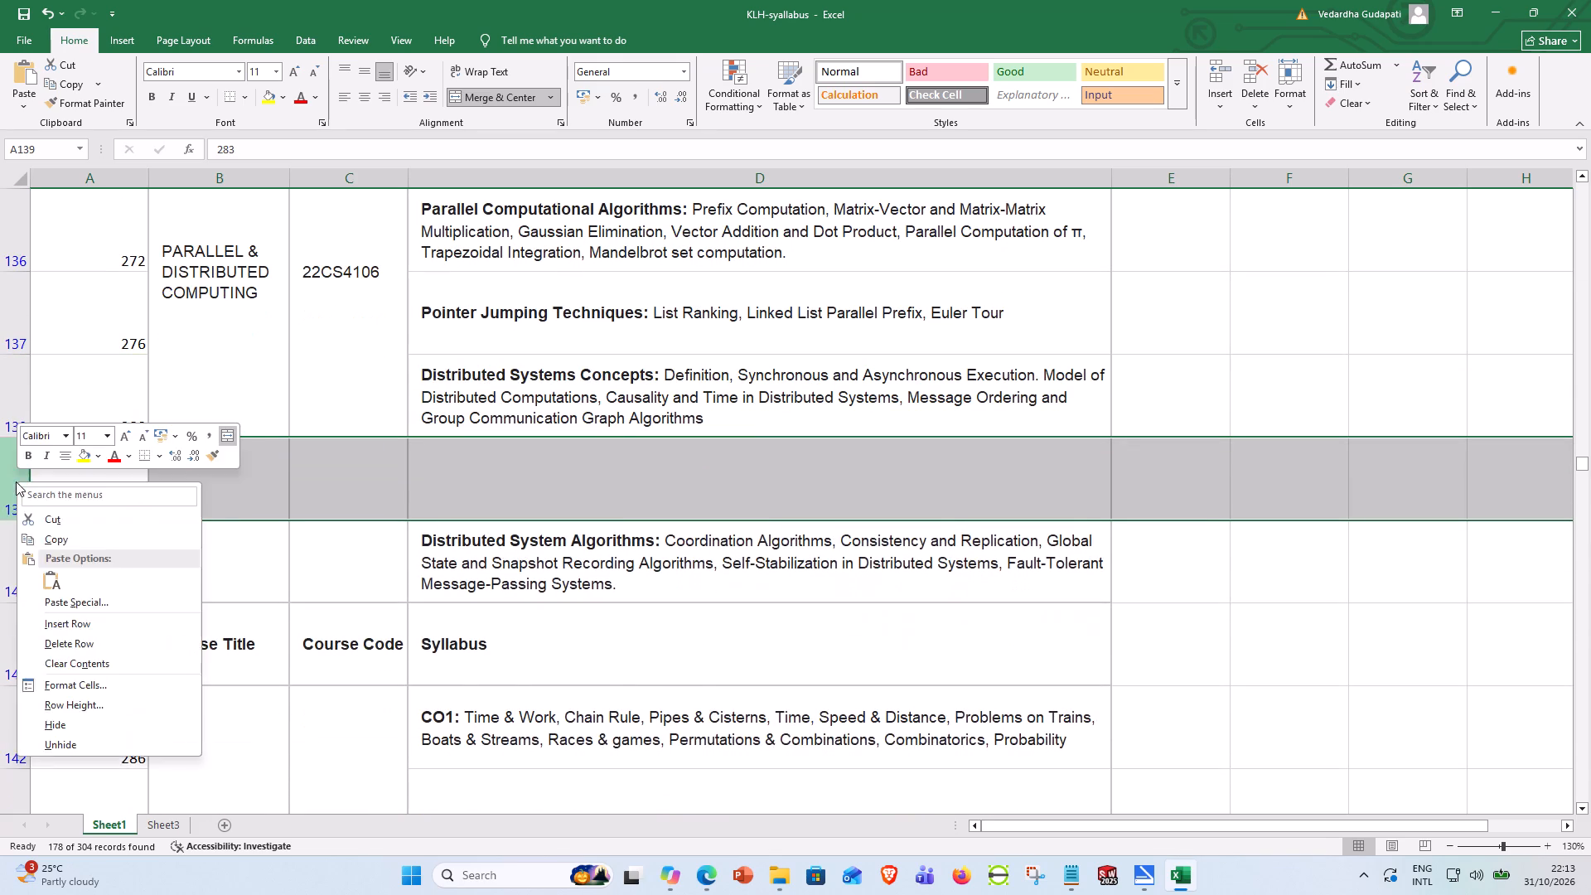
key(d)
Delete the three blank rows with index no 287, 288 and 289 between the CO1 and CO2 entries.
scroll(16, 481, down, 1)
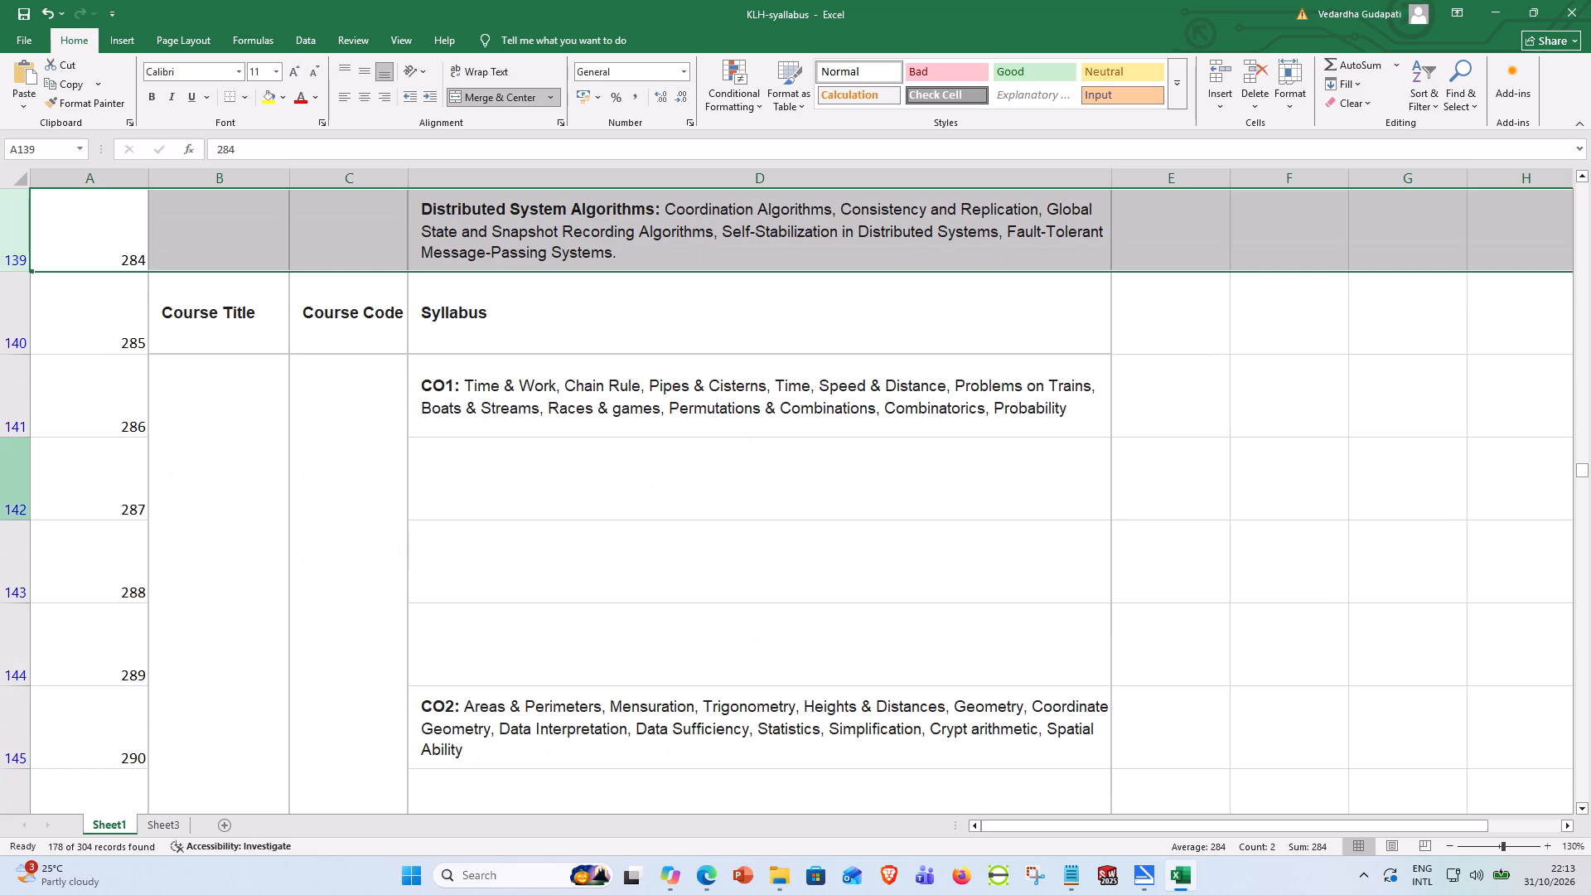
right_click(22, 482)
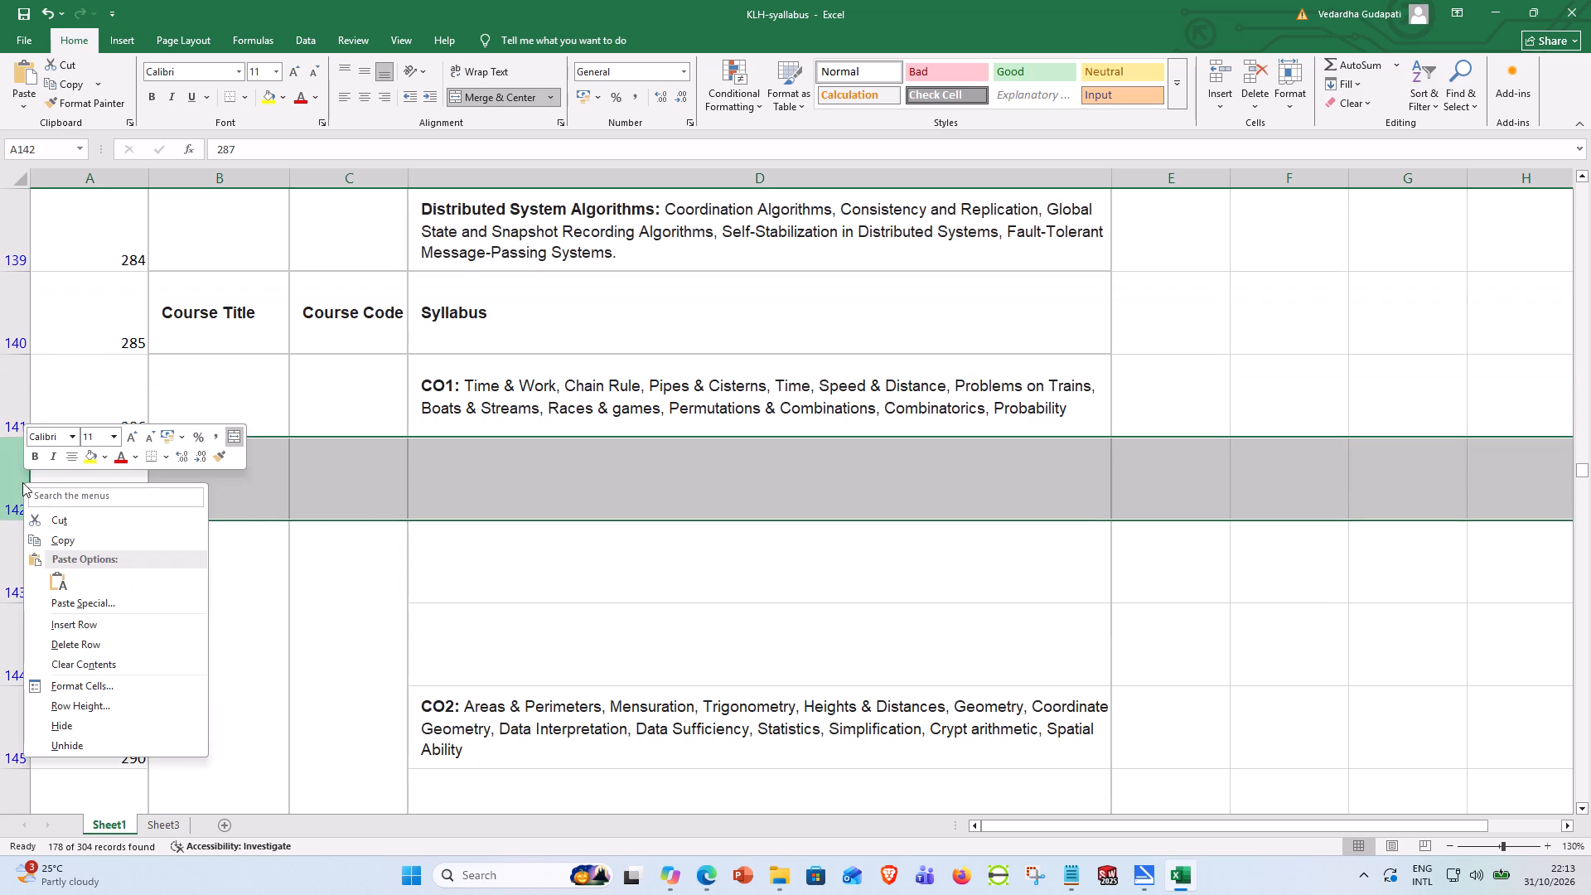
key(d)
right_click(22, 482)
key(d)
right_click(22, 482)
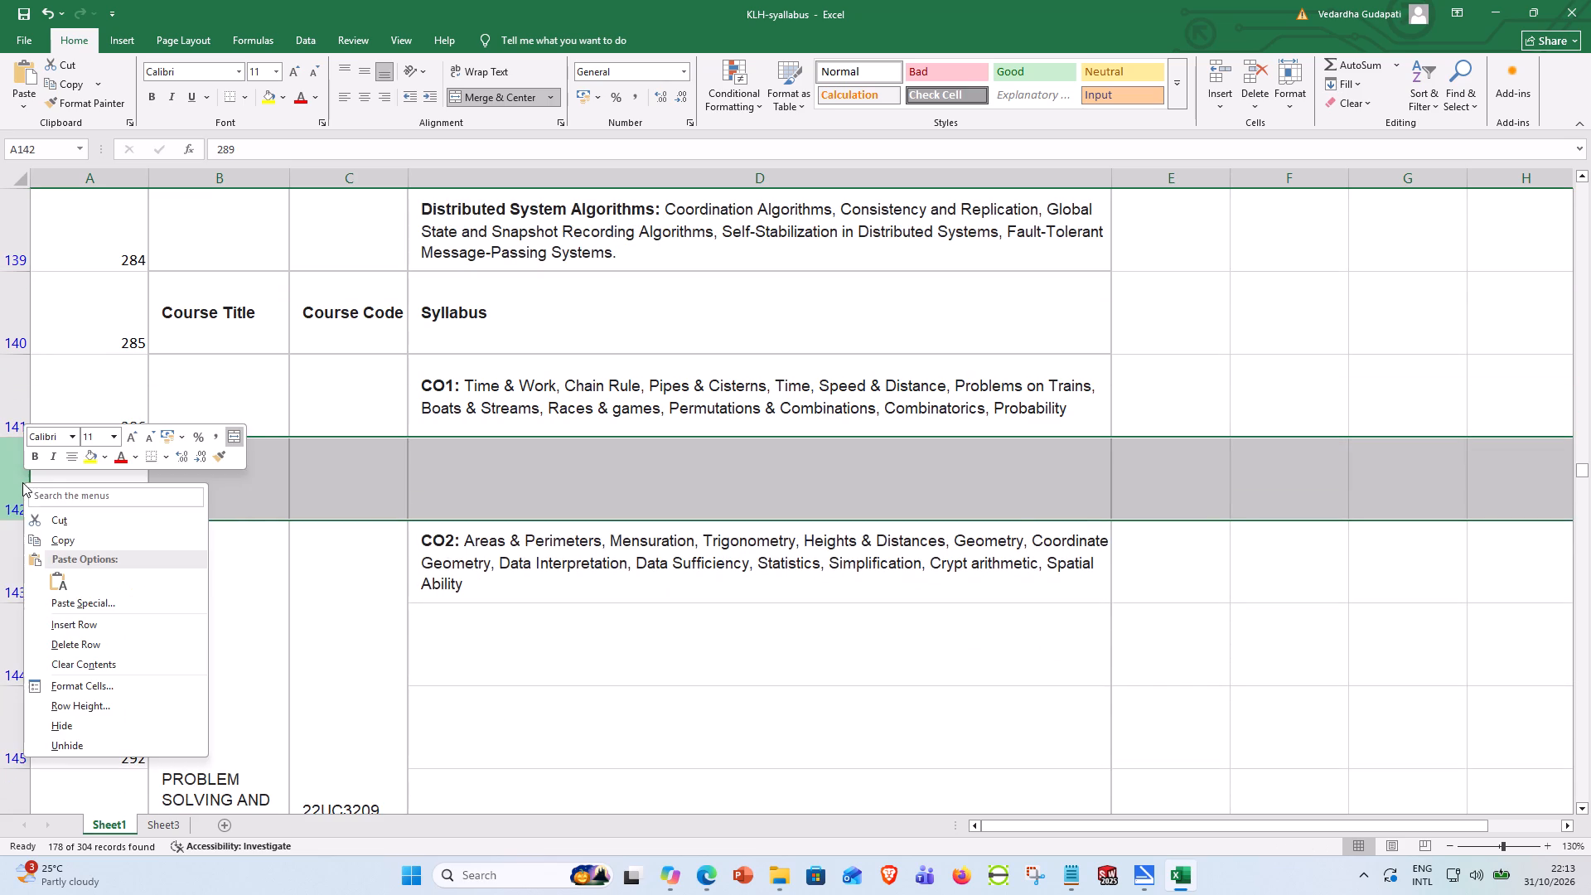
key(d)
Delete the three blank rows with index no 291, 292 and 293 between the CO2 and CO3 entries.
click(23, 561)
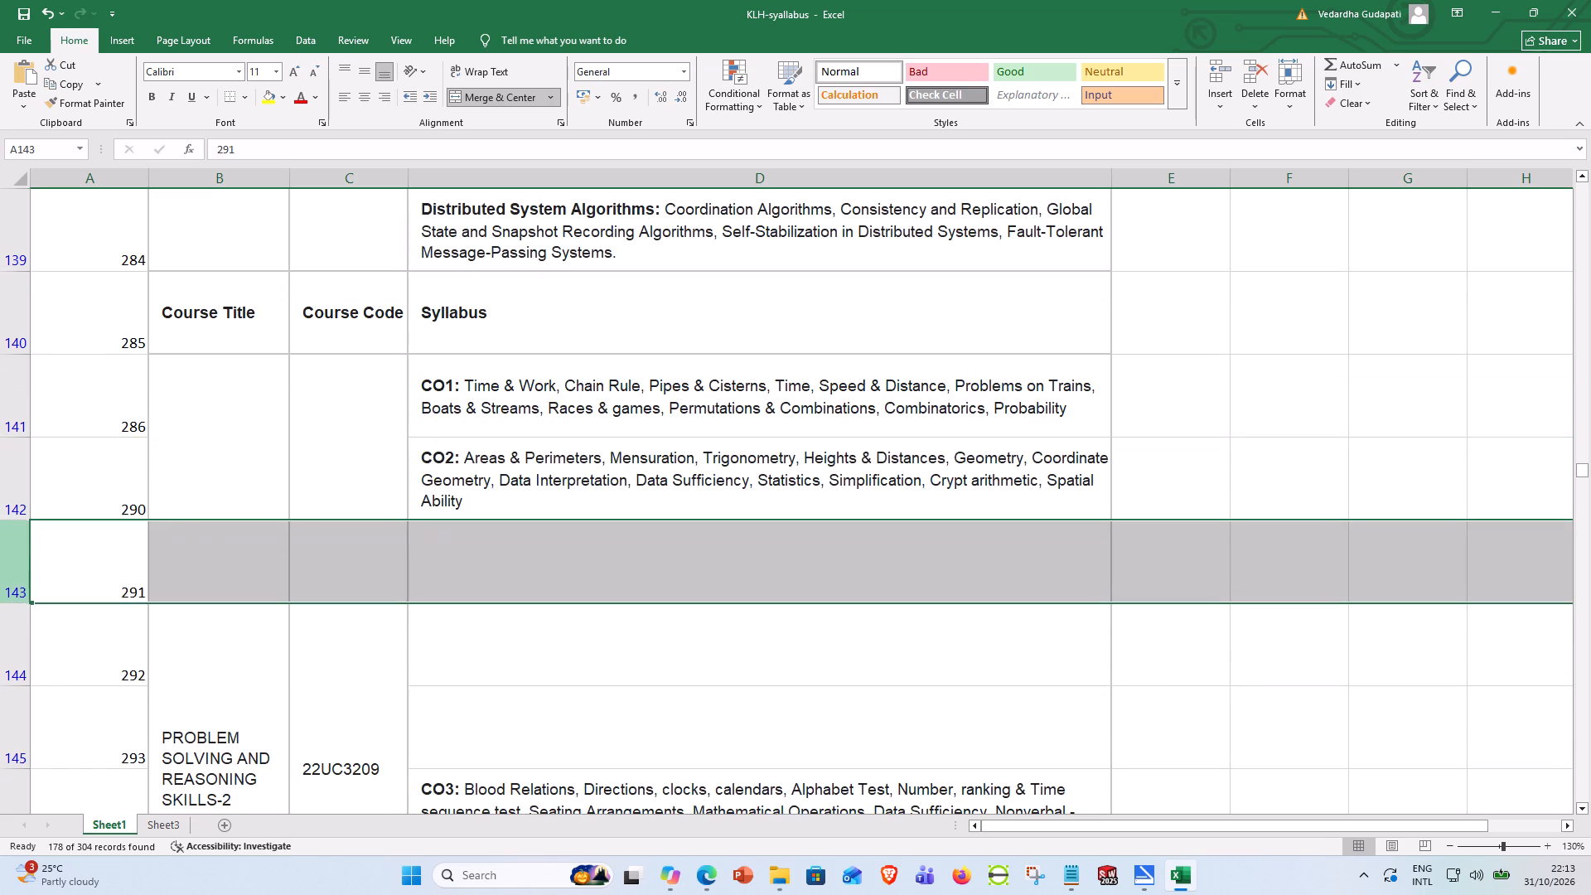
right_click(23, 561)
key(d)
right_click(23, 561)
key(d)
right_click(23, 561)
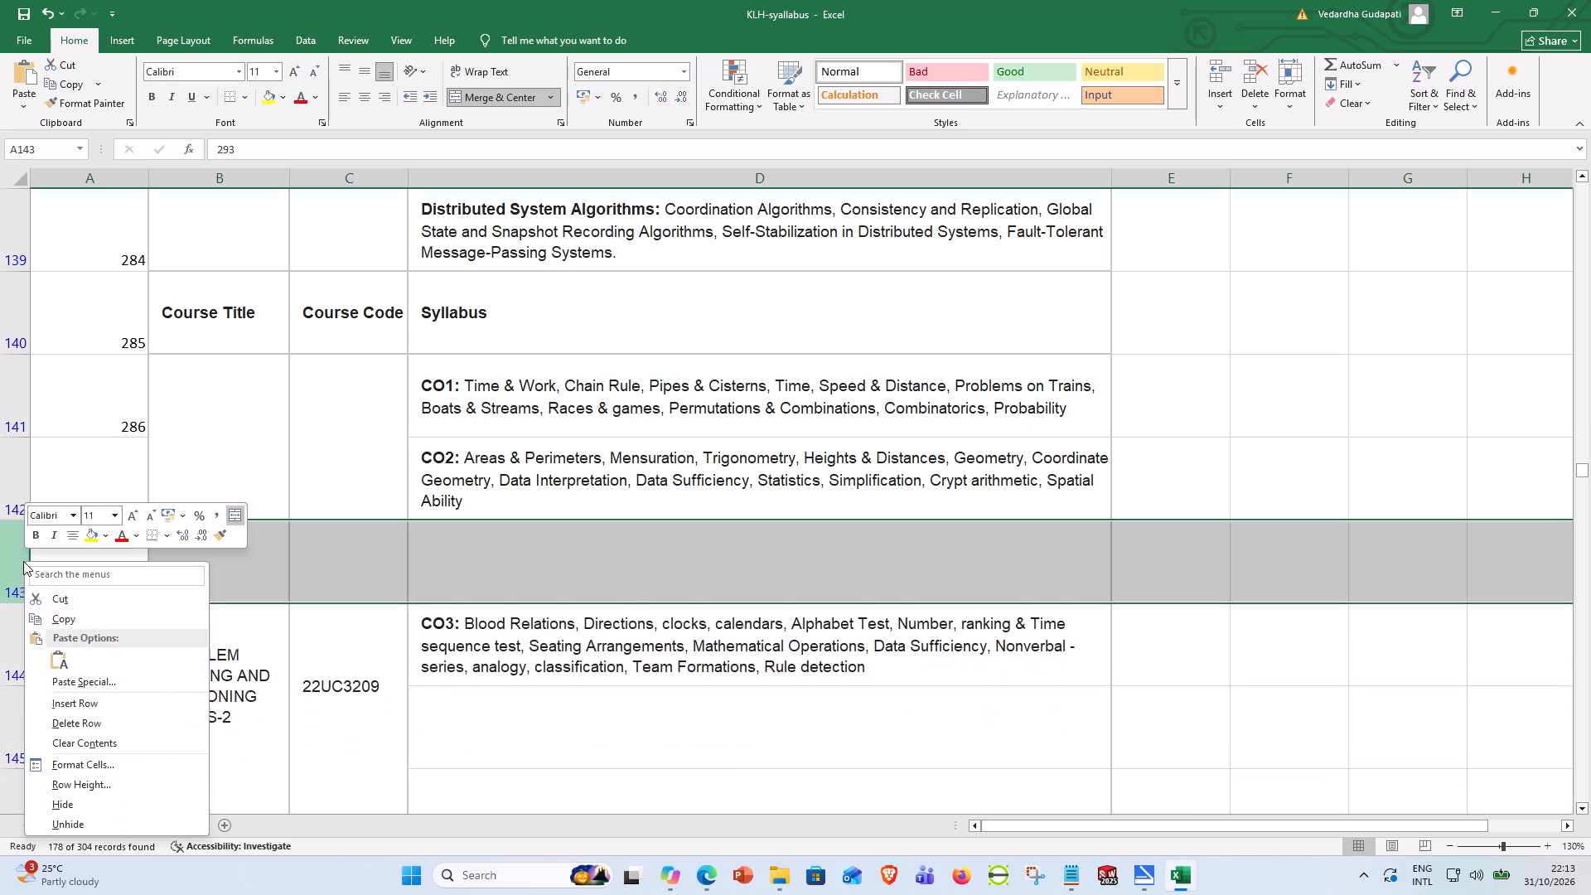
key(d)
Delete the blank rows with index no 295 and 296 between the CO3 and CO4 entries.
scroll(23, 561, down, 1)
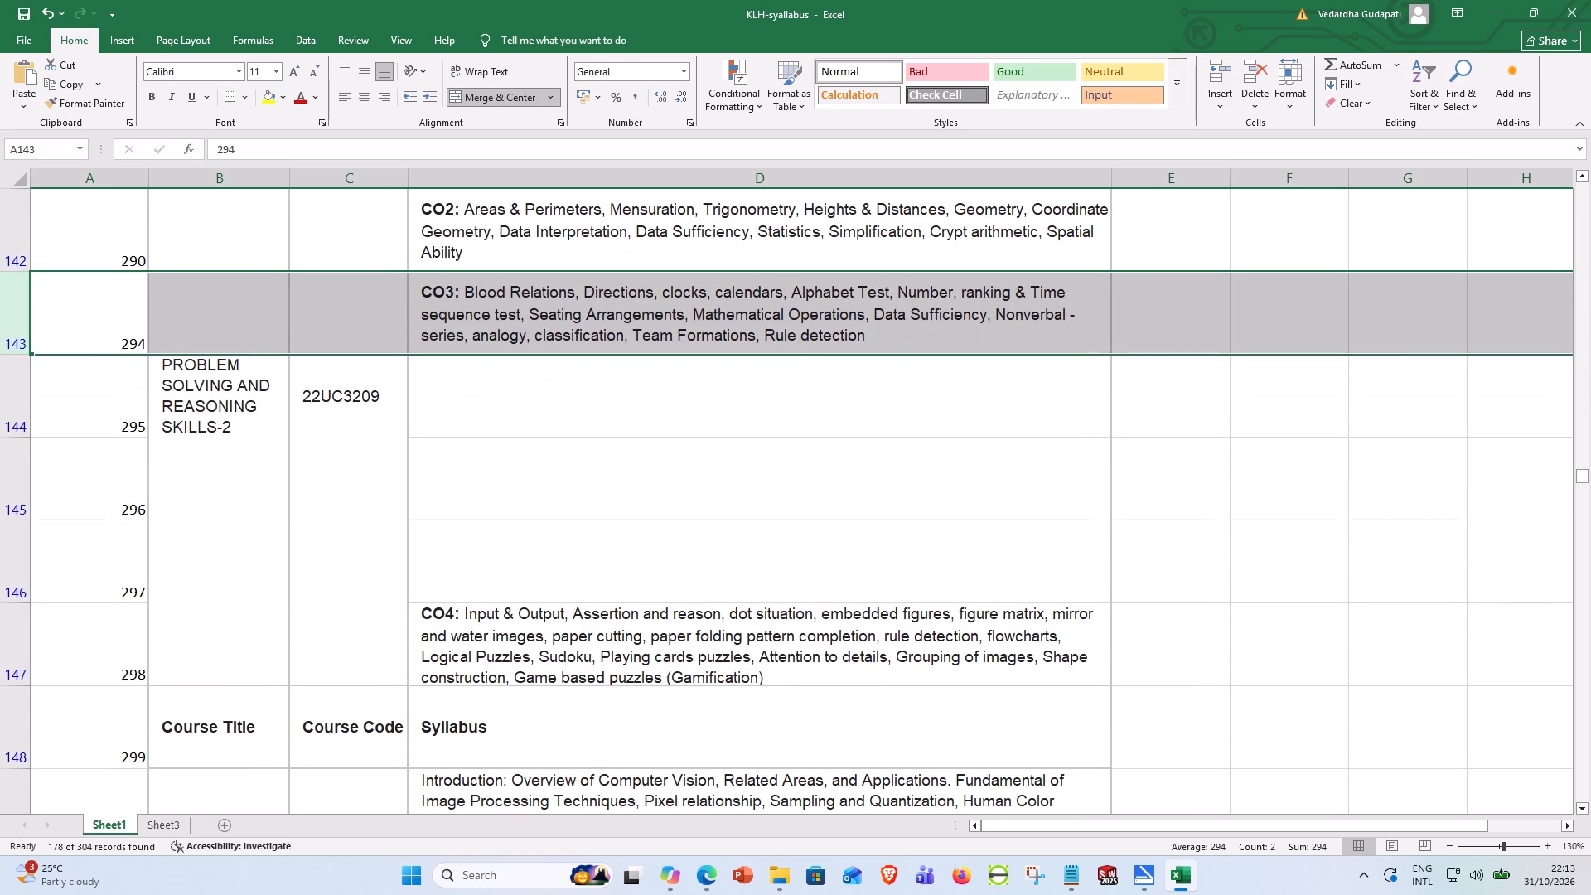
right_click(19, 396)
key(d)
right_click(19, 396)
key(d)
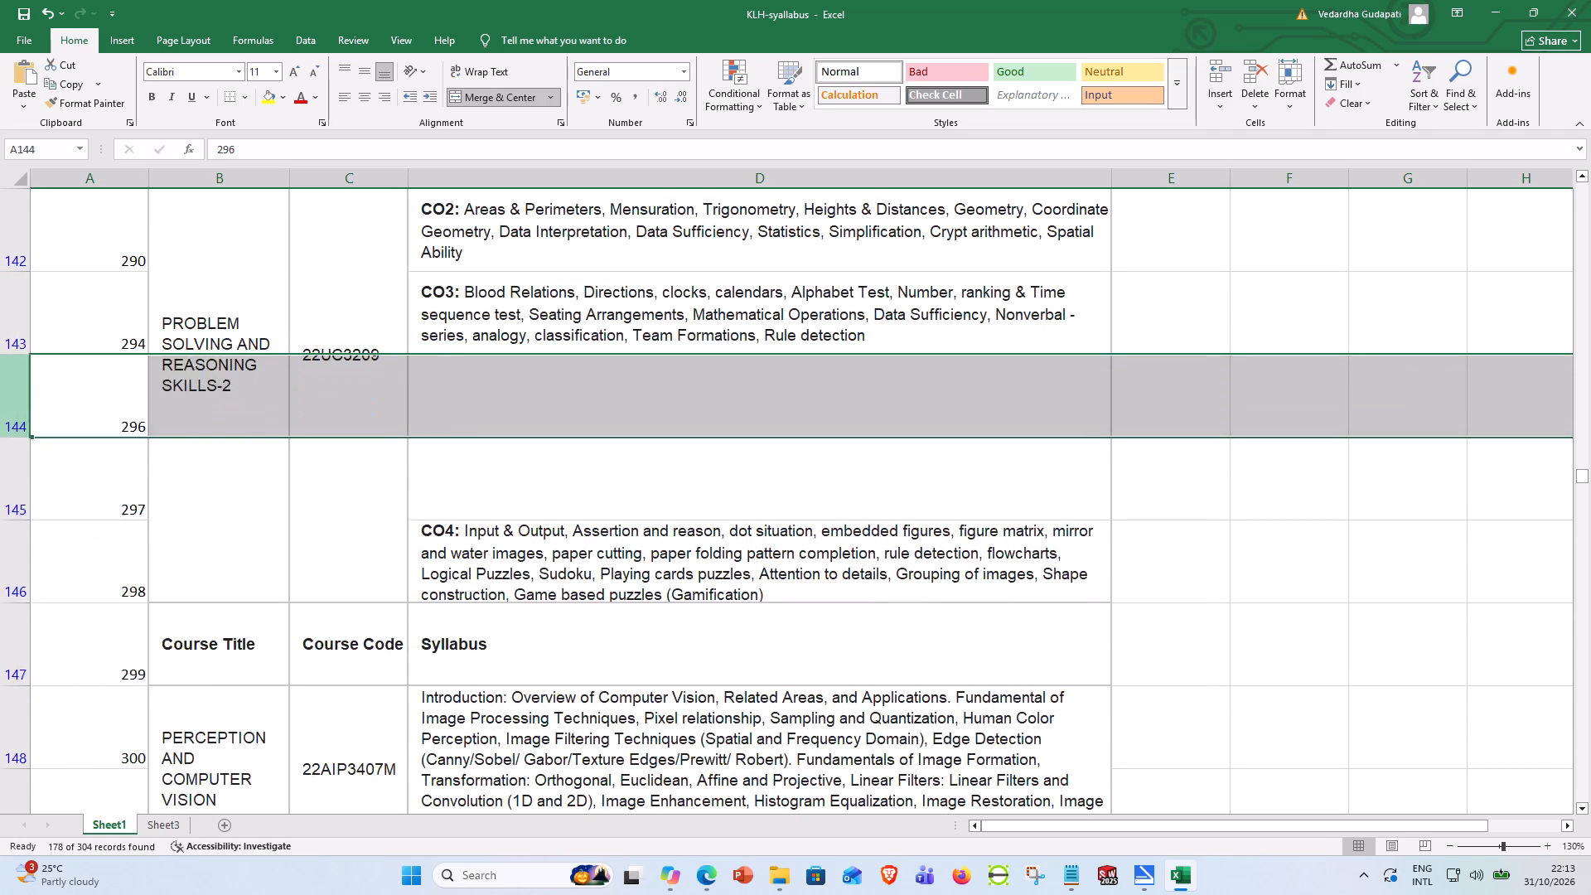
Delete the remaining blank rows up to index no 297 between the CO3 and CO4 entries of Problem Solving and Reasoning Skills-2.
right_click(19, 396)
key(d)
Check the end of the syllabus list for leftover blank rows and save the workbook.
scroll(19, 396, down, 2)
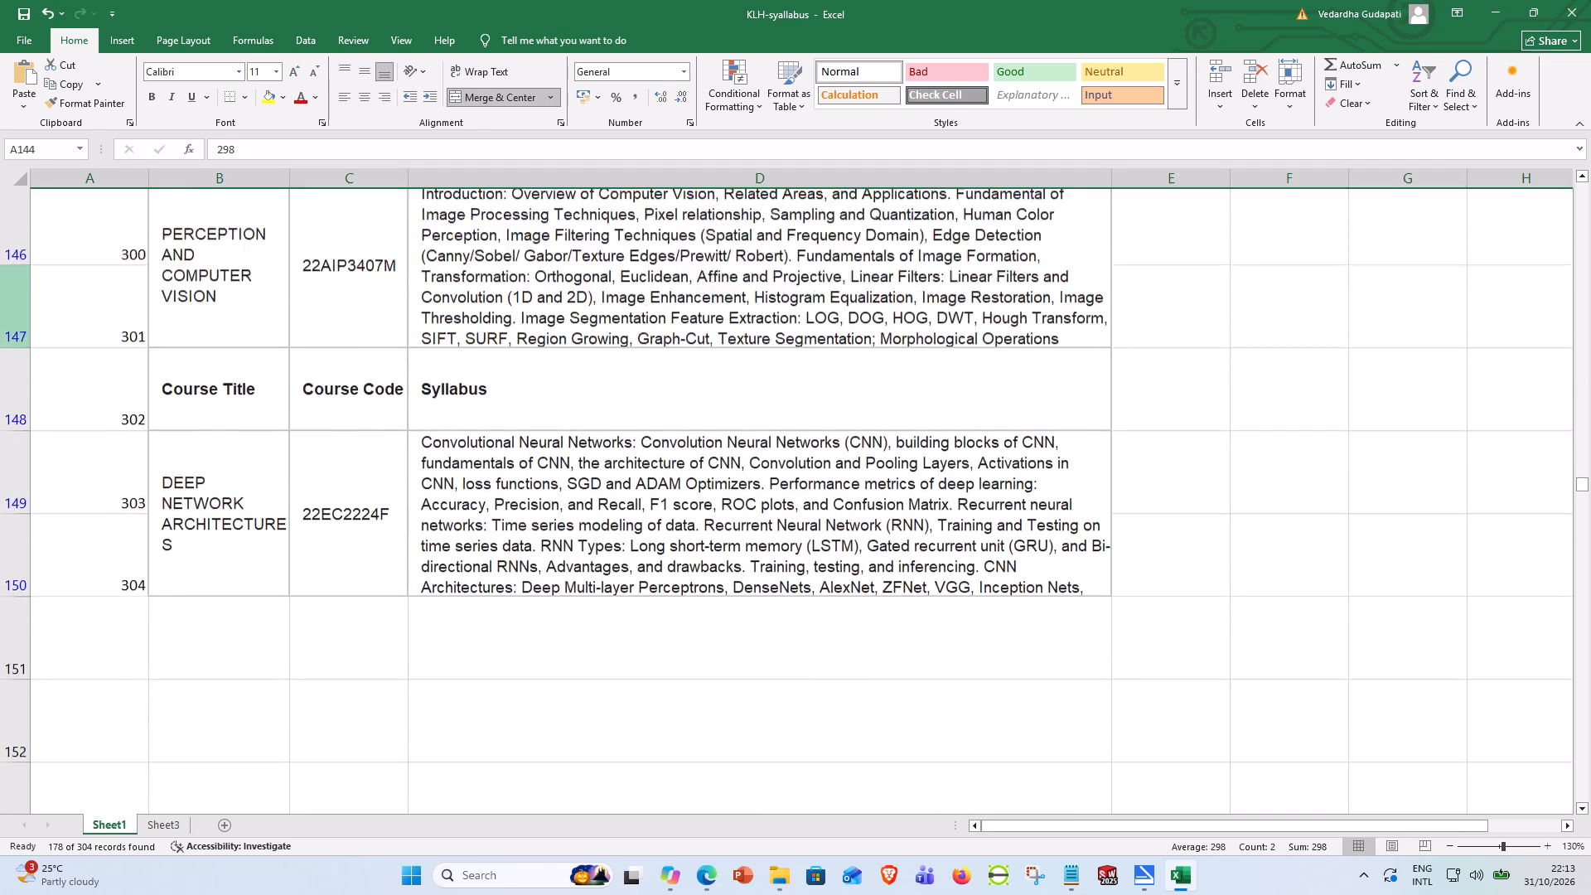
scroll(46, 411, up, 4)
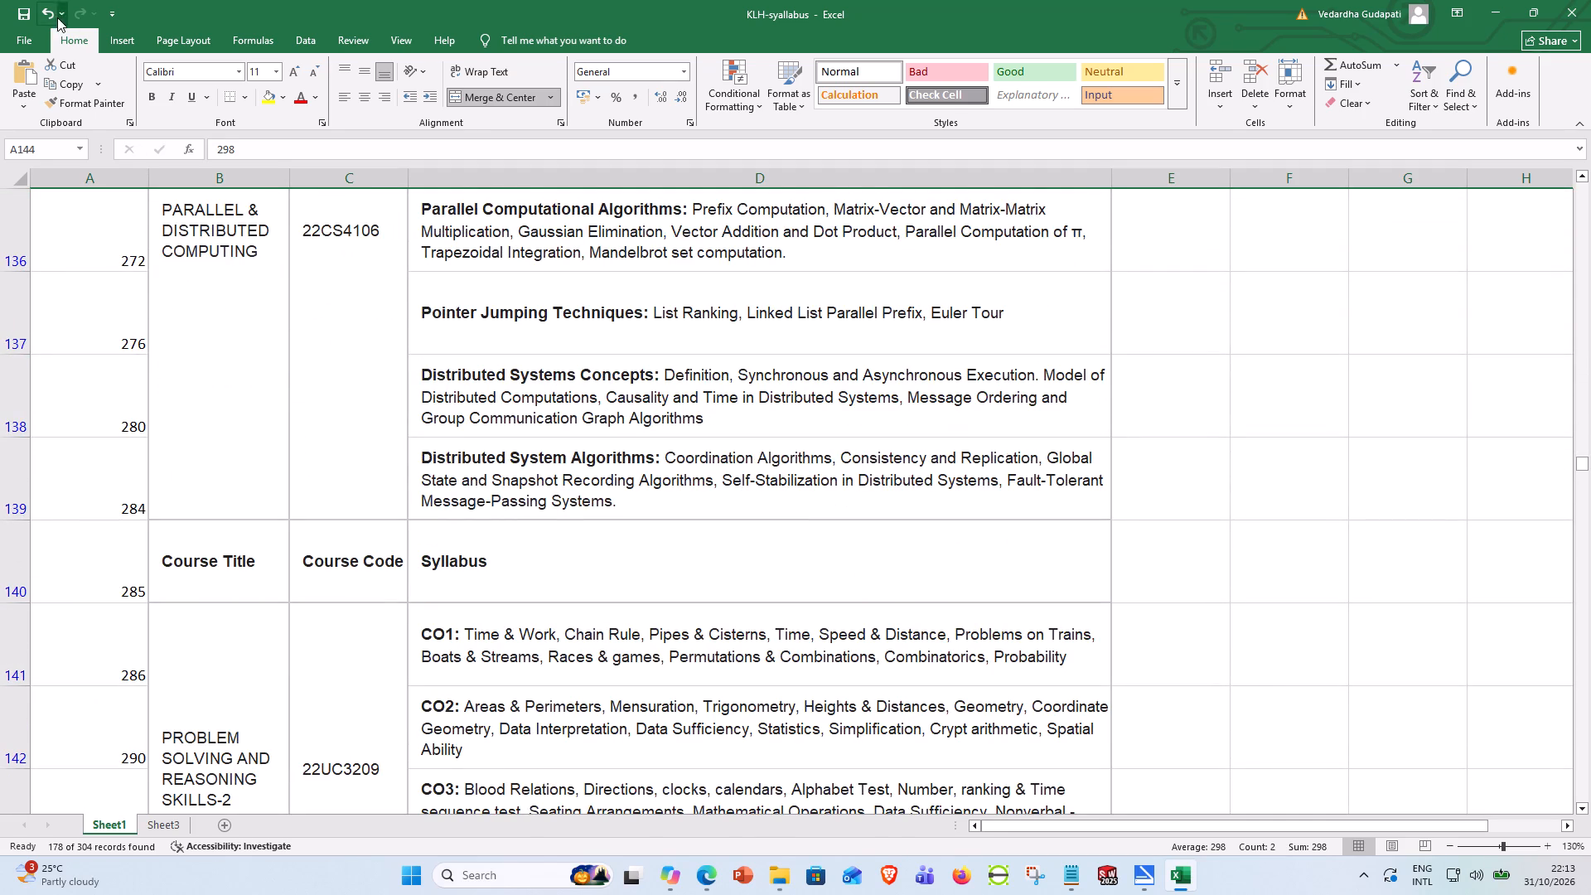
click(27, 14)
Look through the whole syllabus sheet to check for blank rows remaining between the course entries.
scroll(680, 423, up, 9)
scroll(680, 423, up, 12)
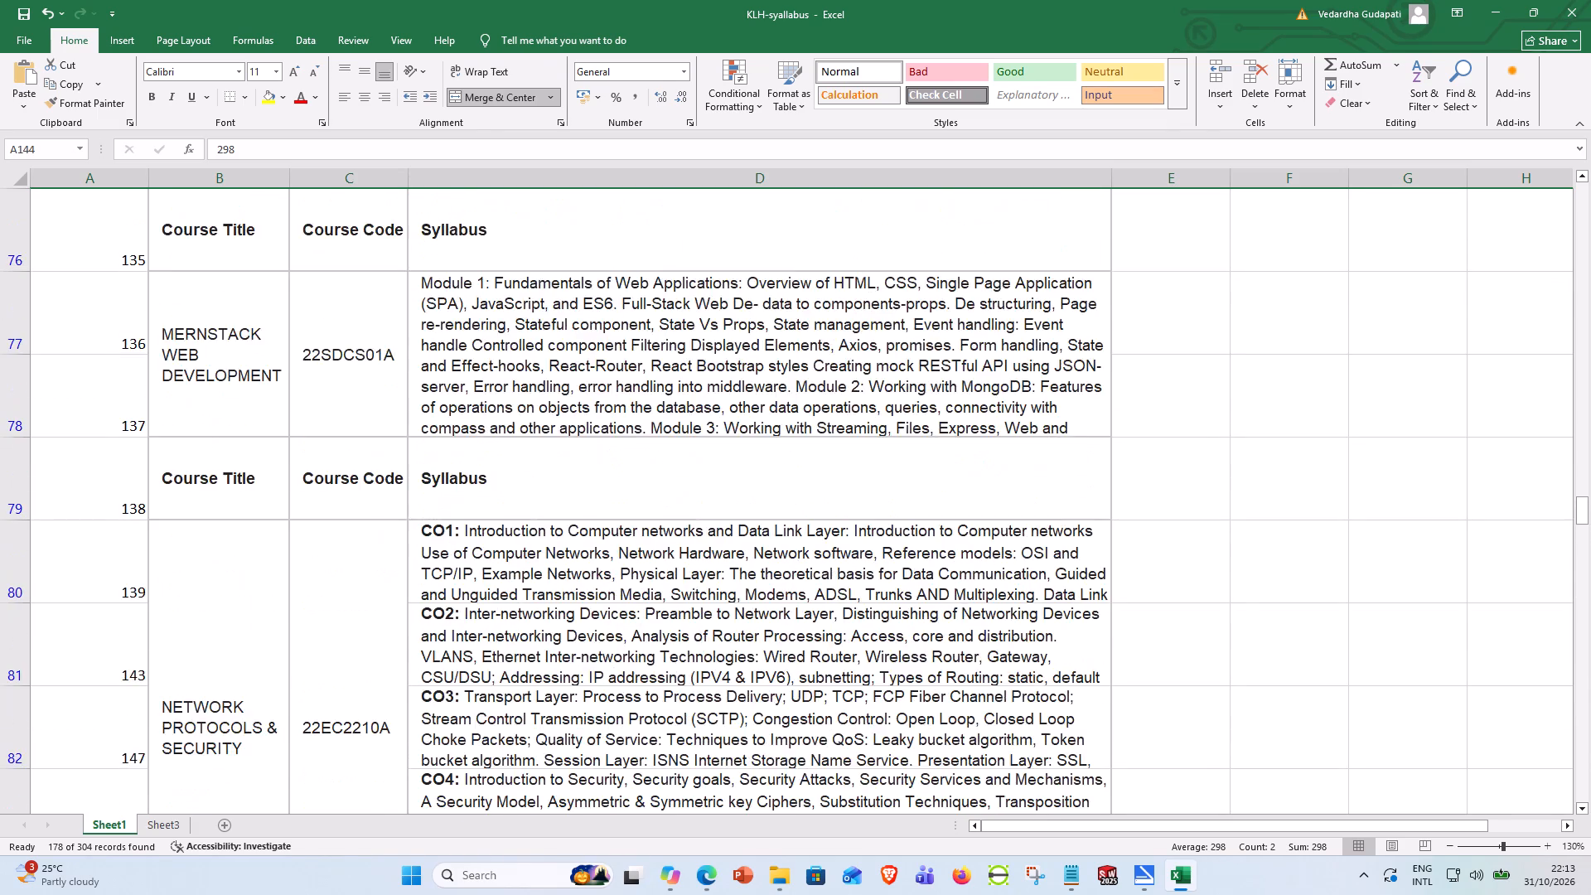
scroll(680, 423, up, 11)
scroll(680, 423, down, 5)
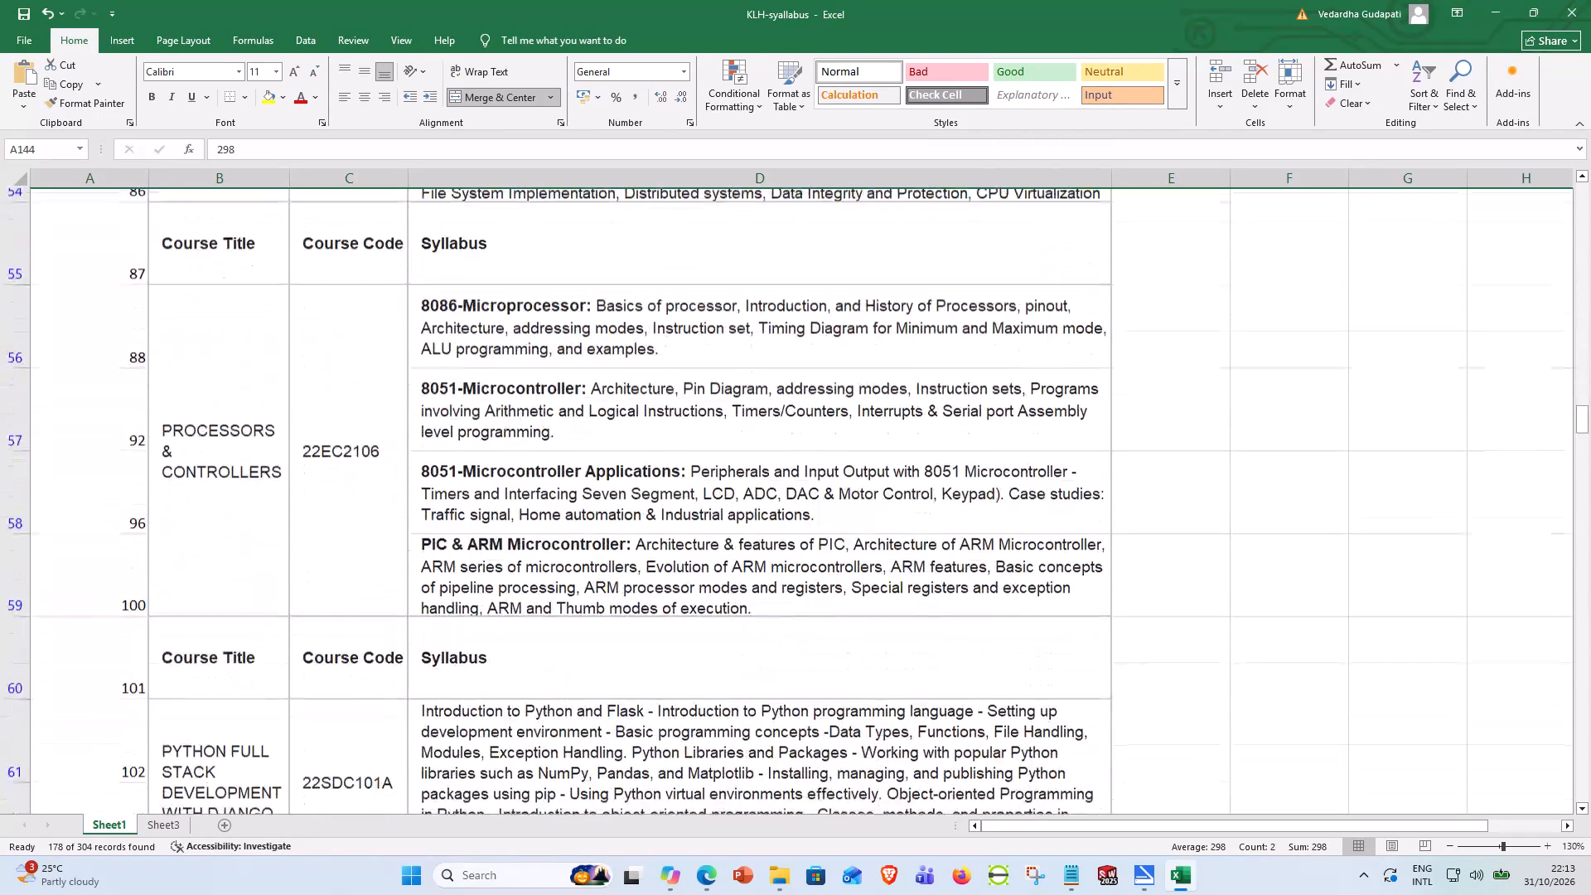
scroll(680, 423, down, 15)
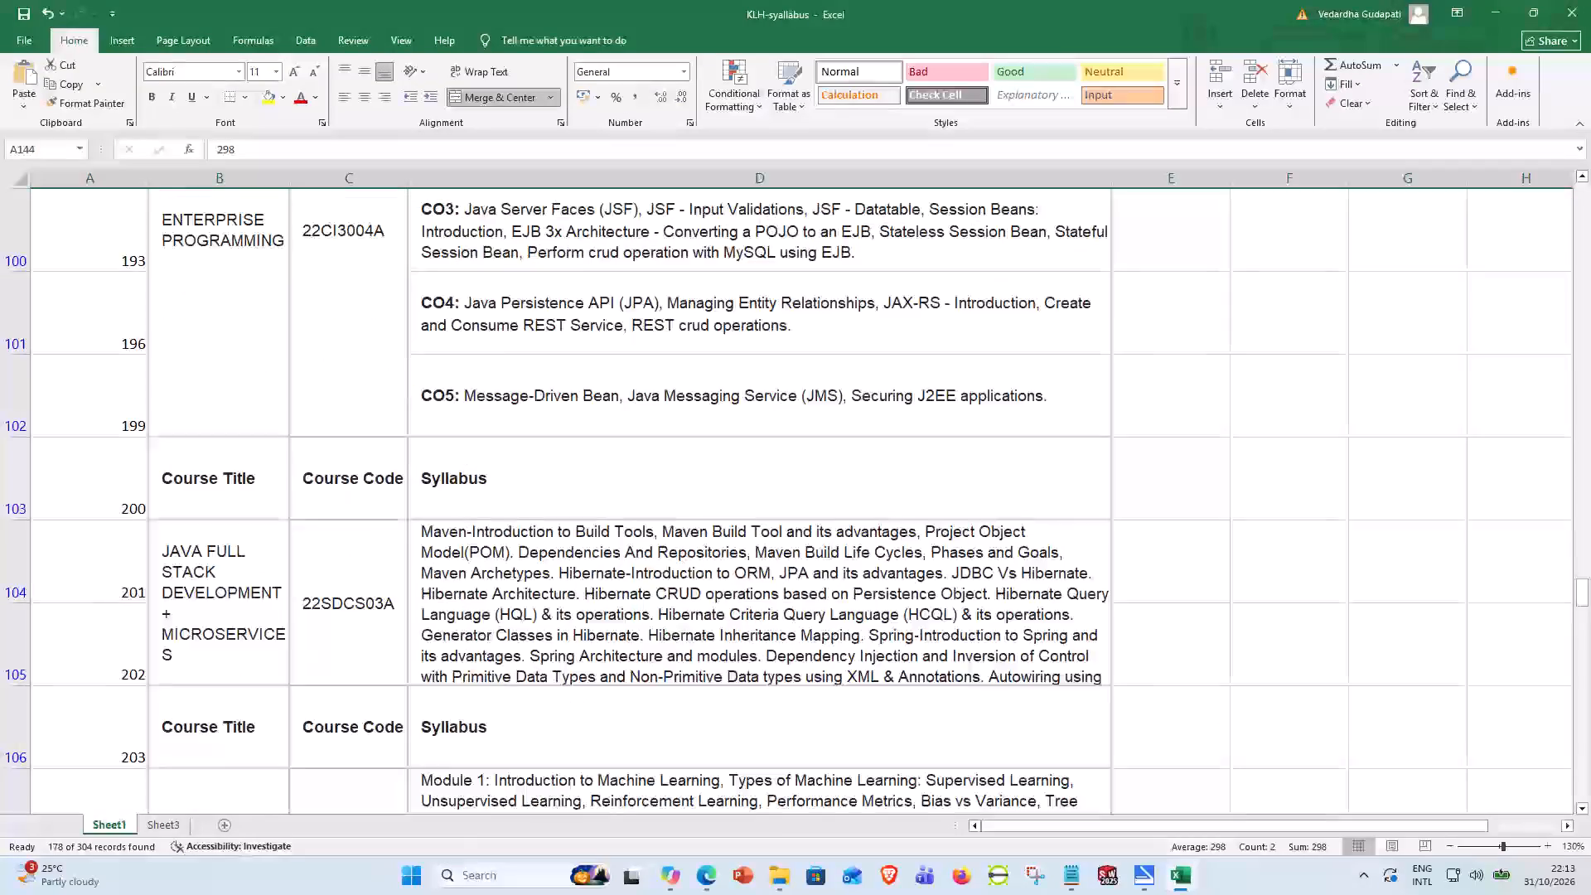
scroll(680, 423, down, 17)
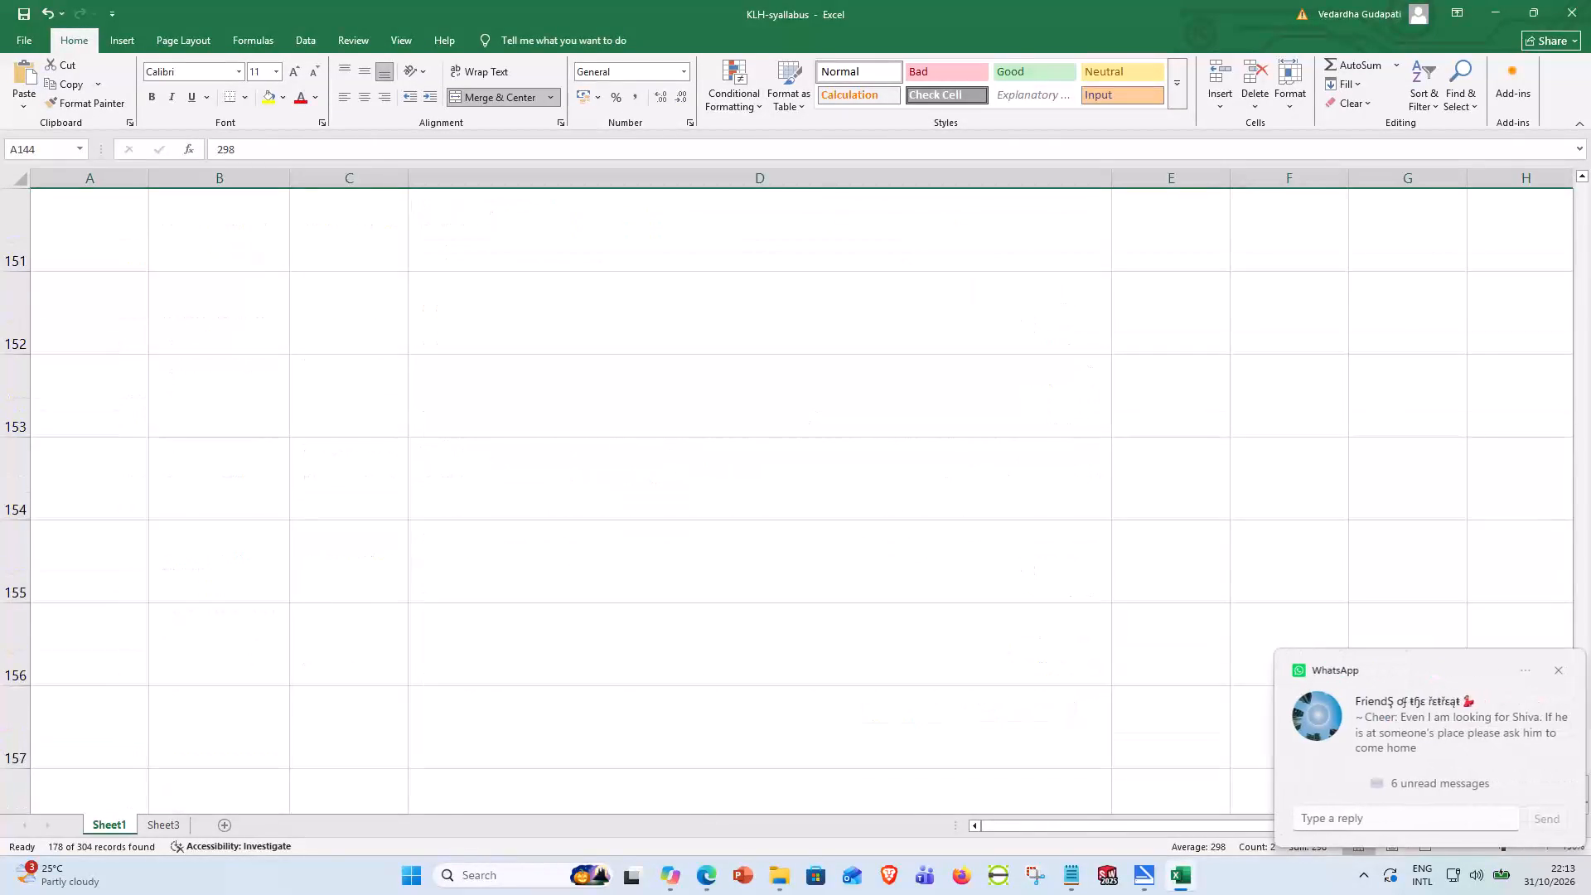
scroll(680, 423, up, 10)
scroll(680, 423, up, 13)
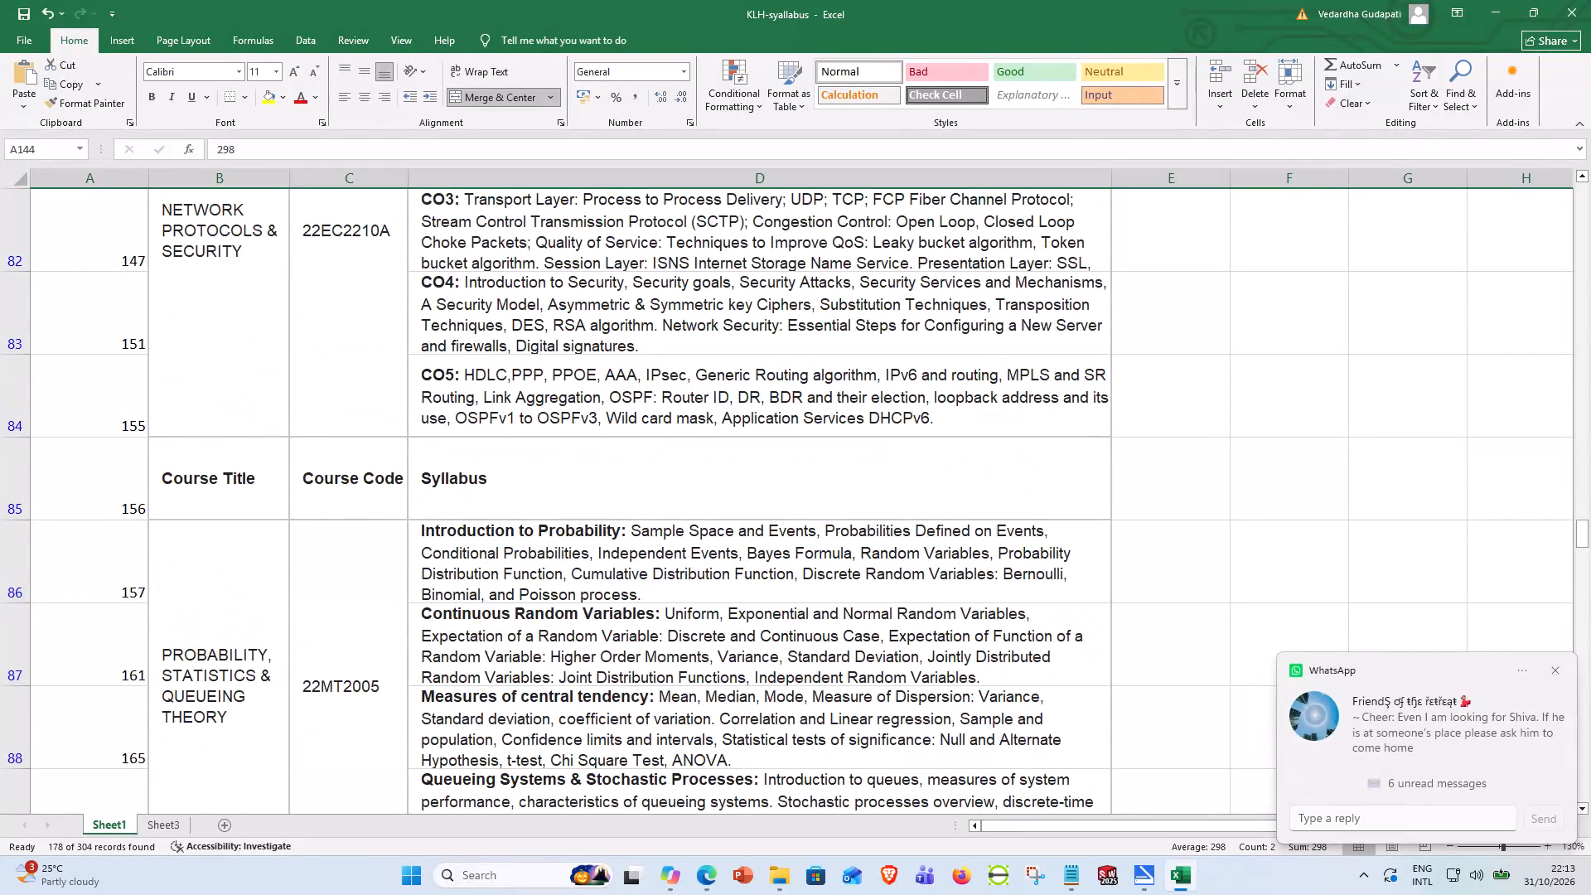
scroll(680, 423, up, 20)
scroll(680, 423, up, 11)
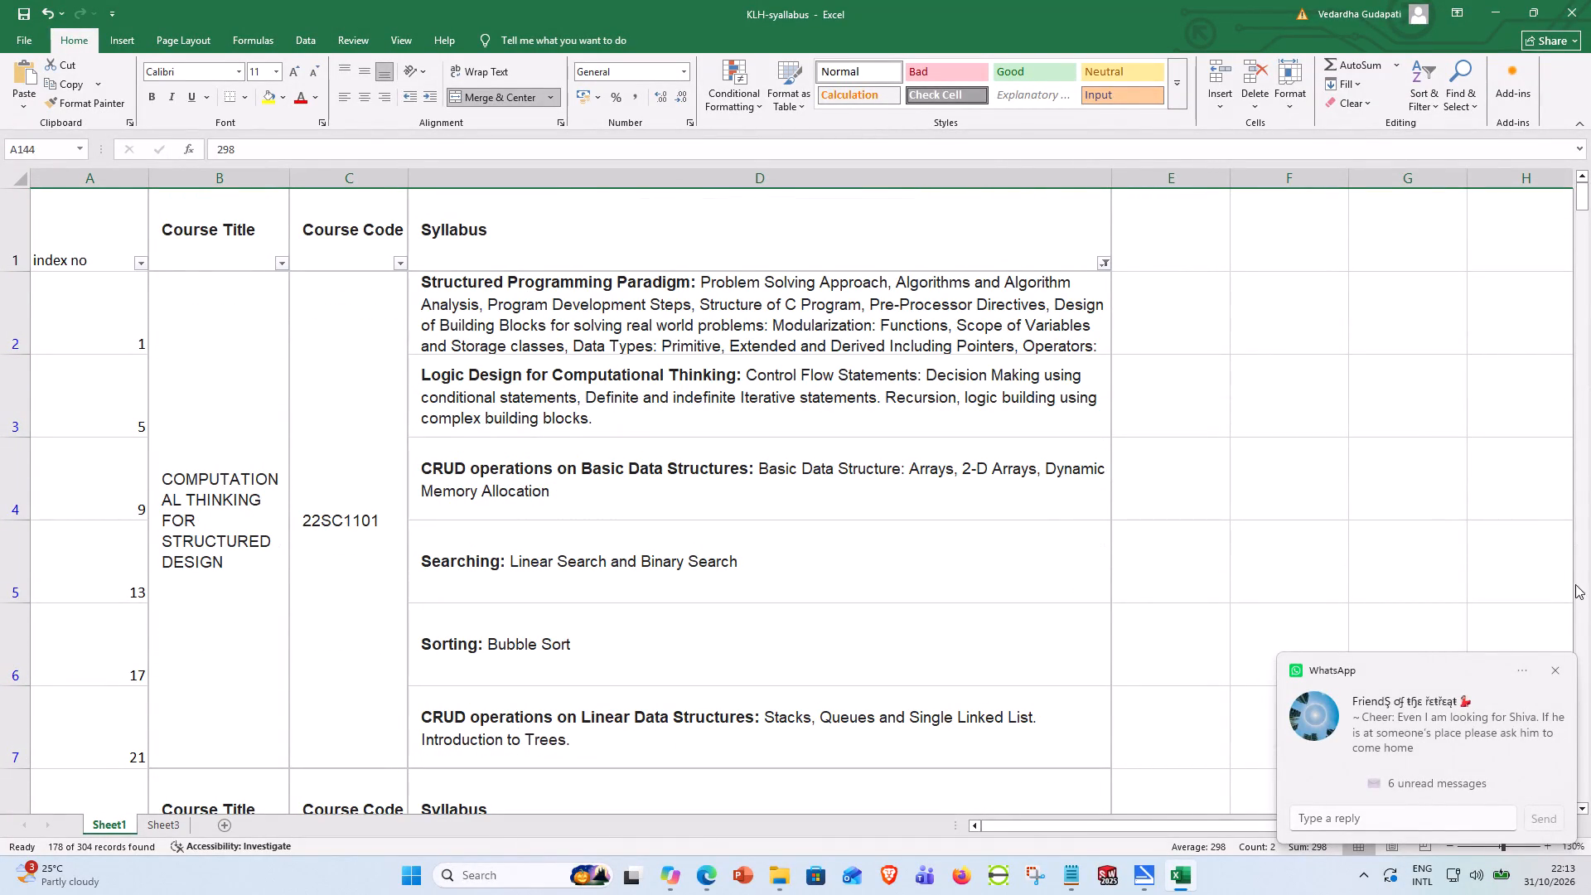
scroll(1571, 484, up, 6)
Select all cells of Sheet1.
click(19, 181)
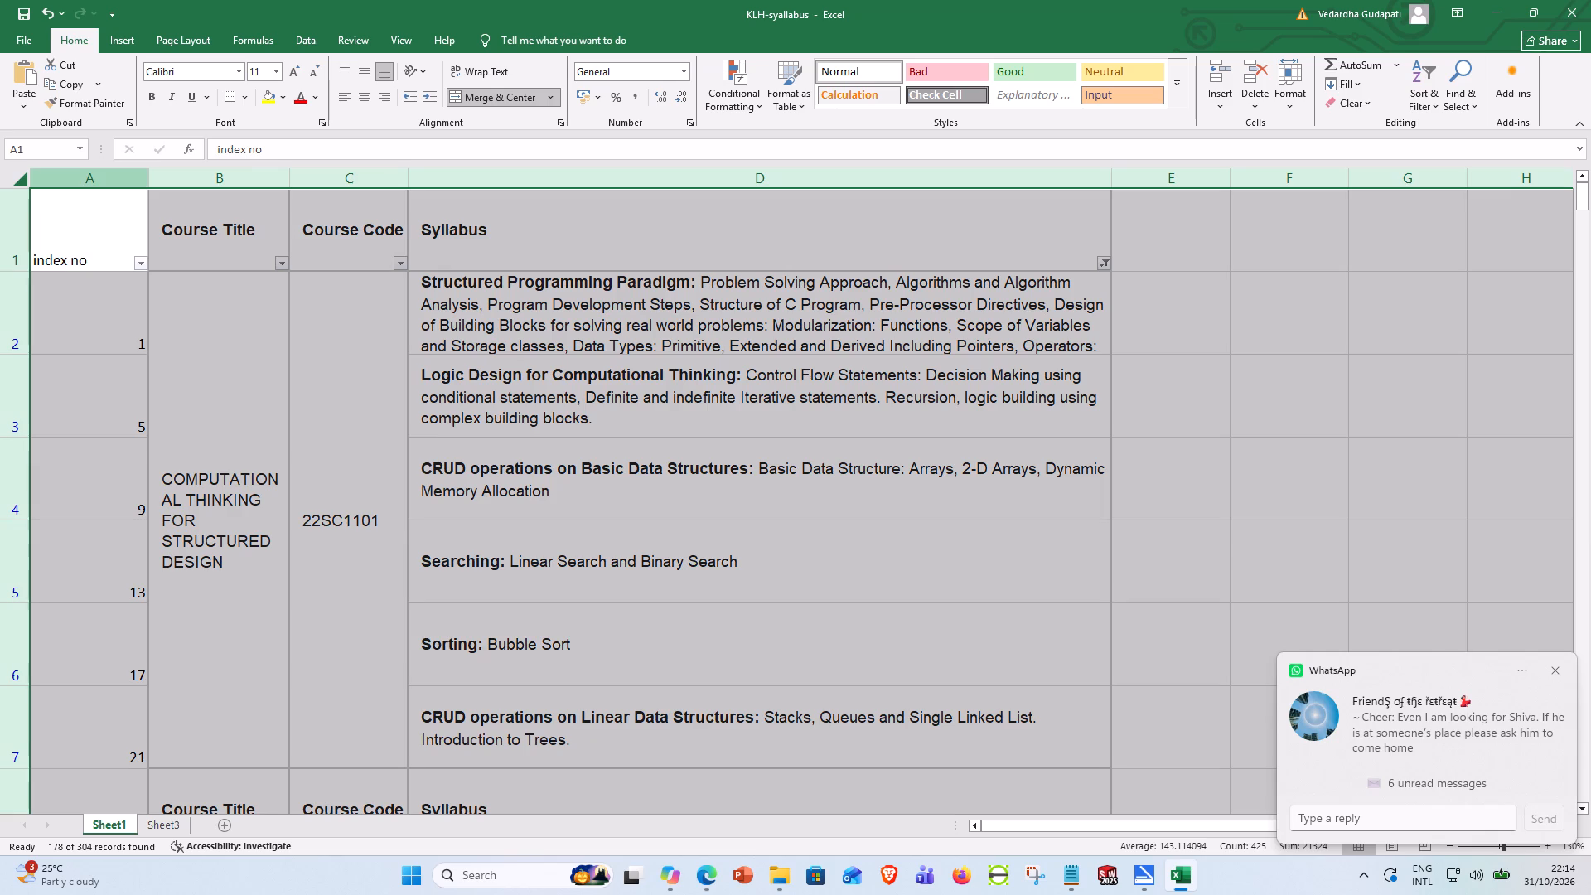
With the whole of Sheet1 selected, widen the columns and auto-fit all their widths to the contents.
drag(147, 181, 301, 187)
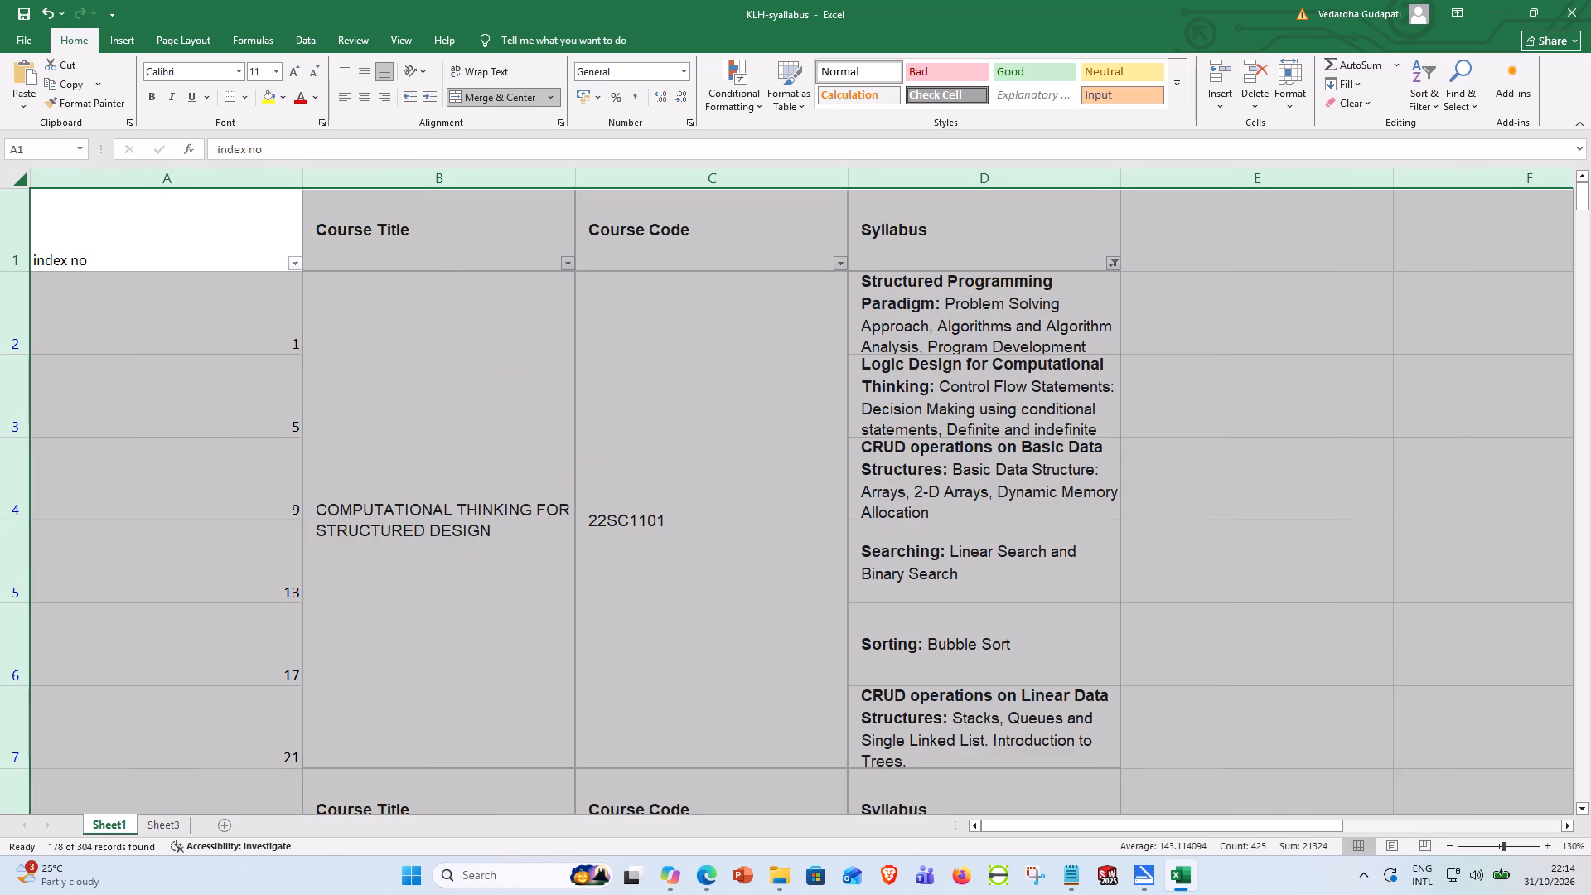
drag(580, 179, 975, 186)
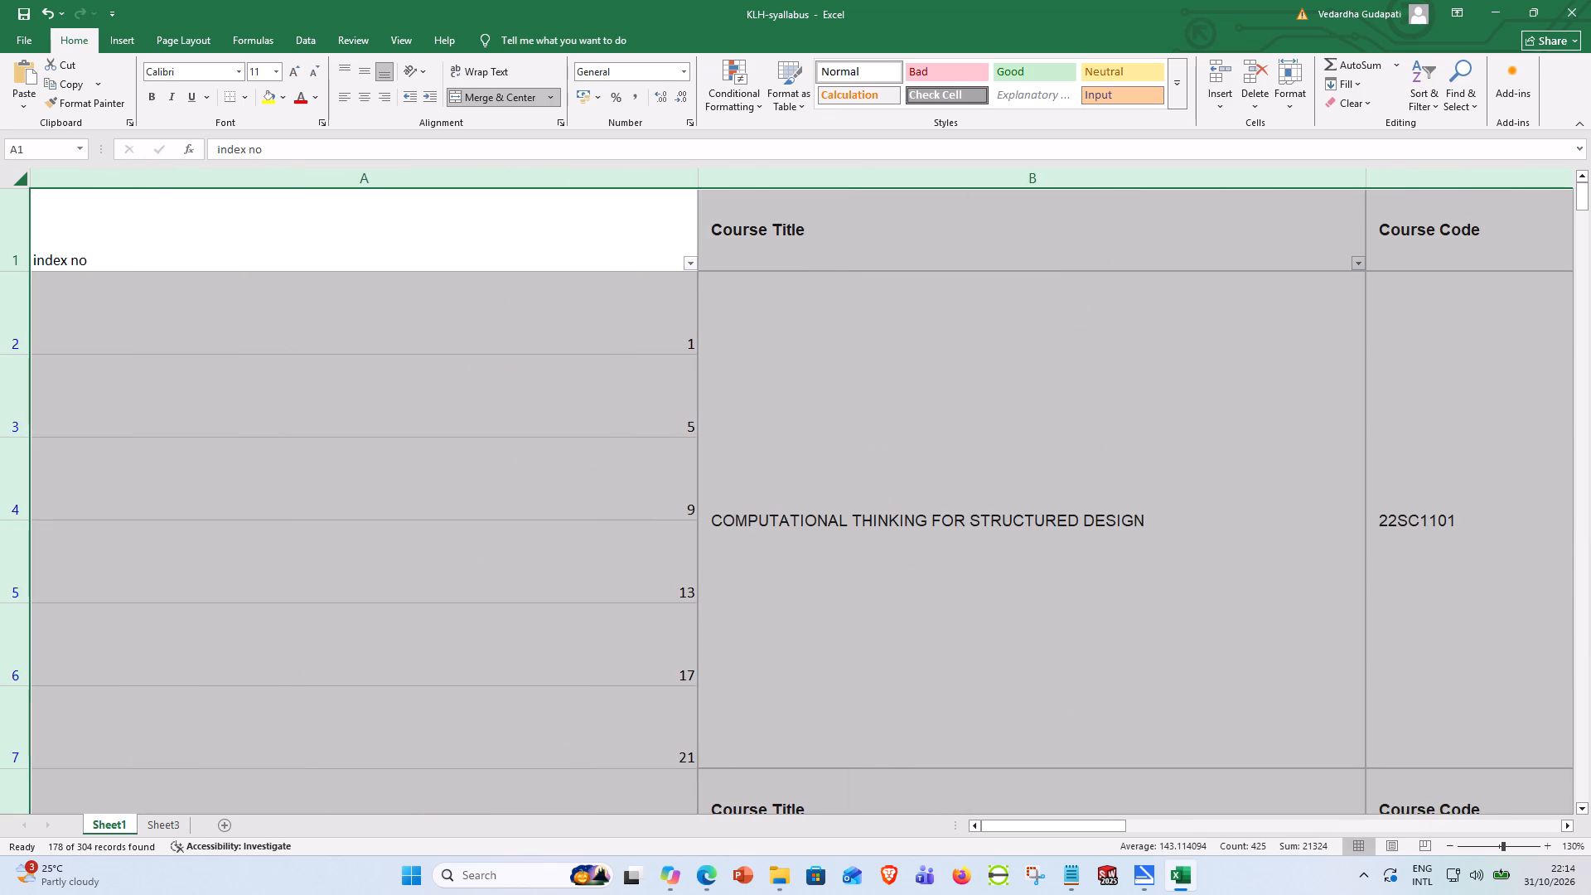
double_click(694, 178)
Auto-fit the heights of all rows in Sheet1 to their contents.
double_click(10, 352)
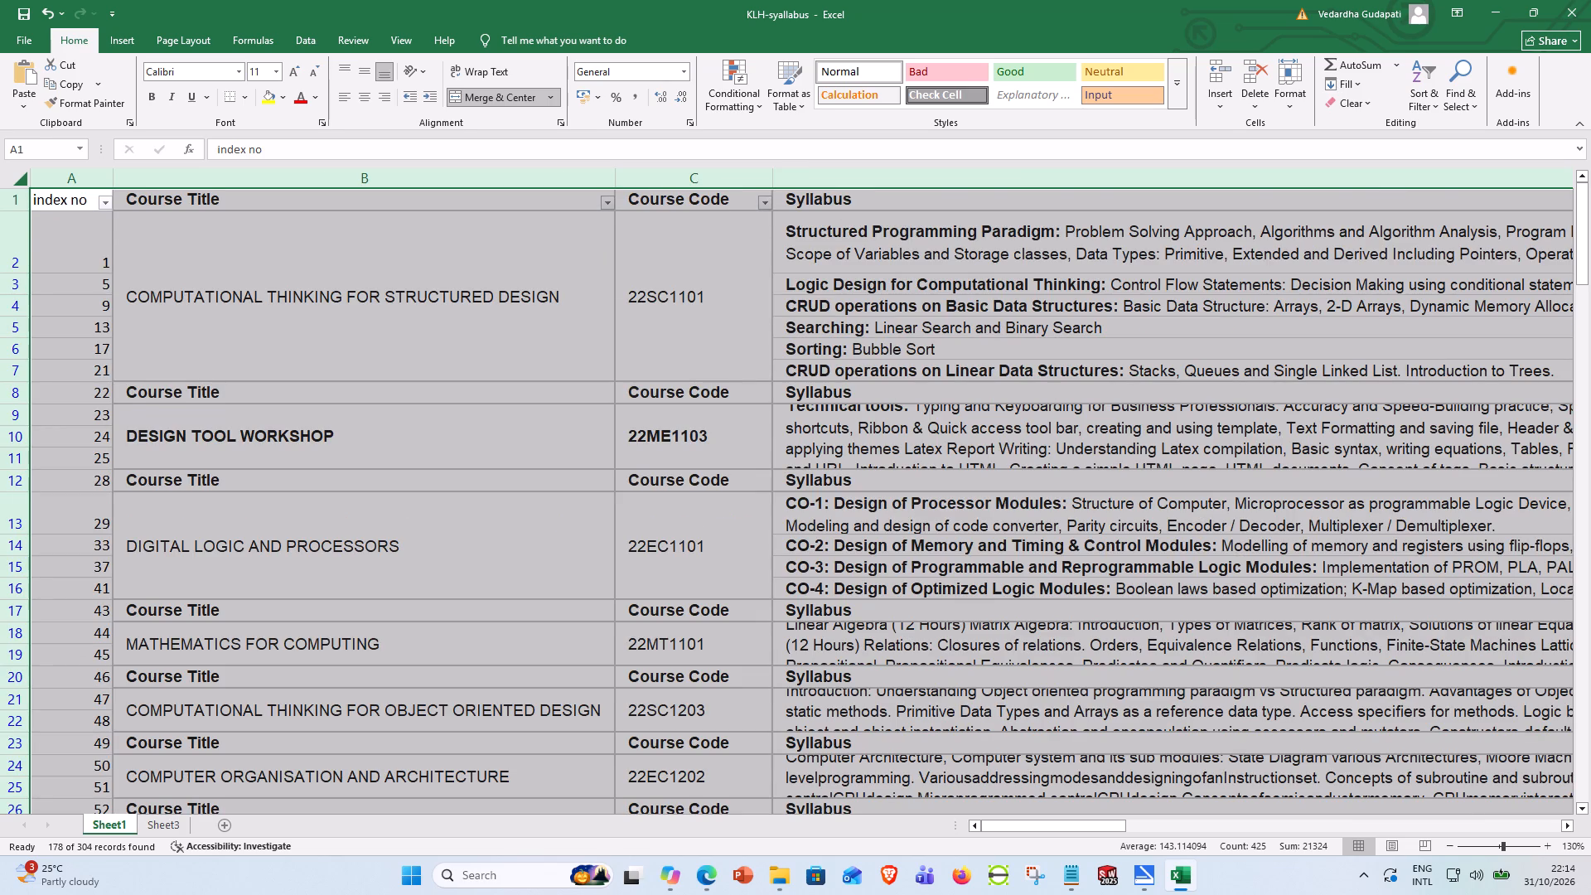
With the whole of Sheet1 selected, increase the height of all rows uniformly so the multi-line syllabus texts fit.
scroll(558, 362, down, 5)
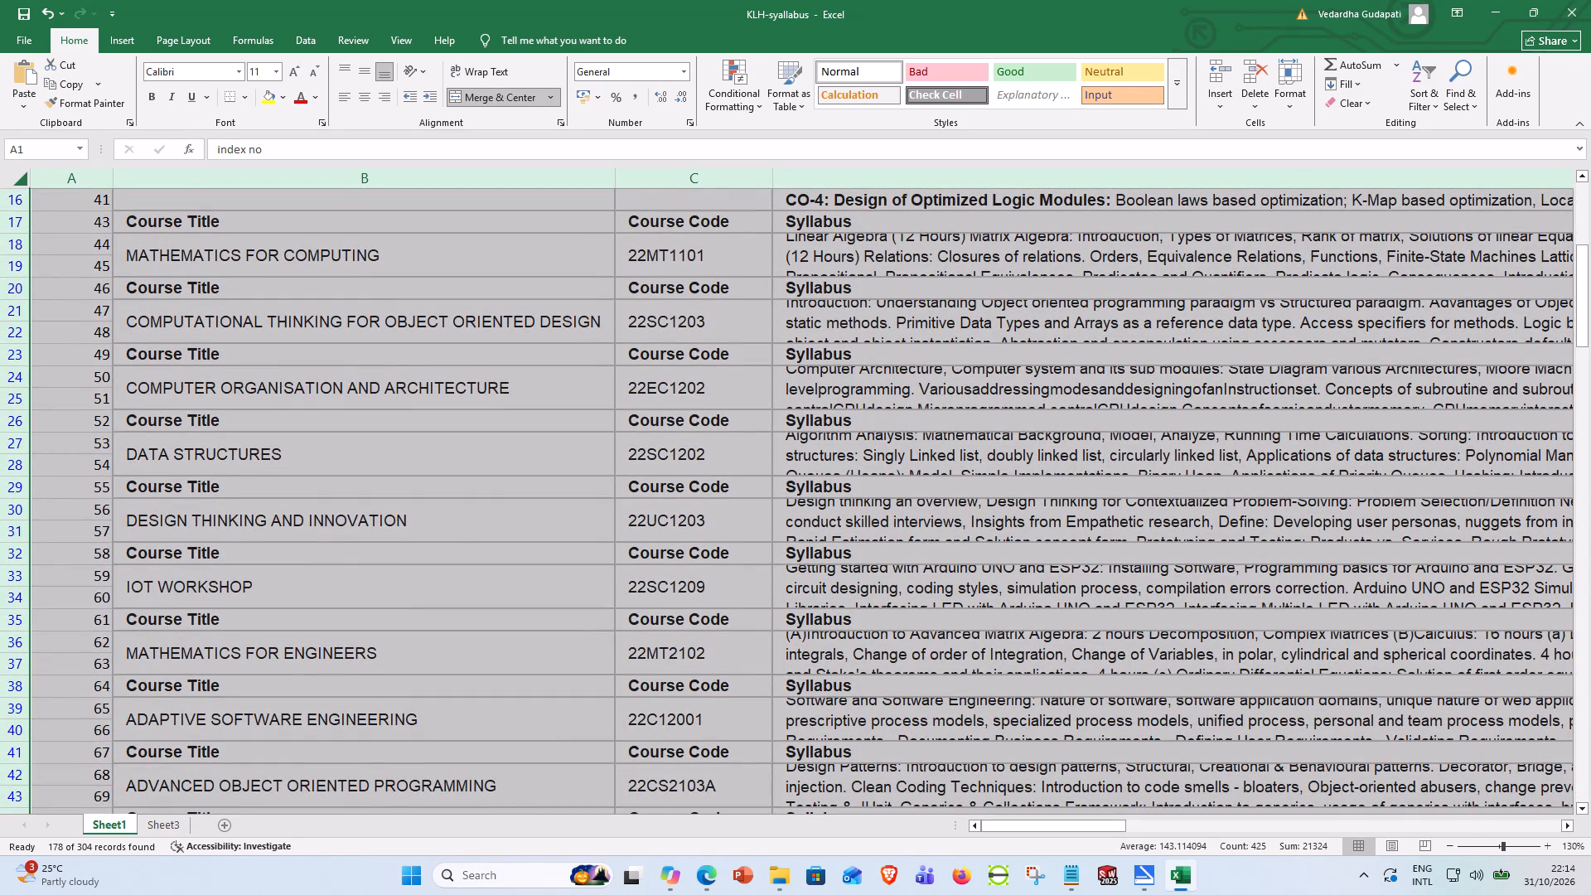
click(89, 445)
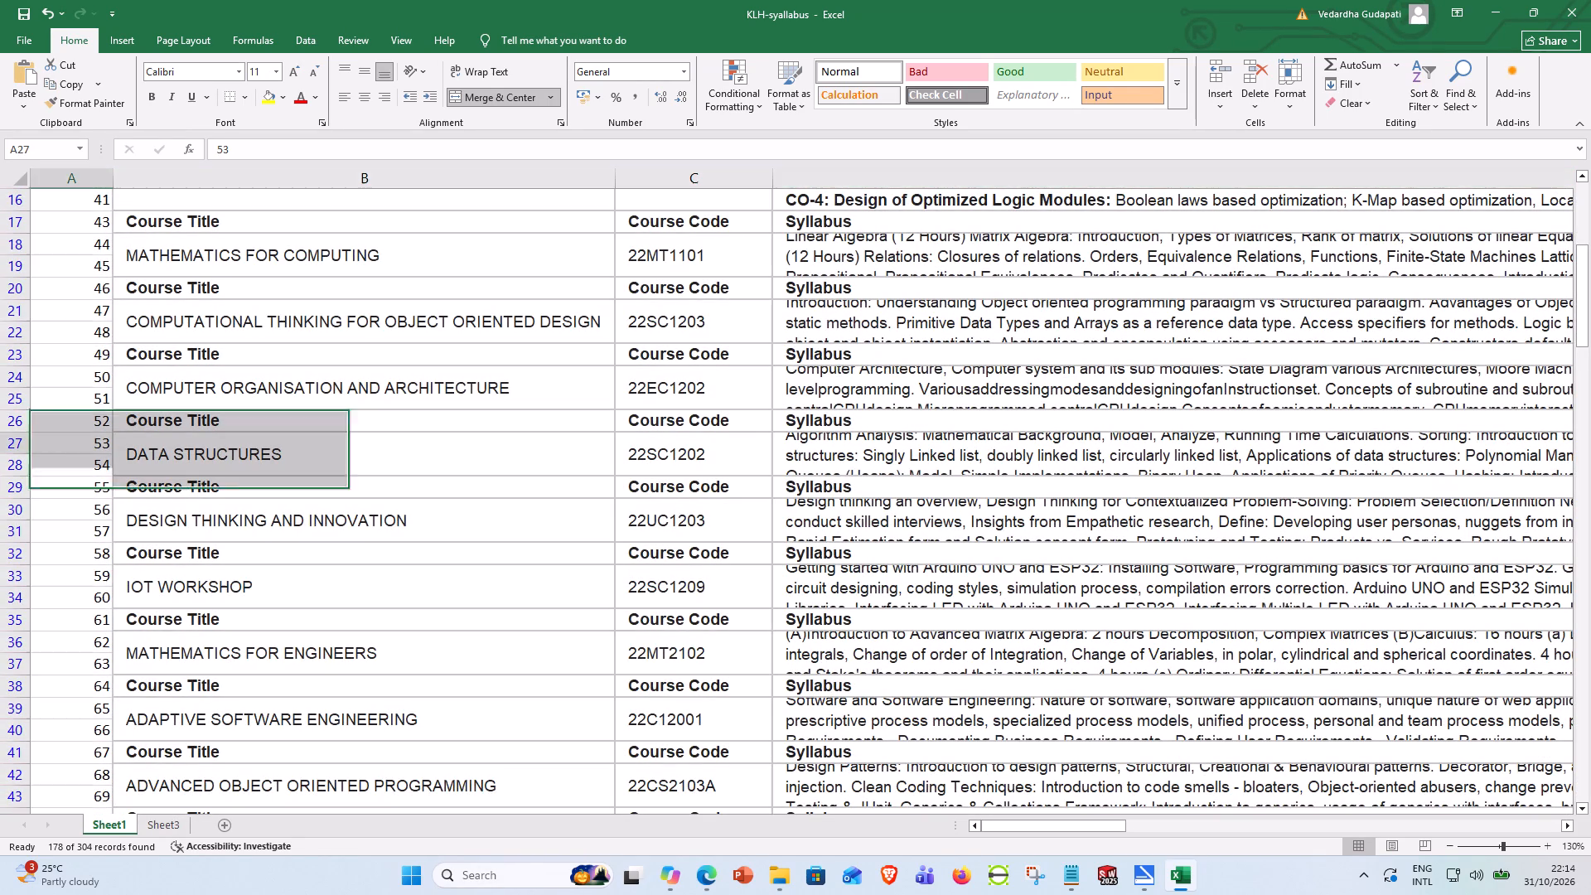
click(14, 441)
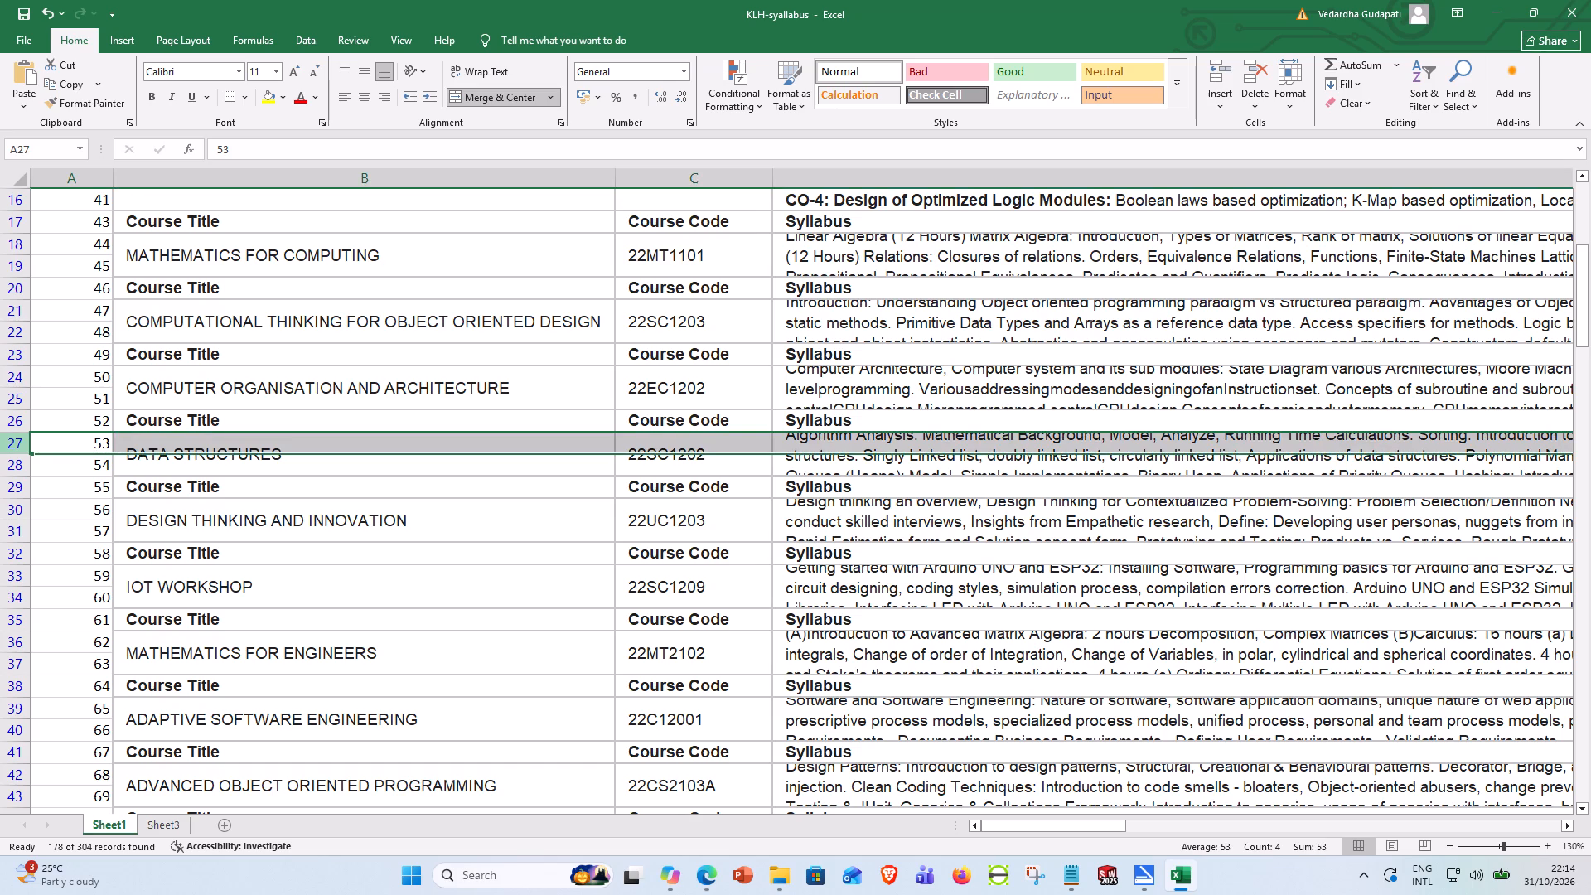
click(13, 463)
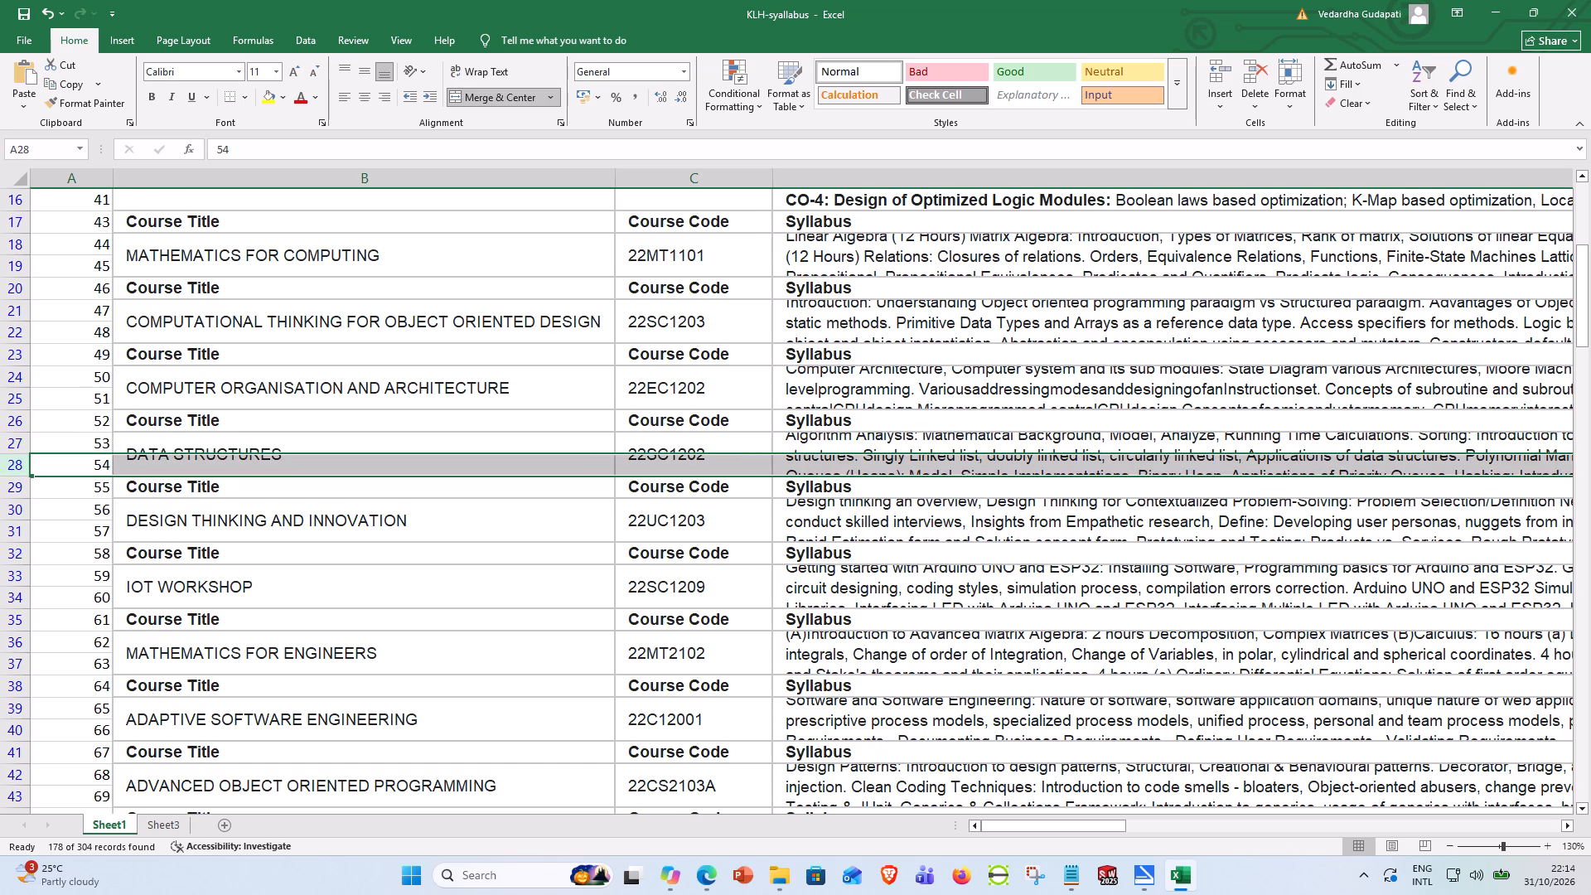
click(917, 176)
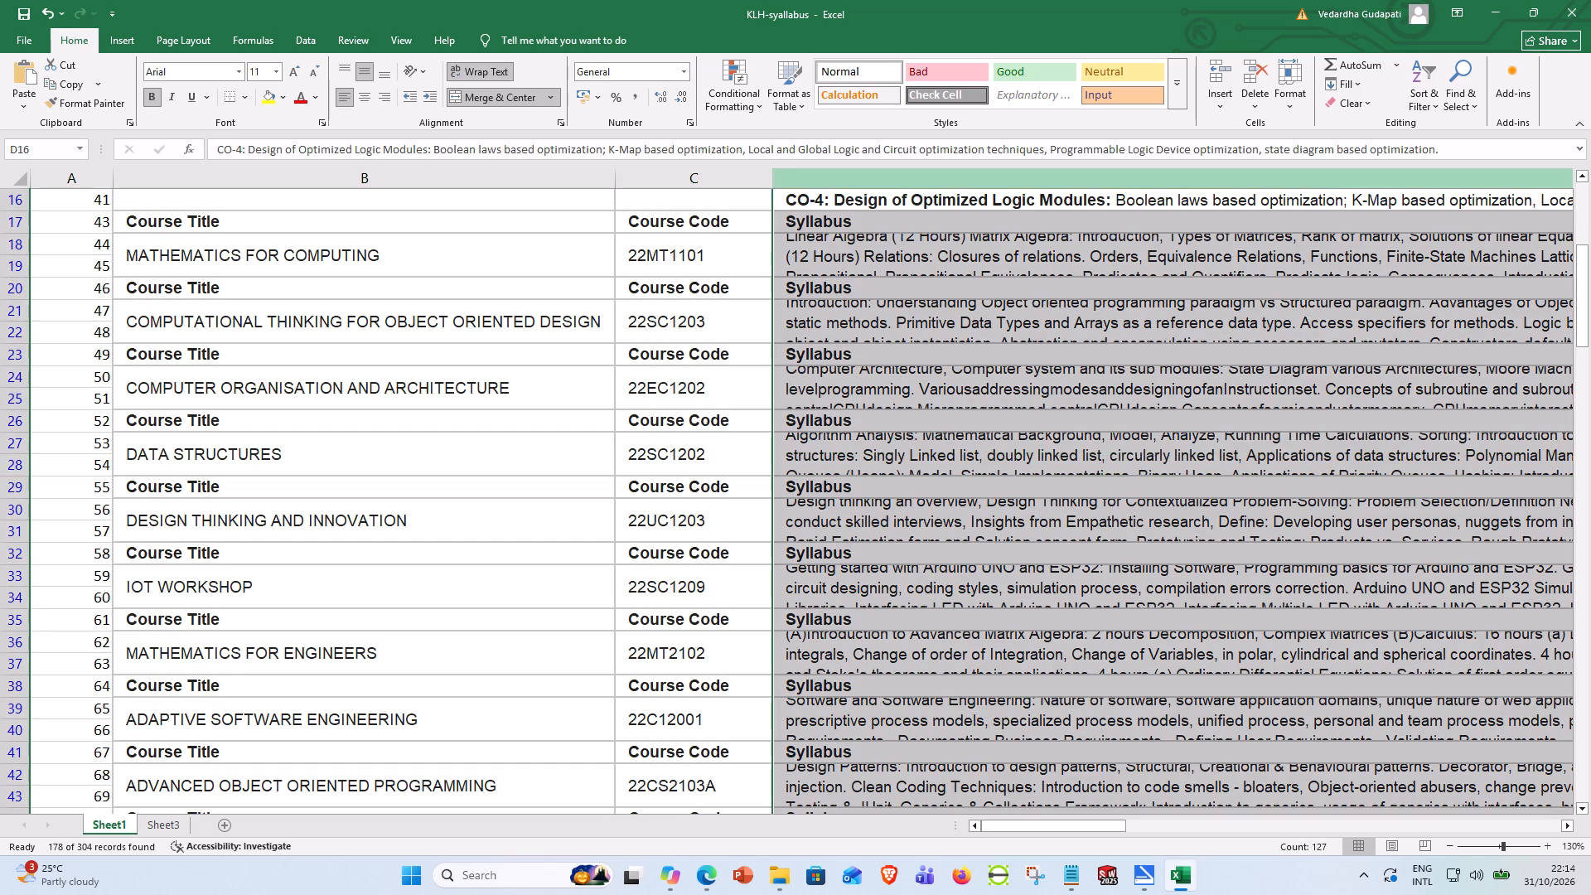
click(14, 177)
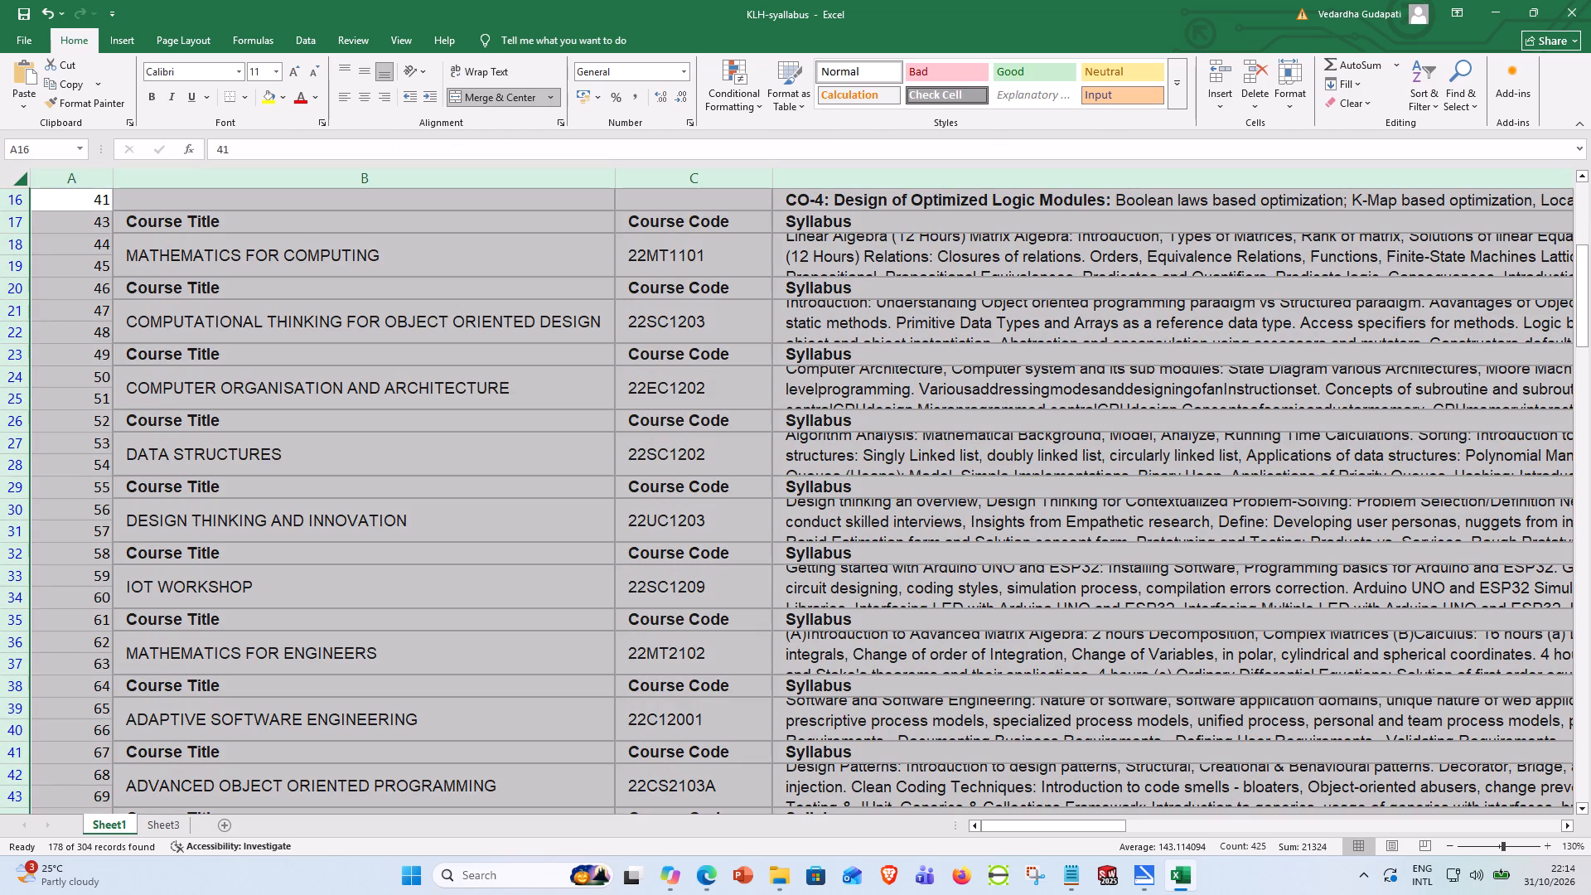
double_click(20, 296)
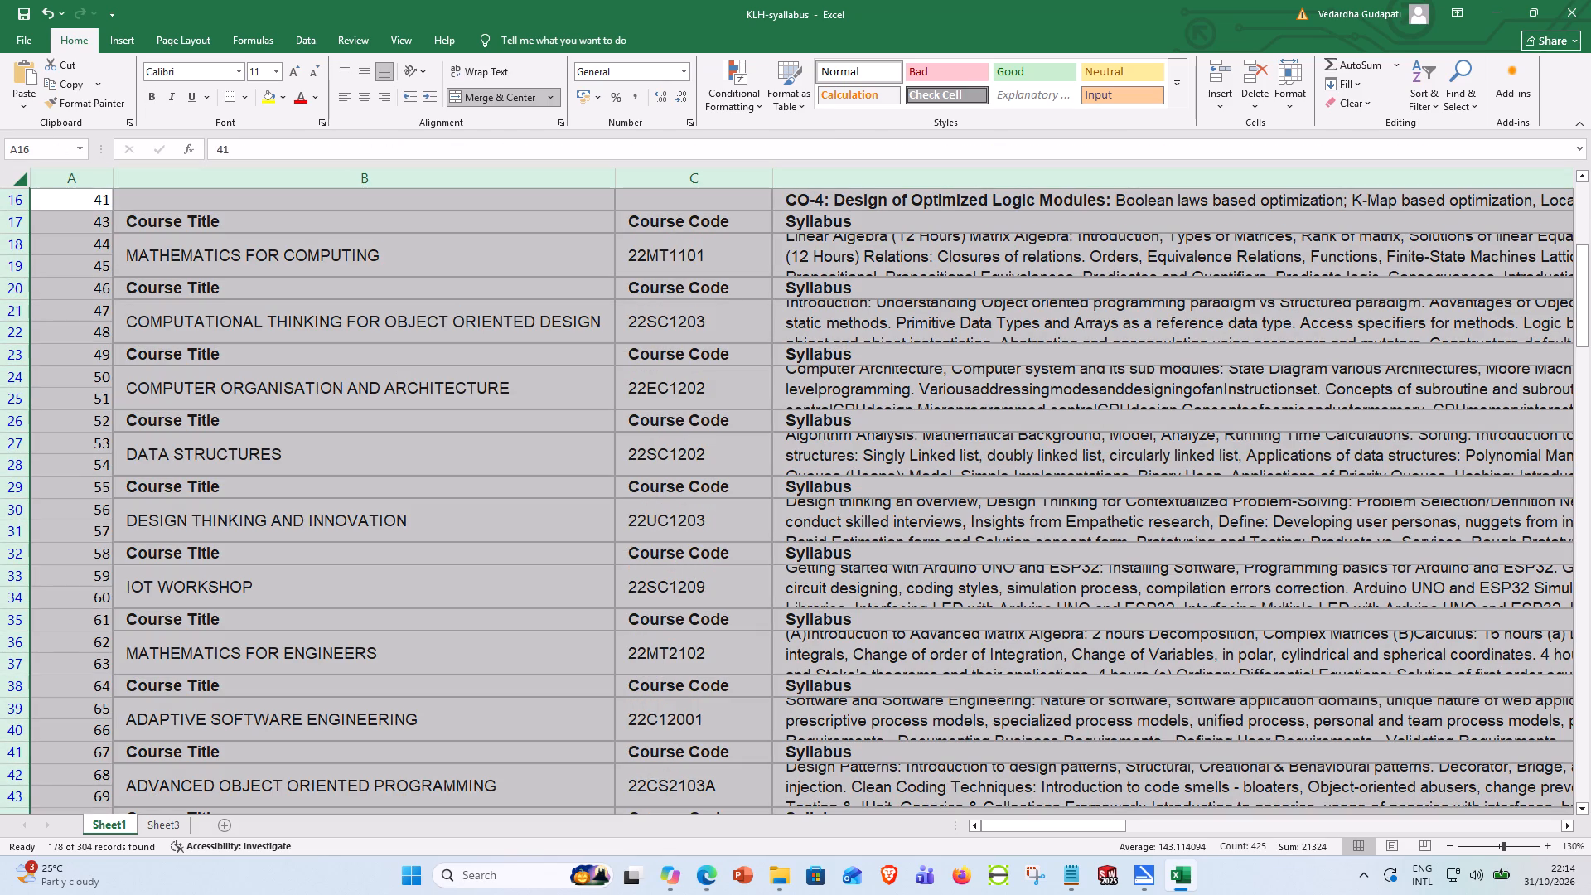
double_click(15, 301)
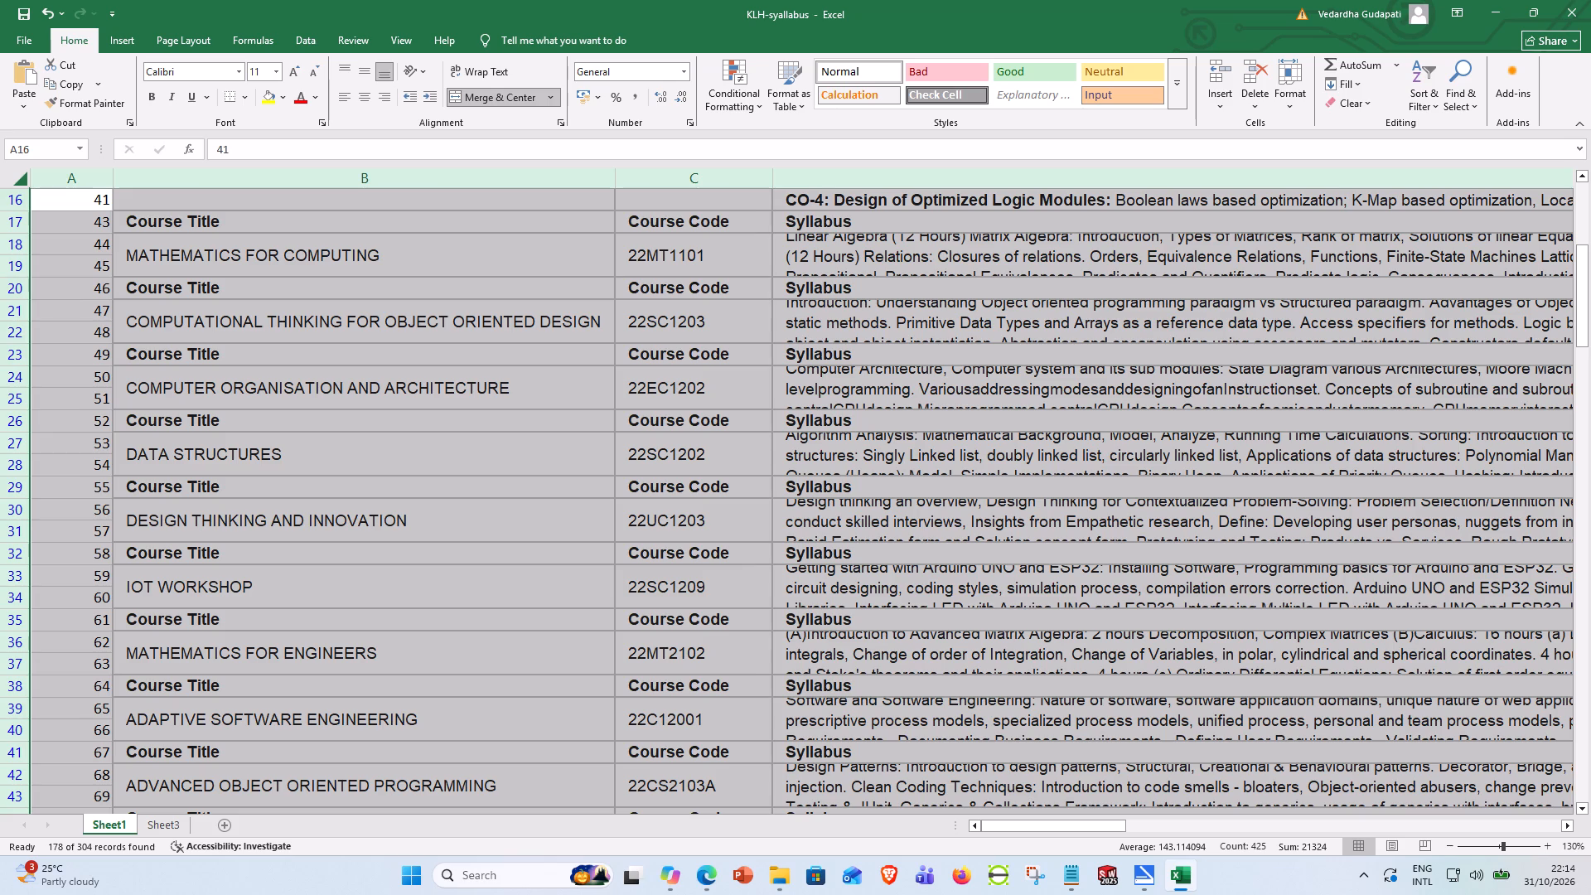
drag(20, 410, 16, 424)
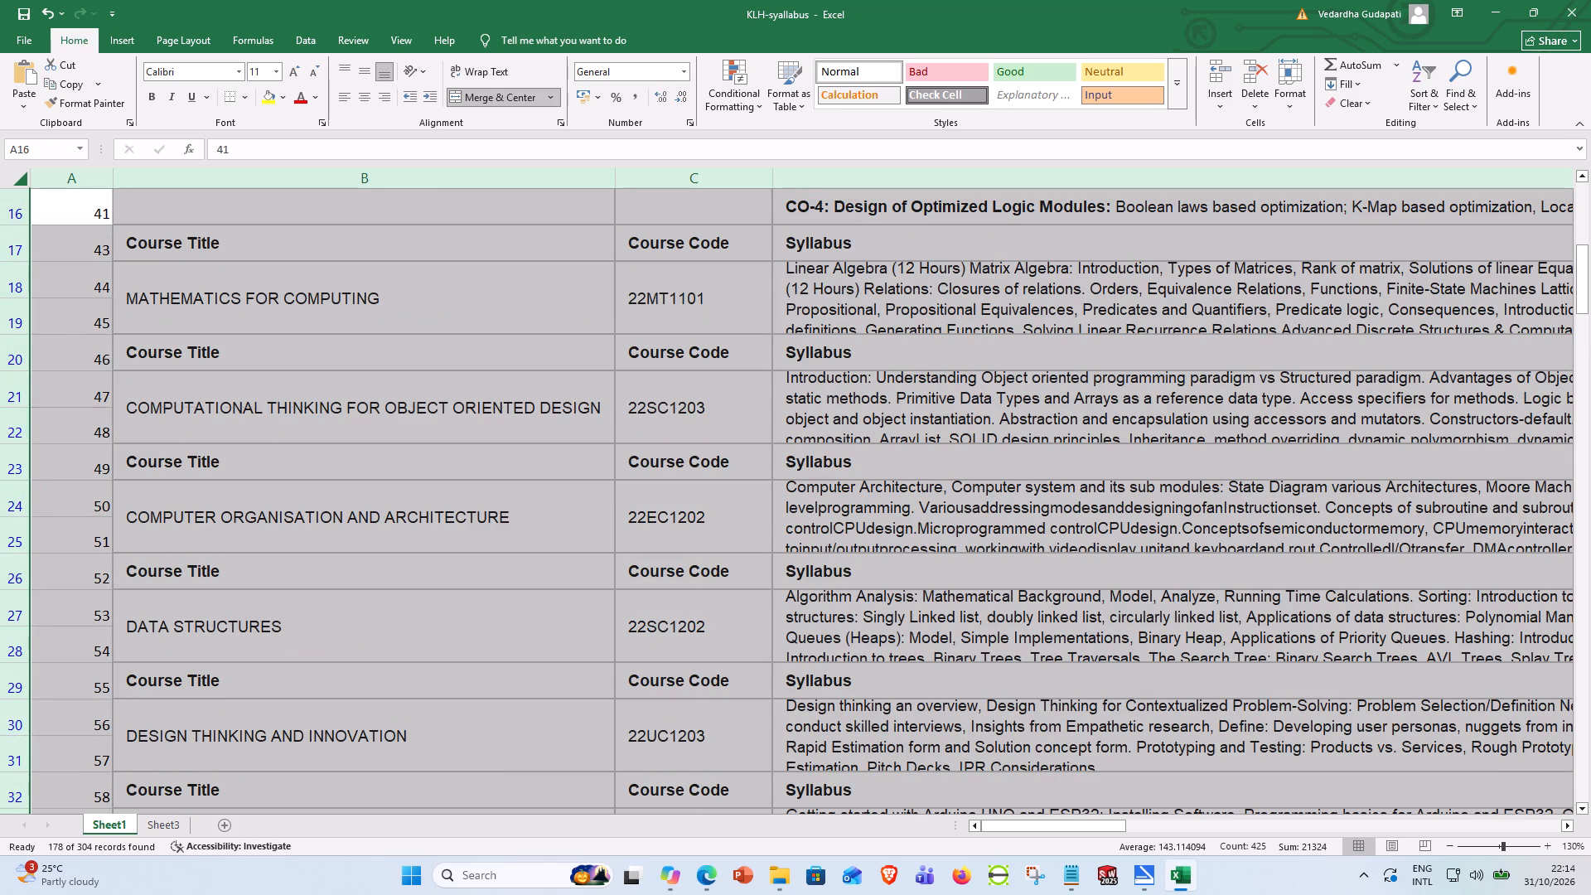
drag(17, 443, 11, 501)
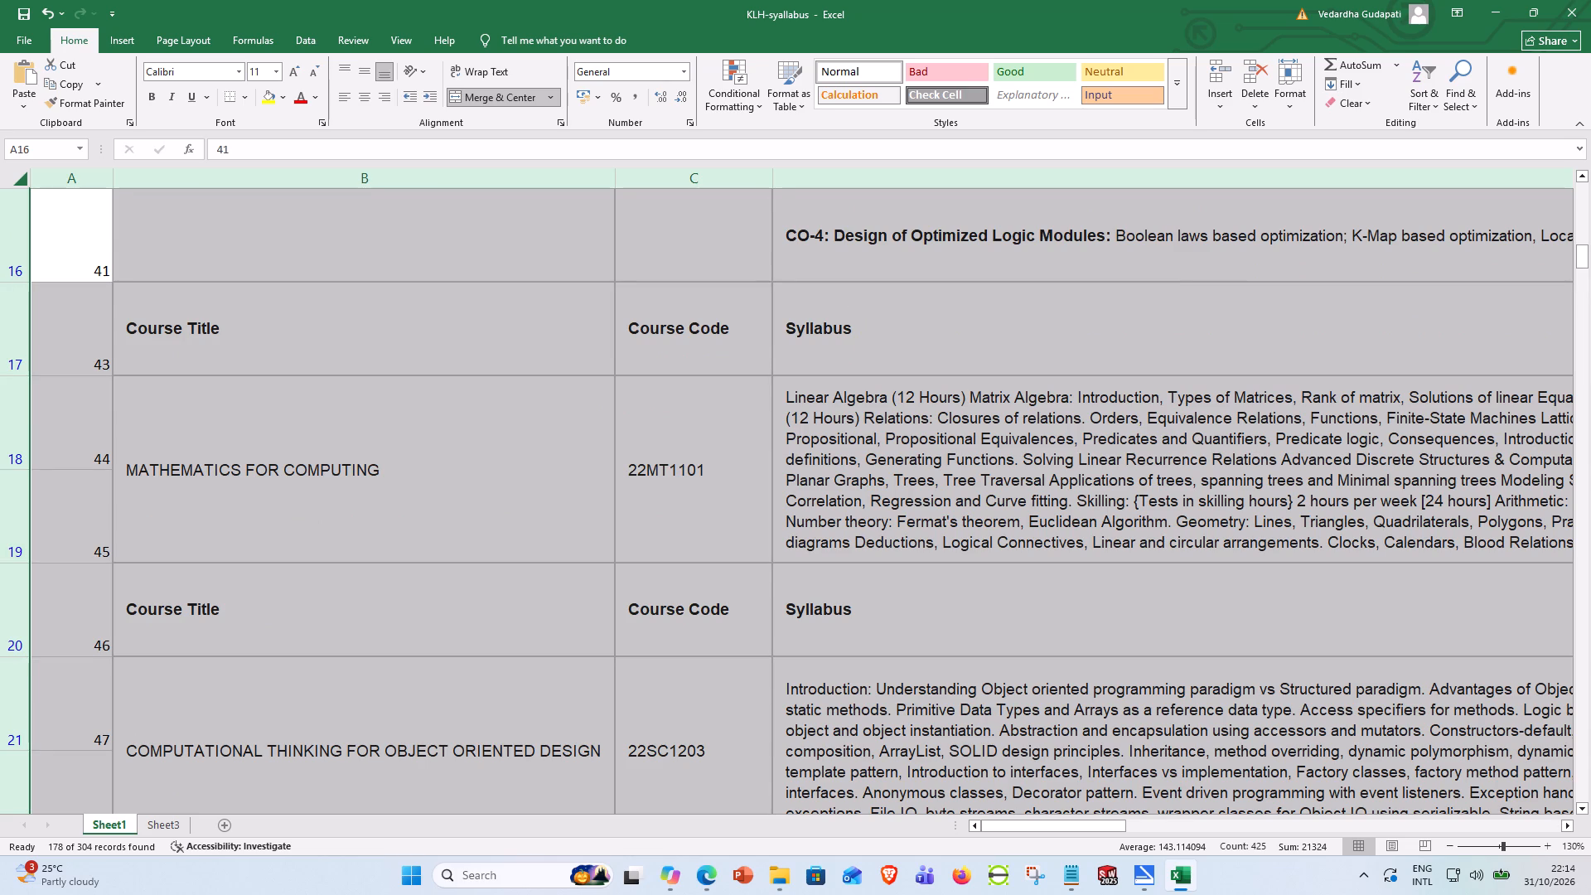
click(18, 562)
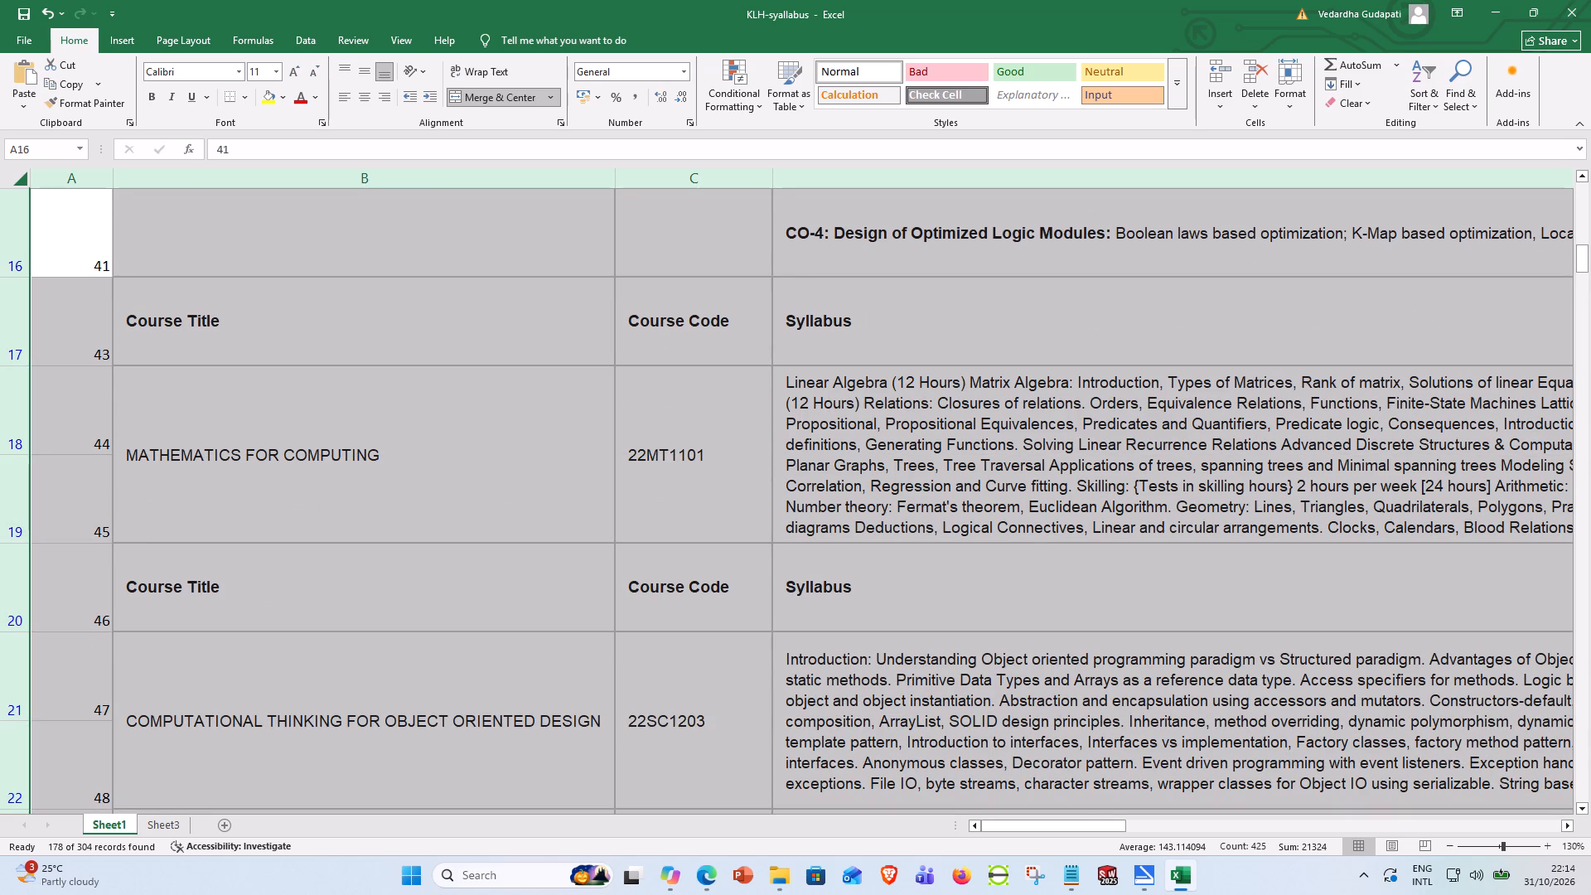
drag(21, 541, 21, 563)
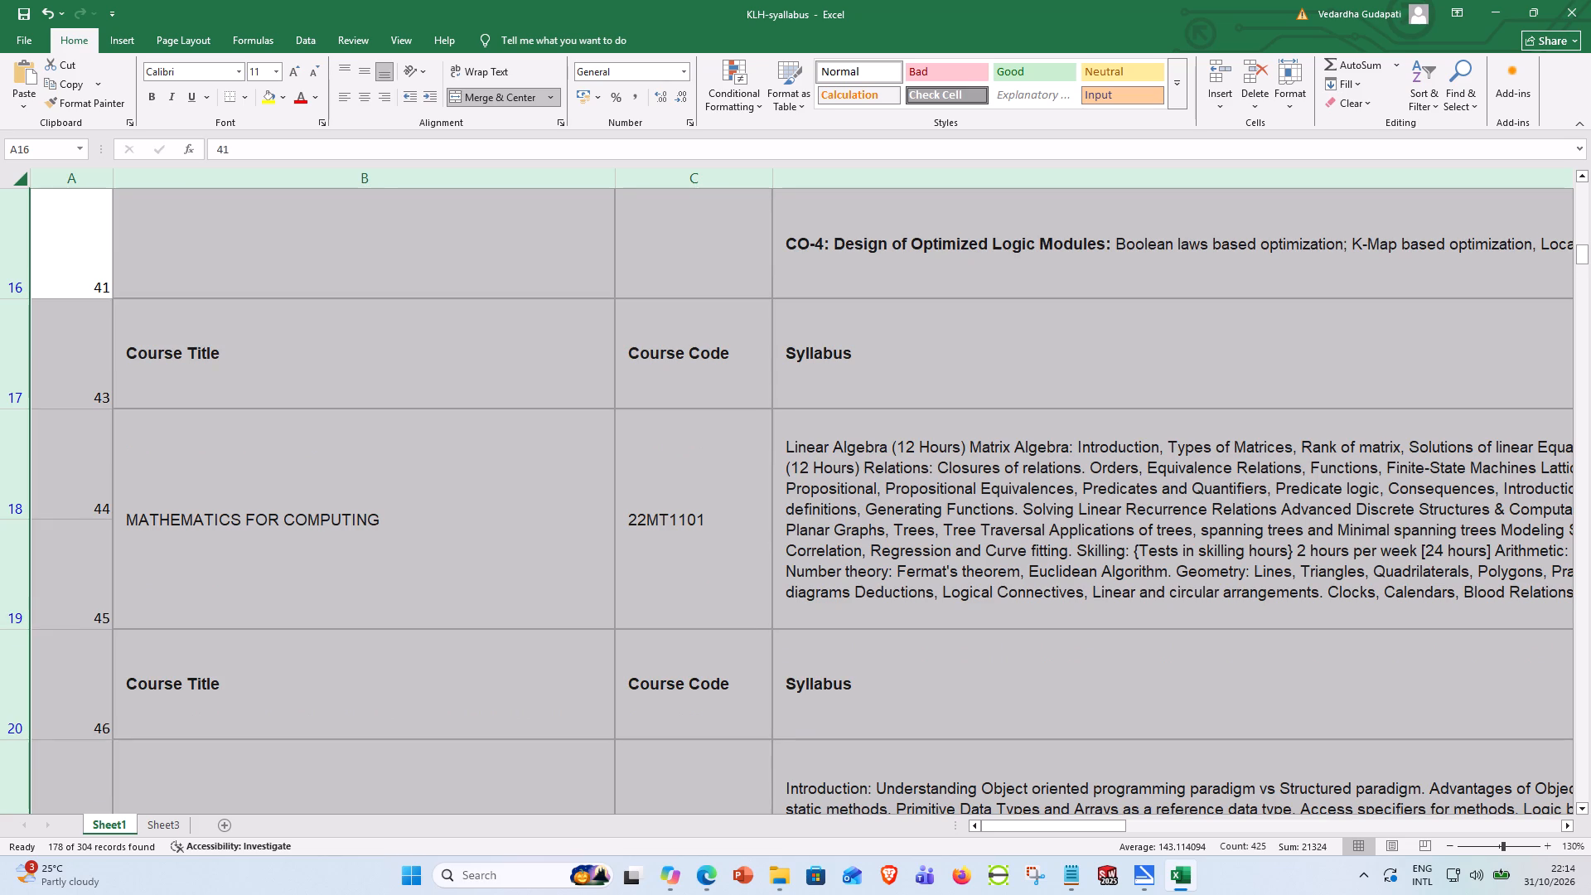
click(891, 534)
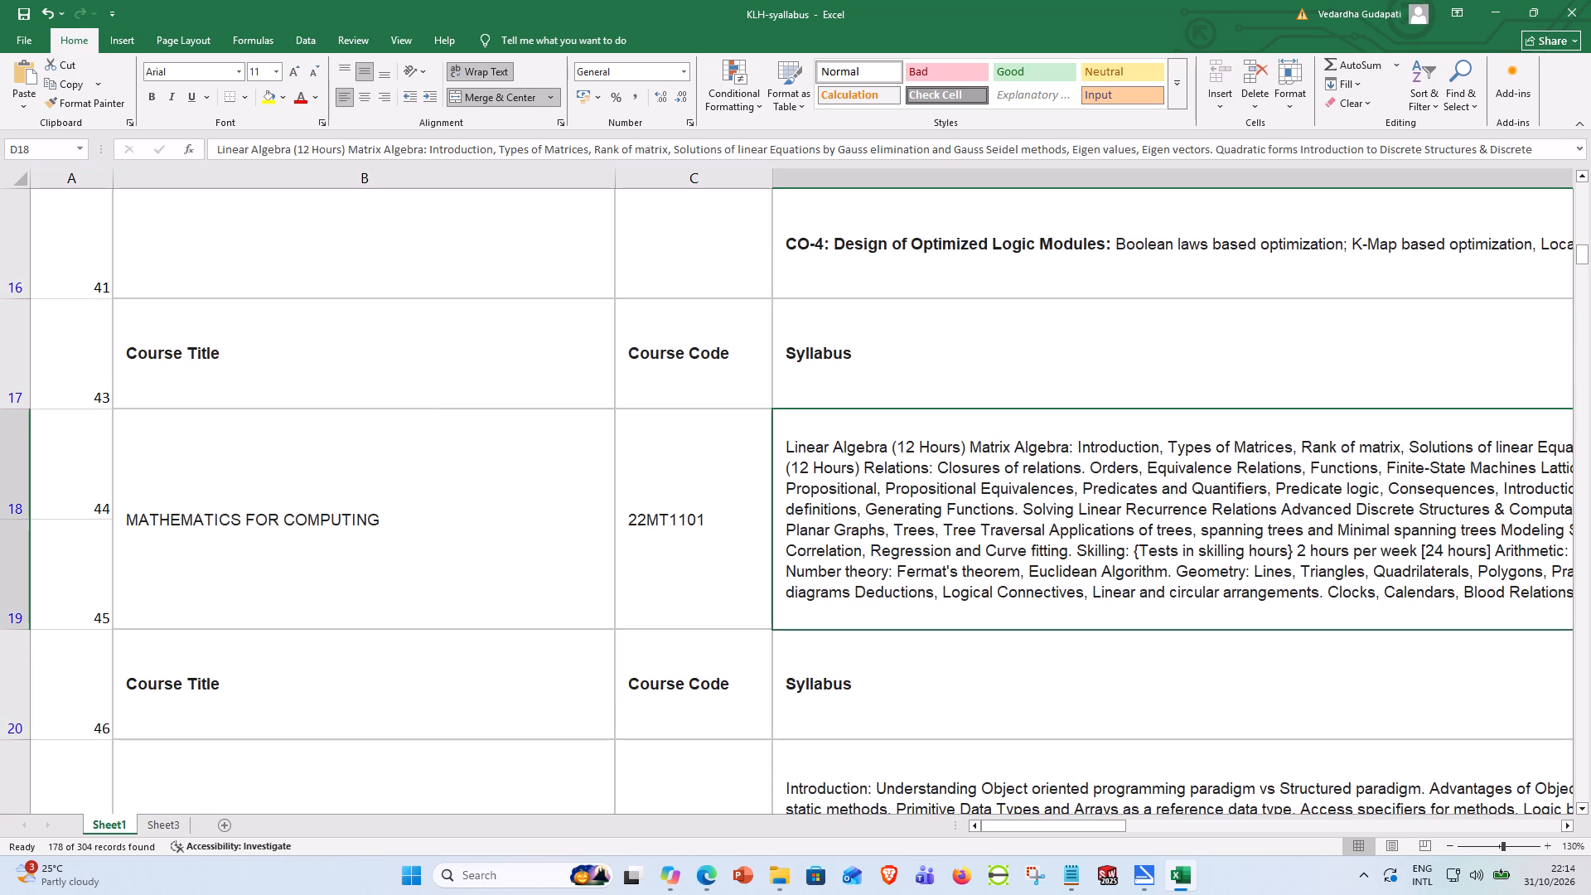
Review the course entries throughout Sheet1 to check that the syllabus texts fit the enlarged rows.
scroll(959, 549, down, 4)
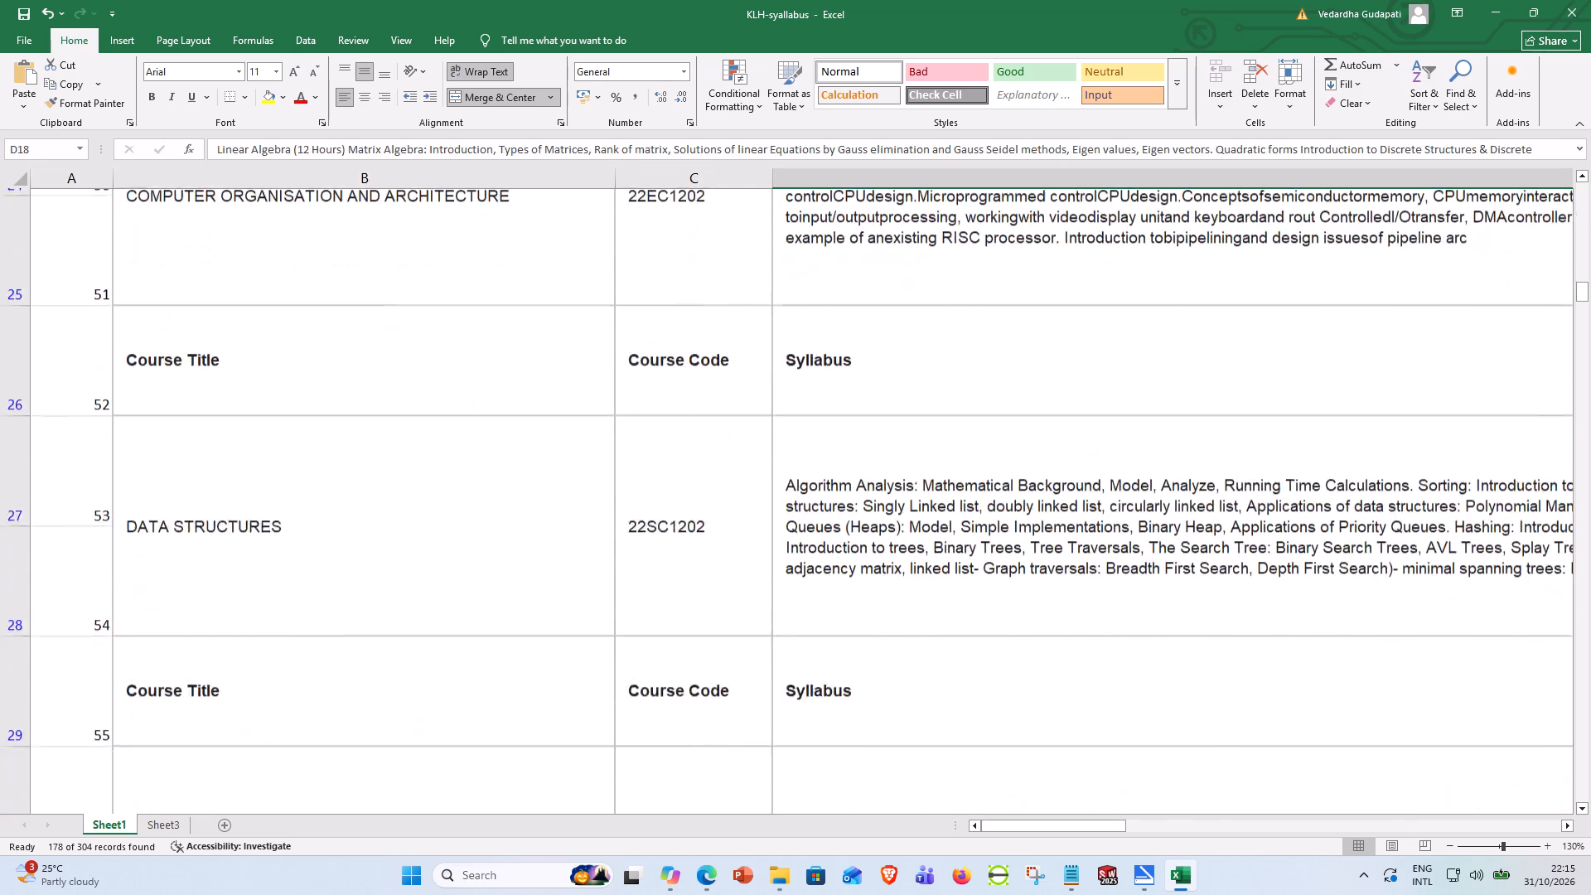
scroll(959, 549, down, 7)
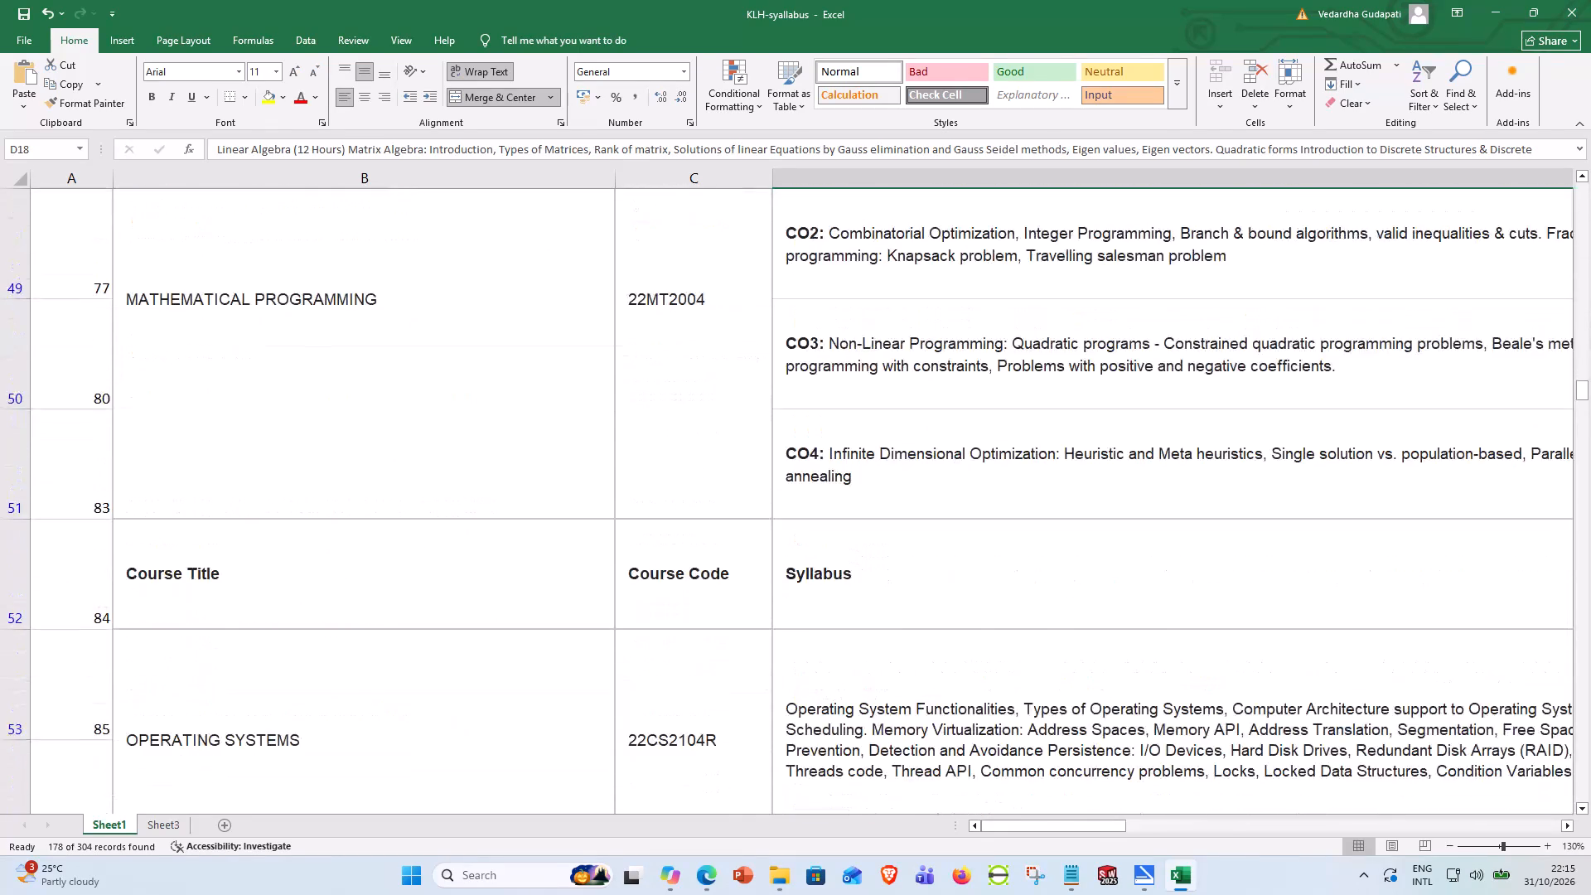
scroll(959, 549, down, 17)
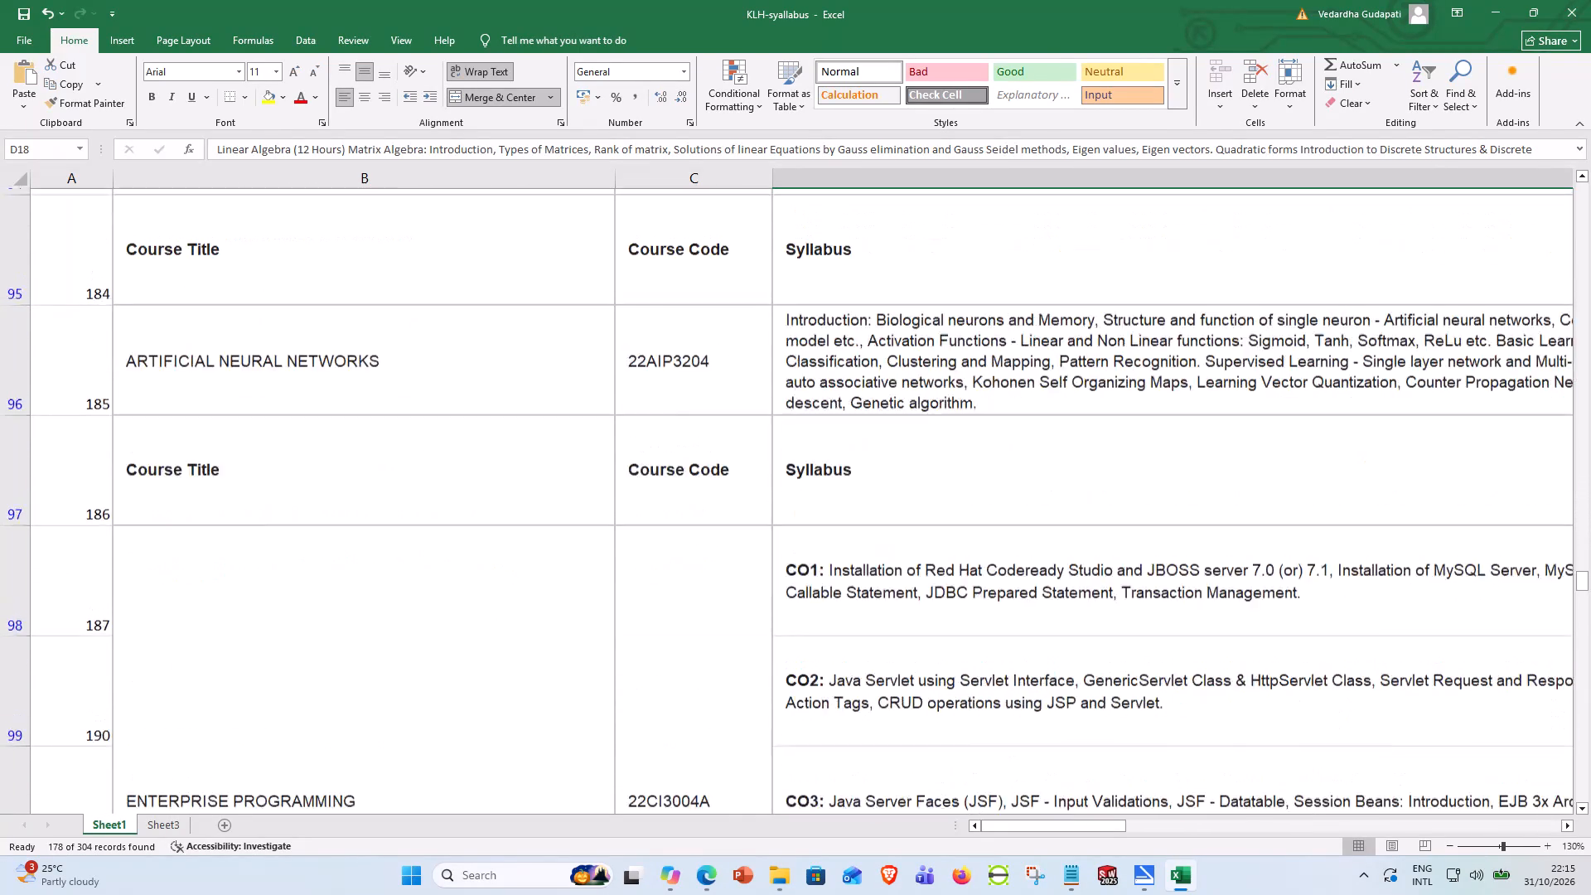
scroll(959, 549, down, 14)
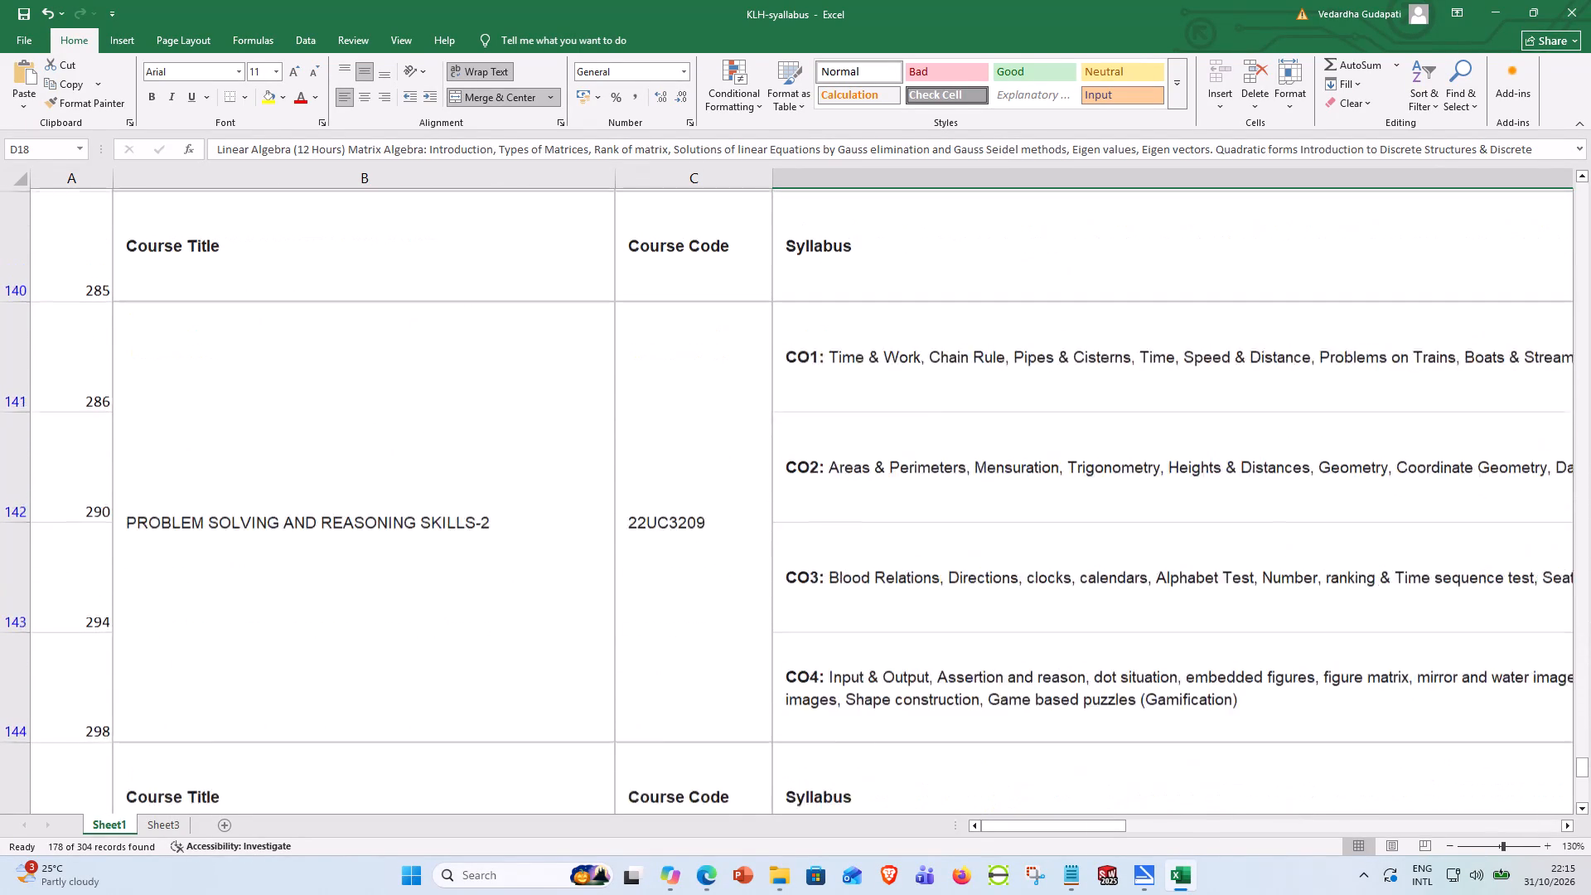
scroll(959, 549, down, 3)
scroll(959, 549, up, 16)
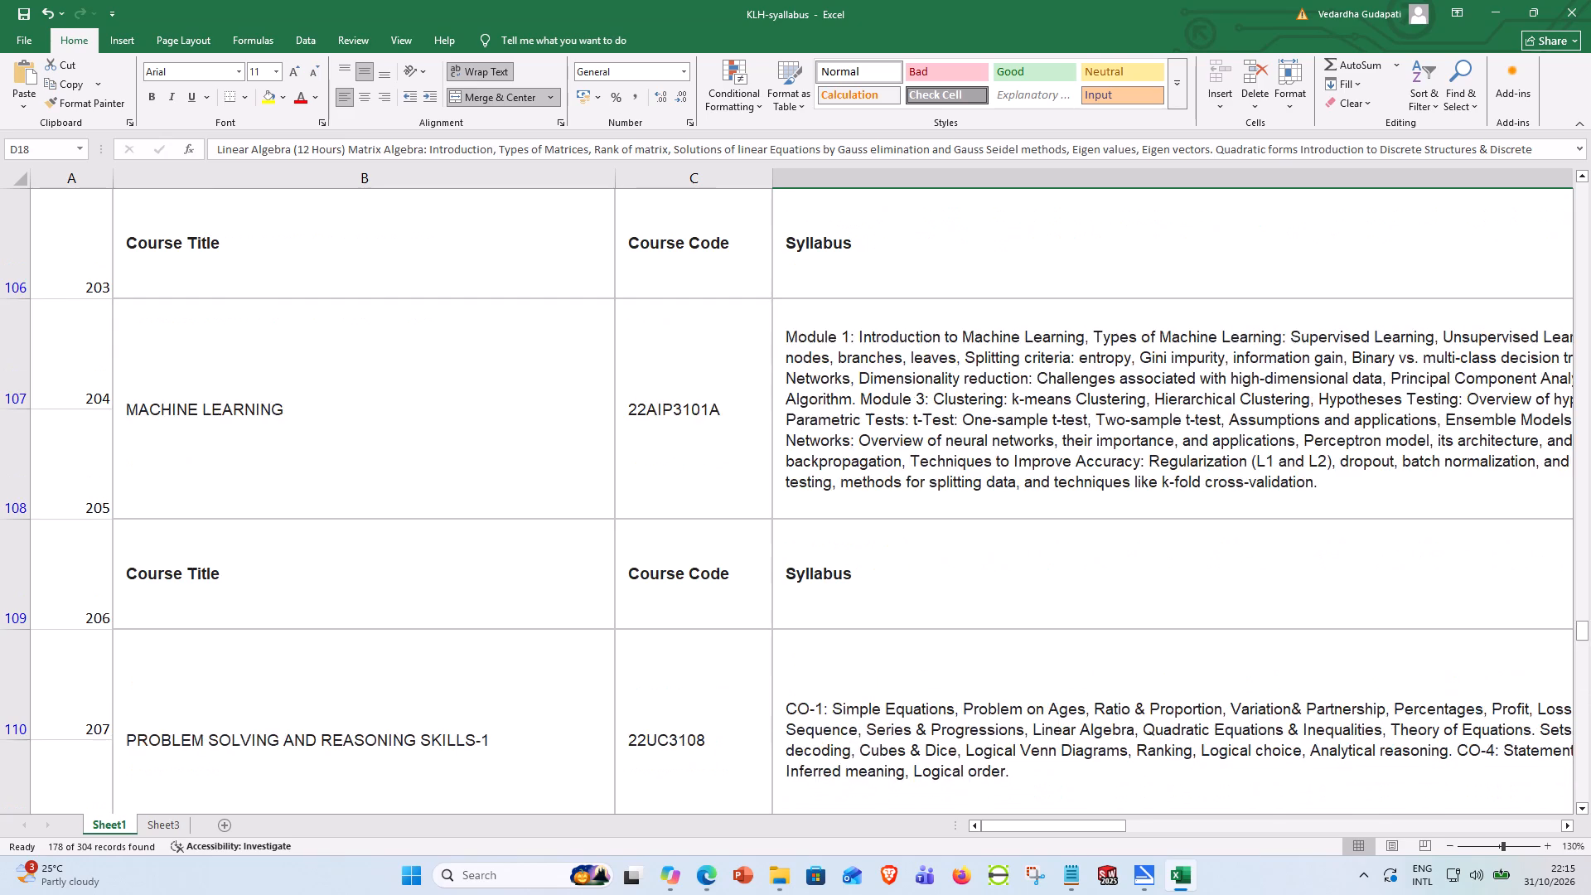
scroll(959, 549, up, 20)
scroll(959, 549, up, 15)
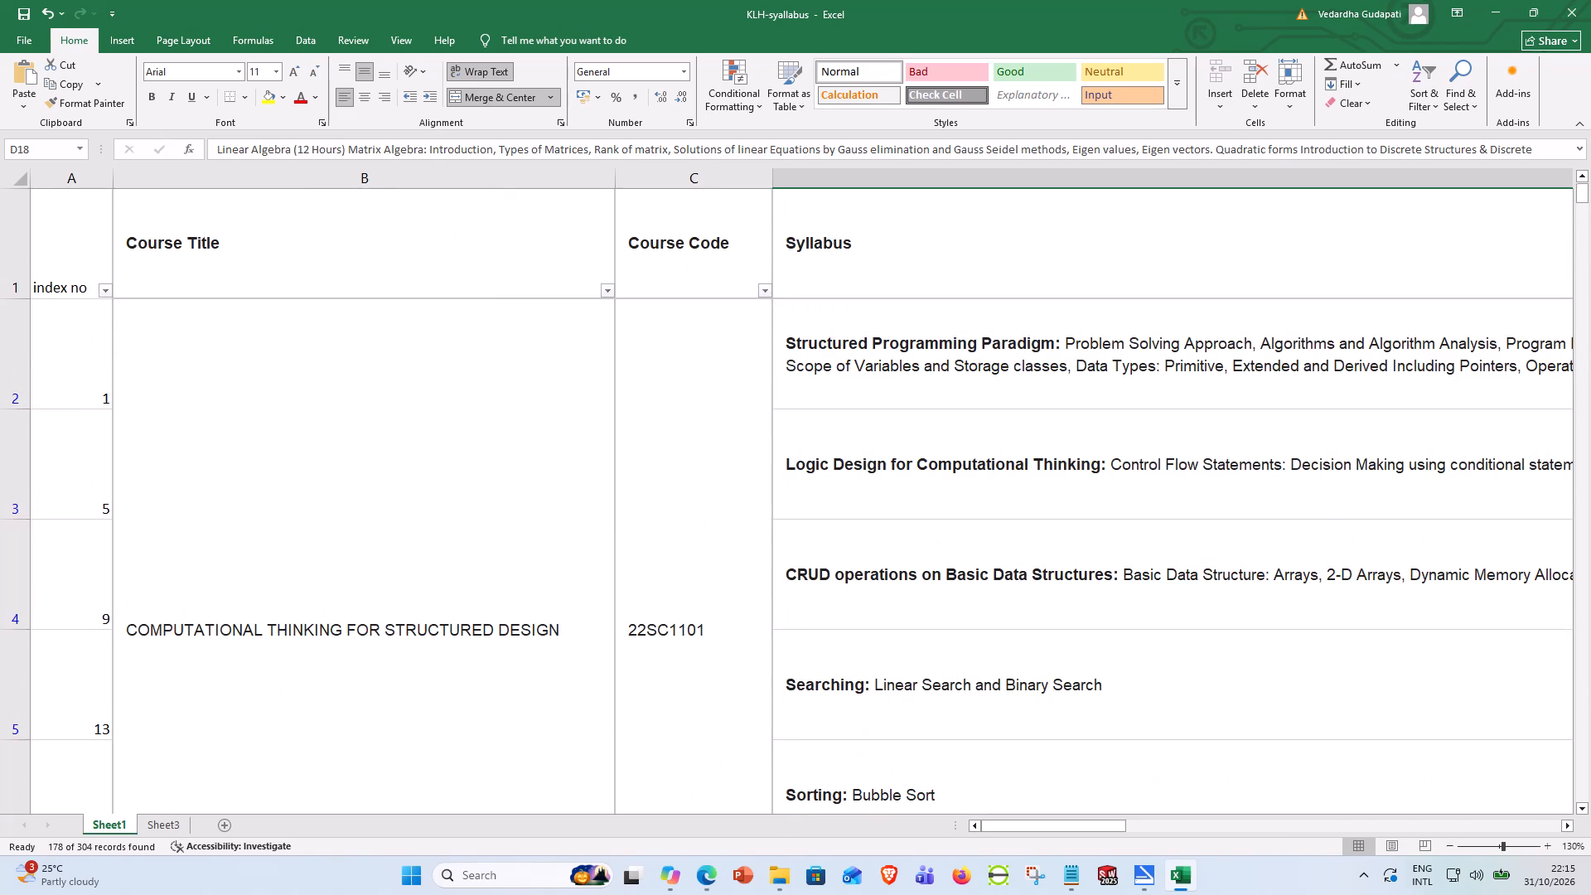
scroll(959, 549, up, 2)
Narrow the Course Title and Course Code columns closer to their contents.
drag(616, 181, 575, 189)
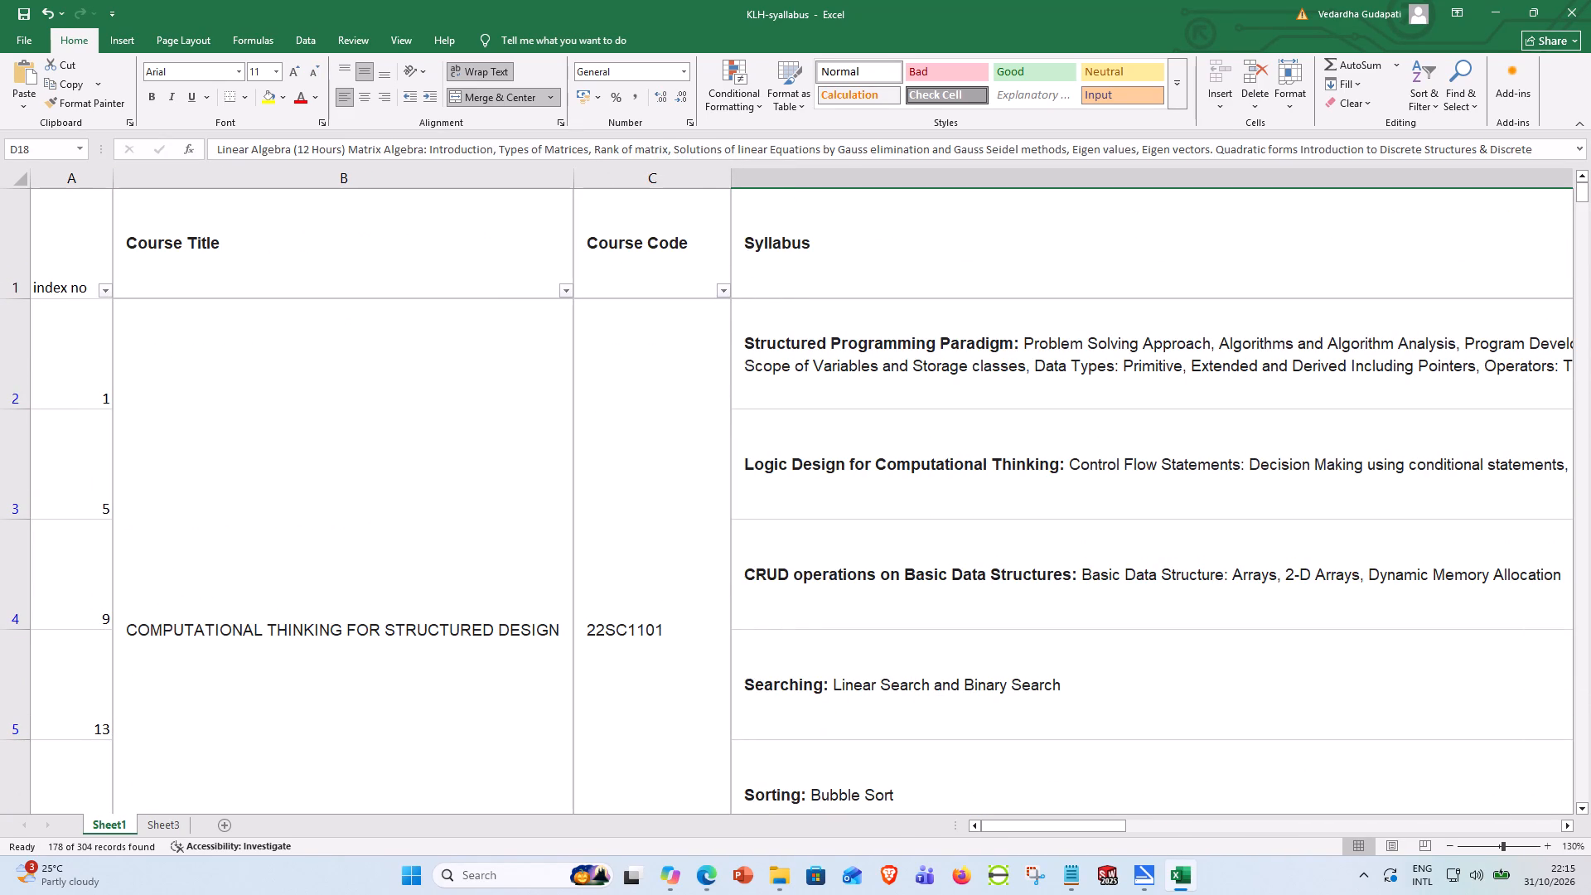
drag(729, 177, 704, 180)
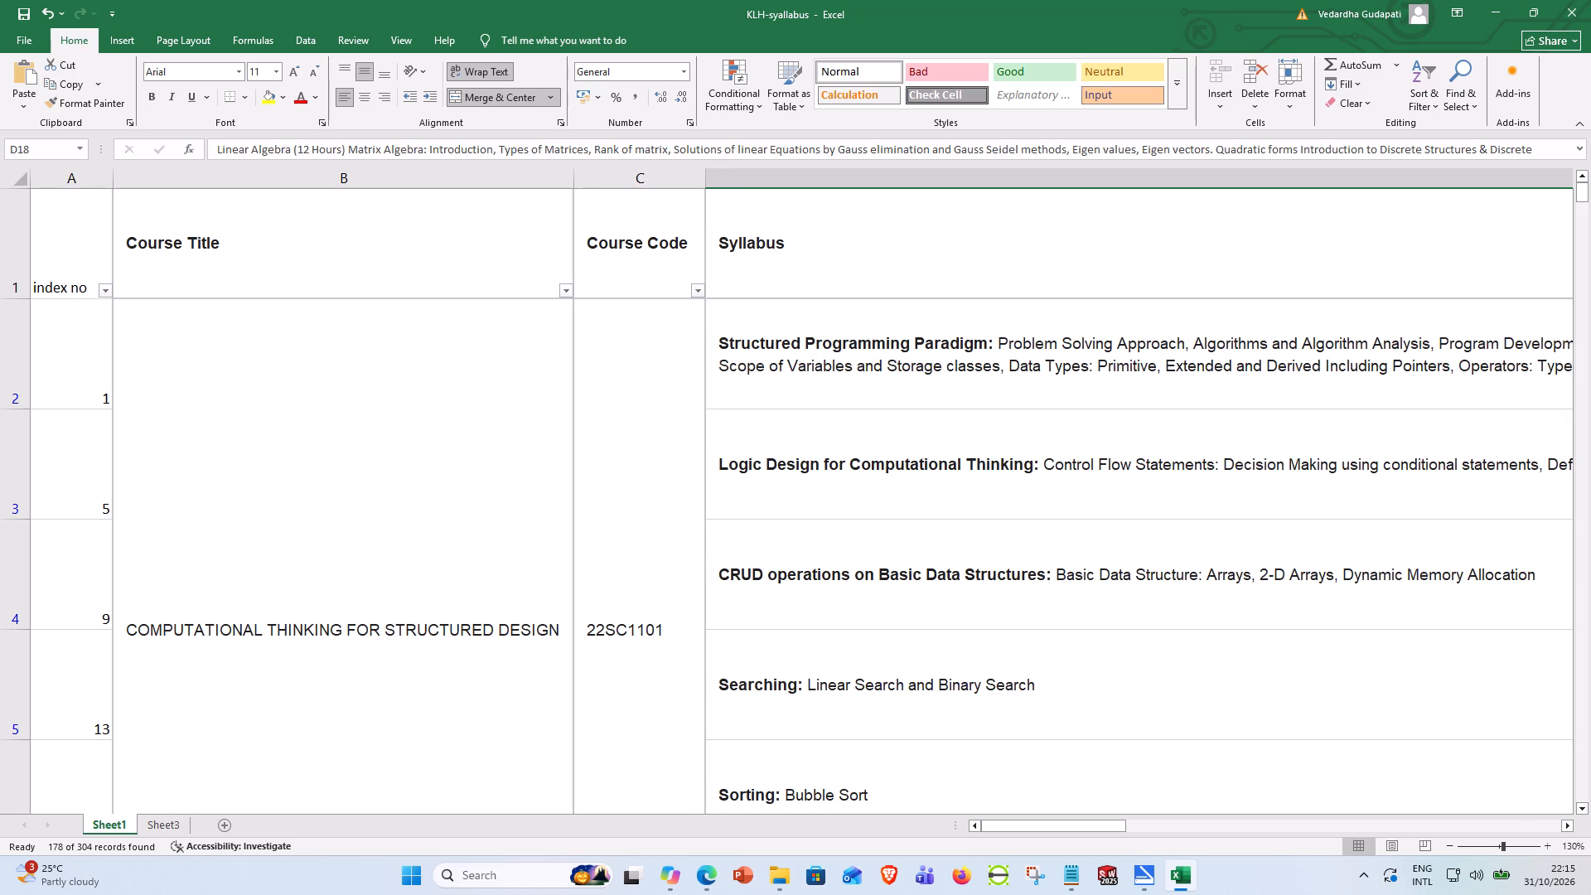
scroll(741, 310, up, 1)
Toggle horizontal centring on and off for the whole of Sheet1 to clear the cell indents, and check the entries.
click(19, 176)
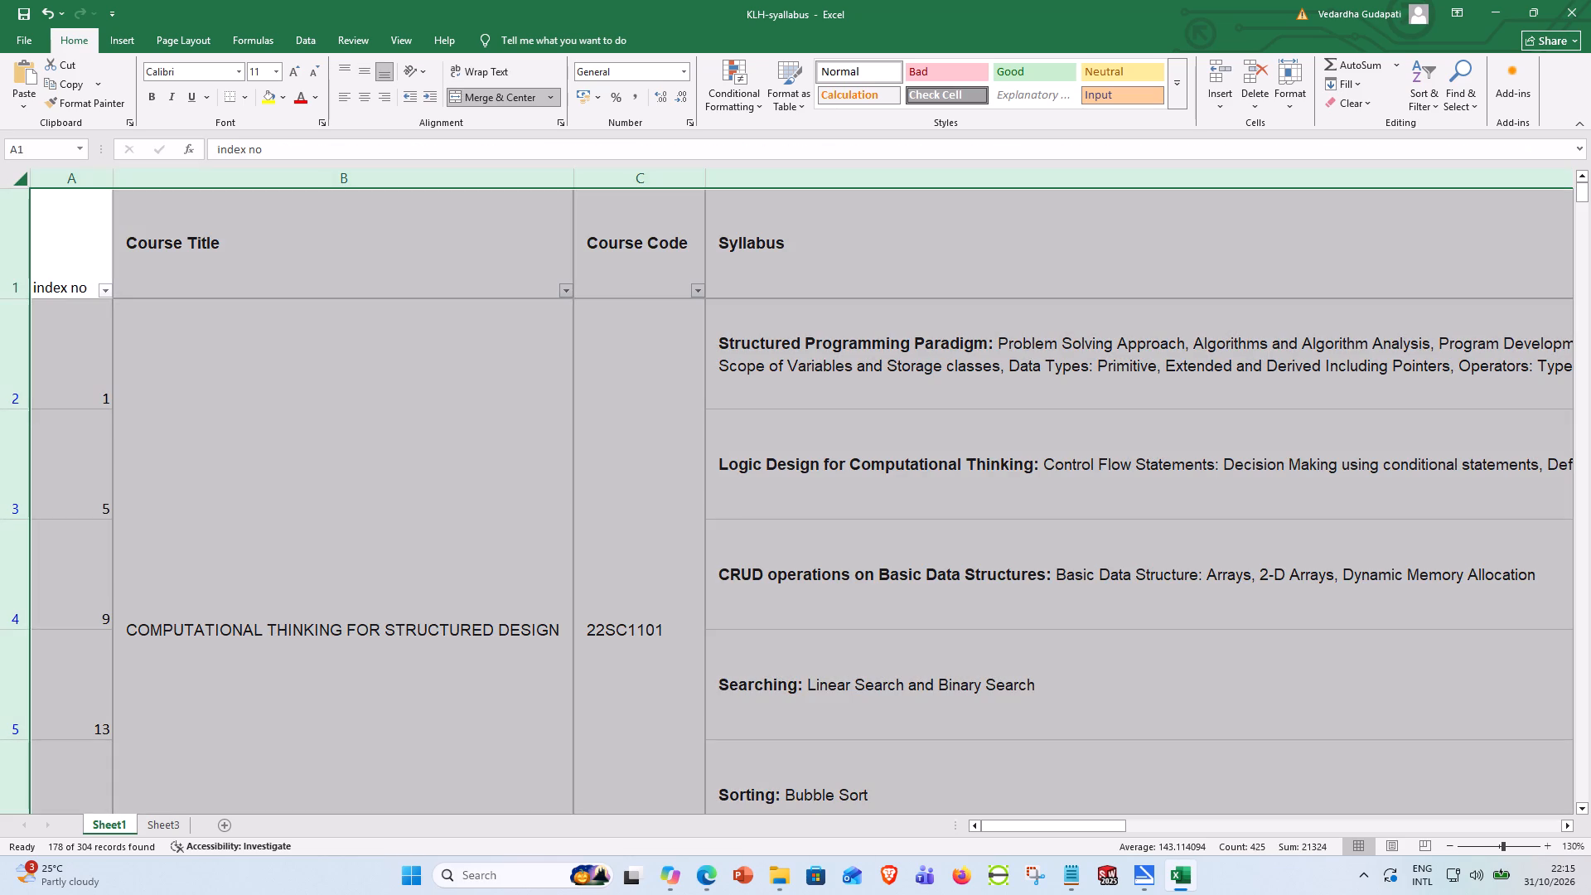
click(364, 99)
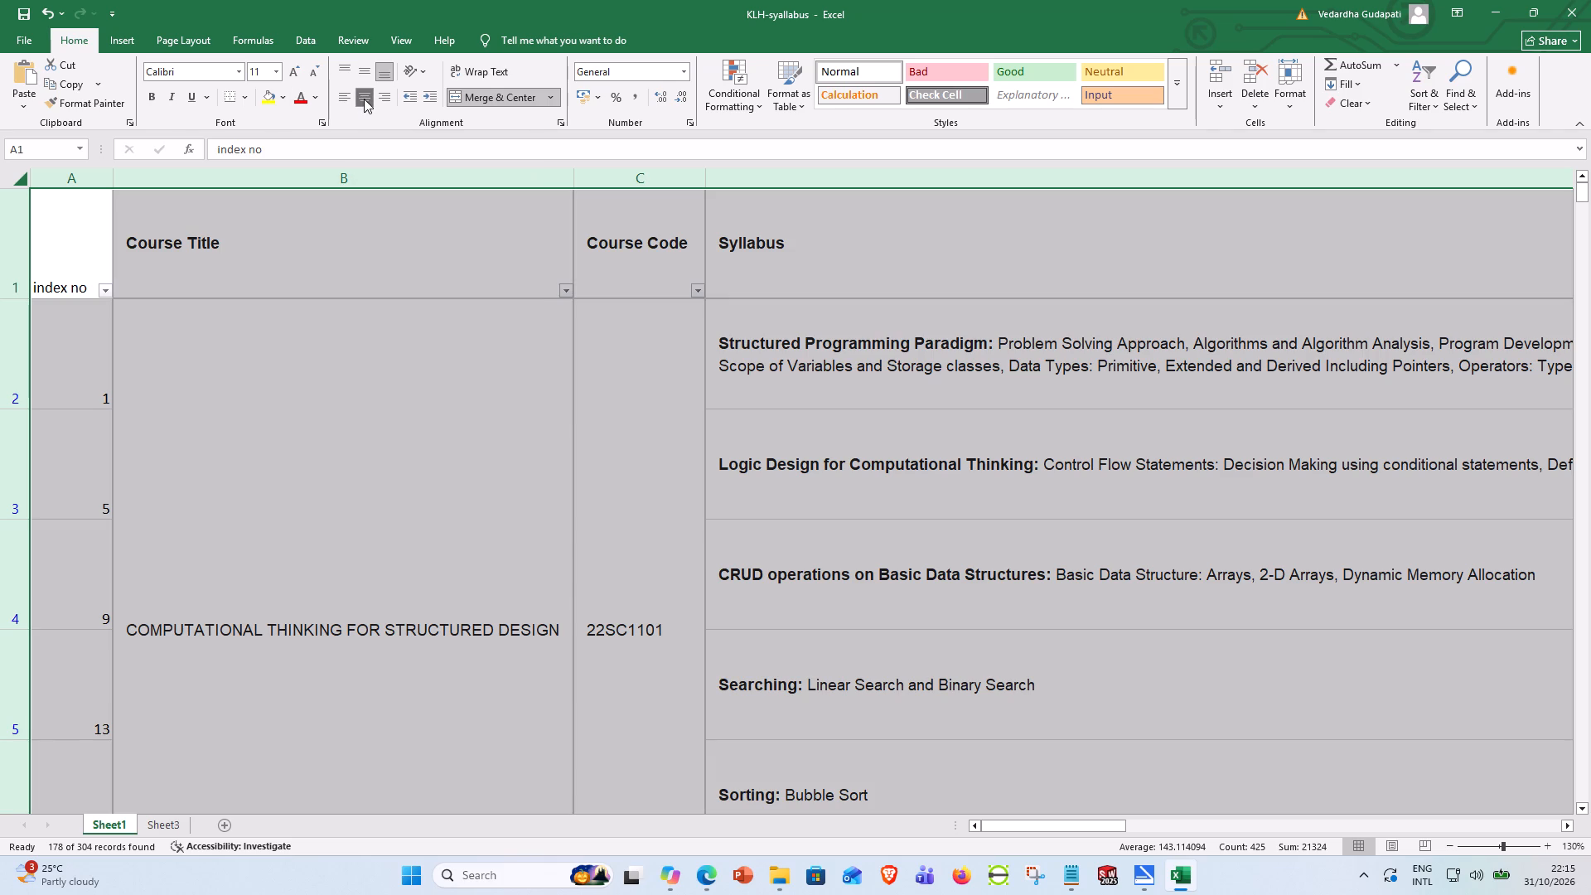
click(364, 99)
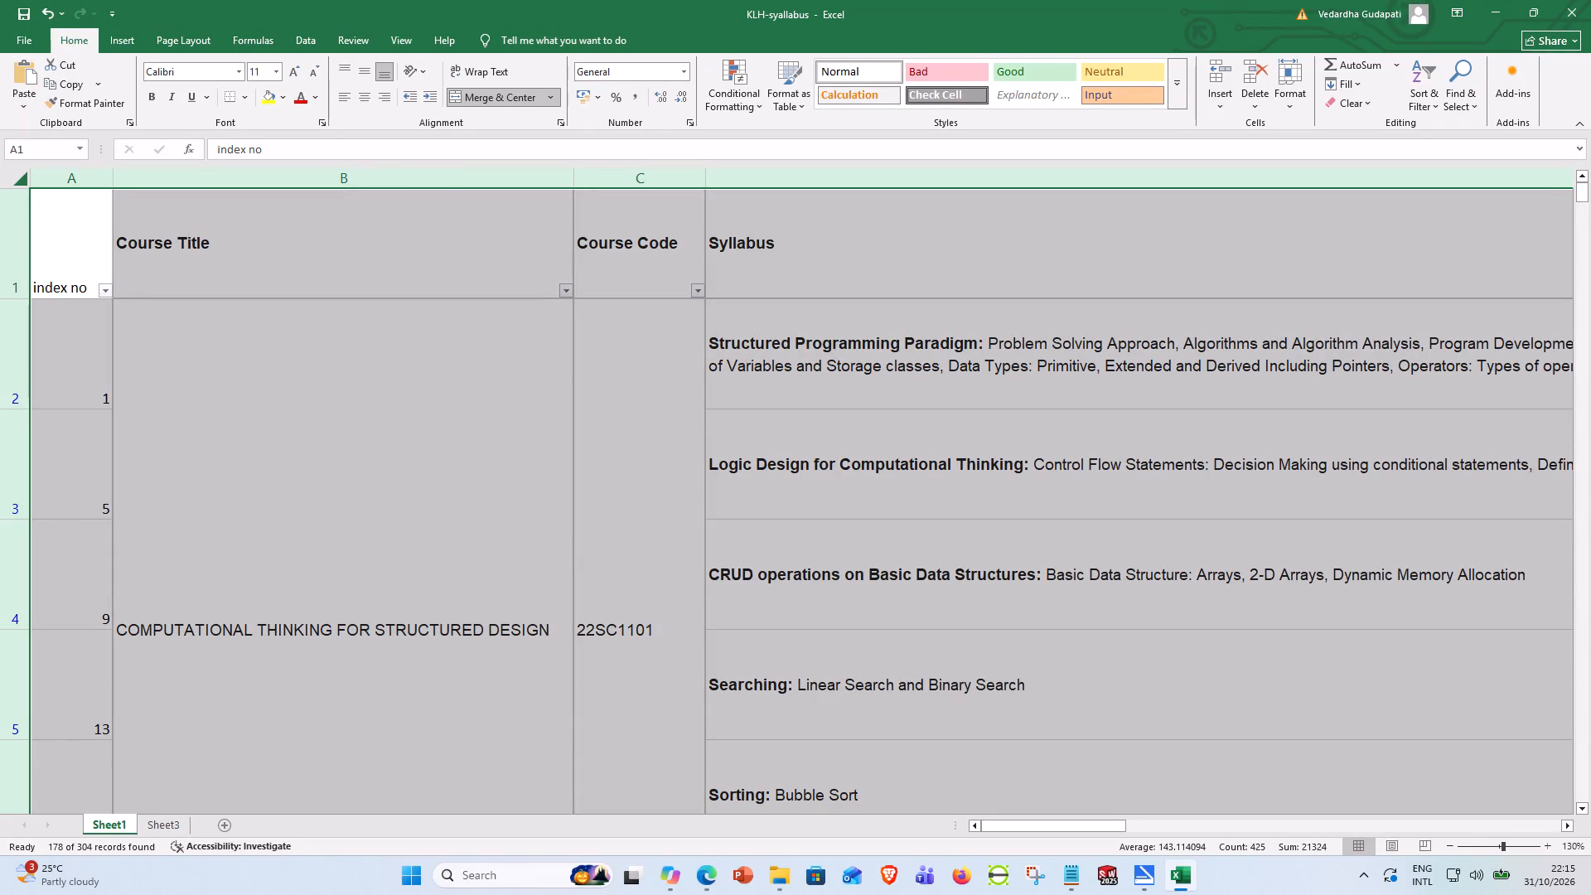
scroll(322, 425, down, 4)
scroll(322, 425, up, 2)
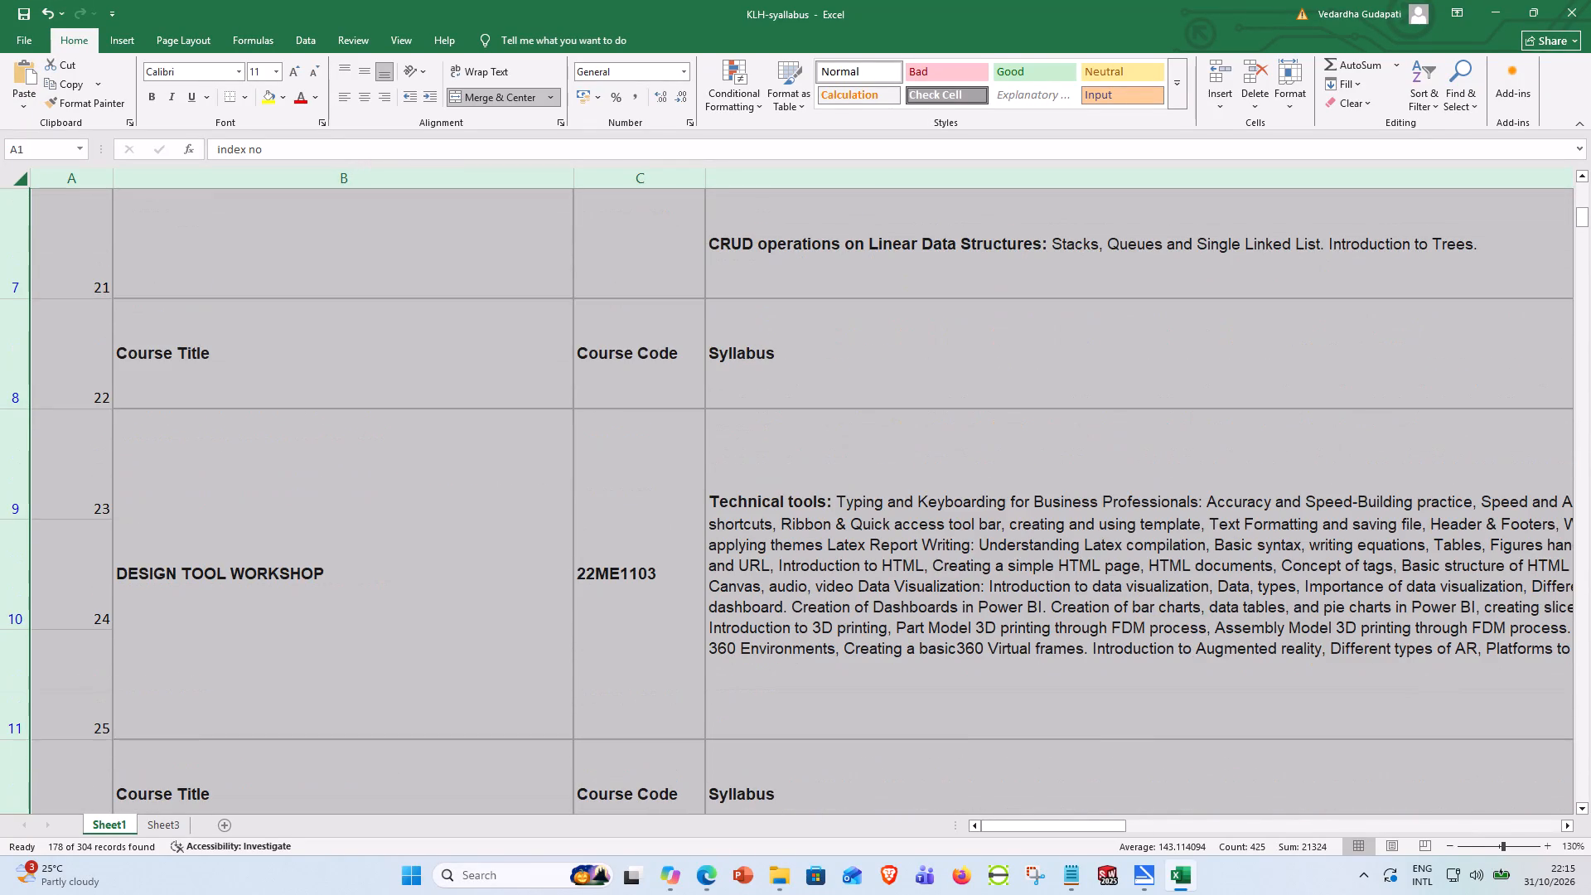
scroll(322, 425, down, 2)
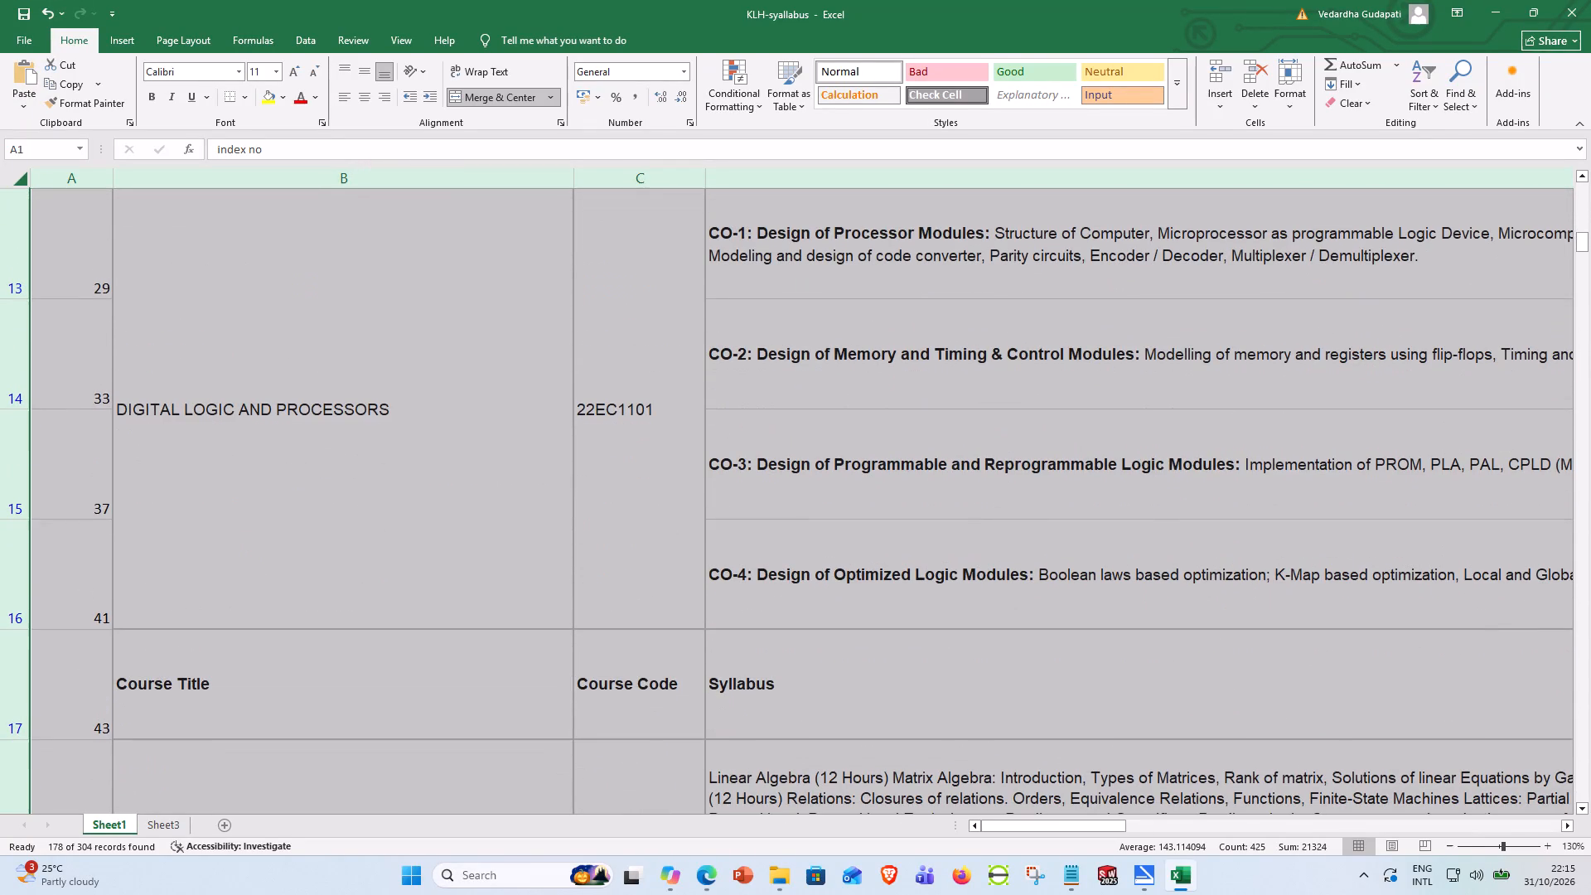
scroll(322, 425, up, 7)
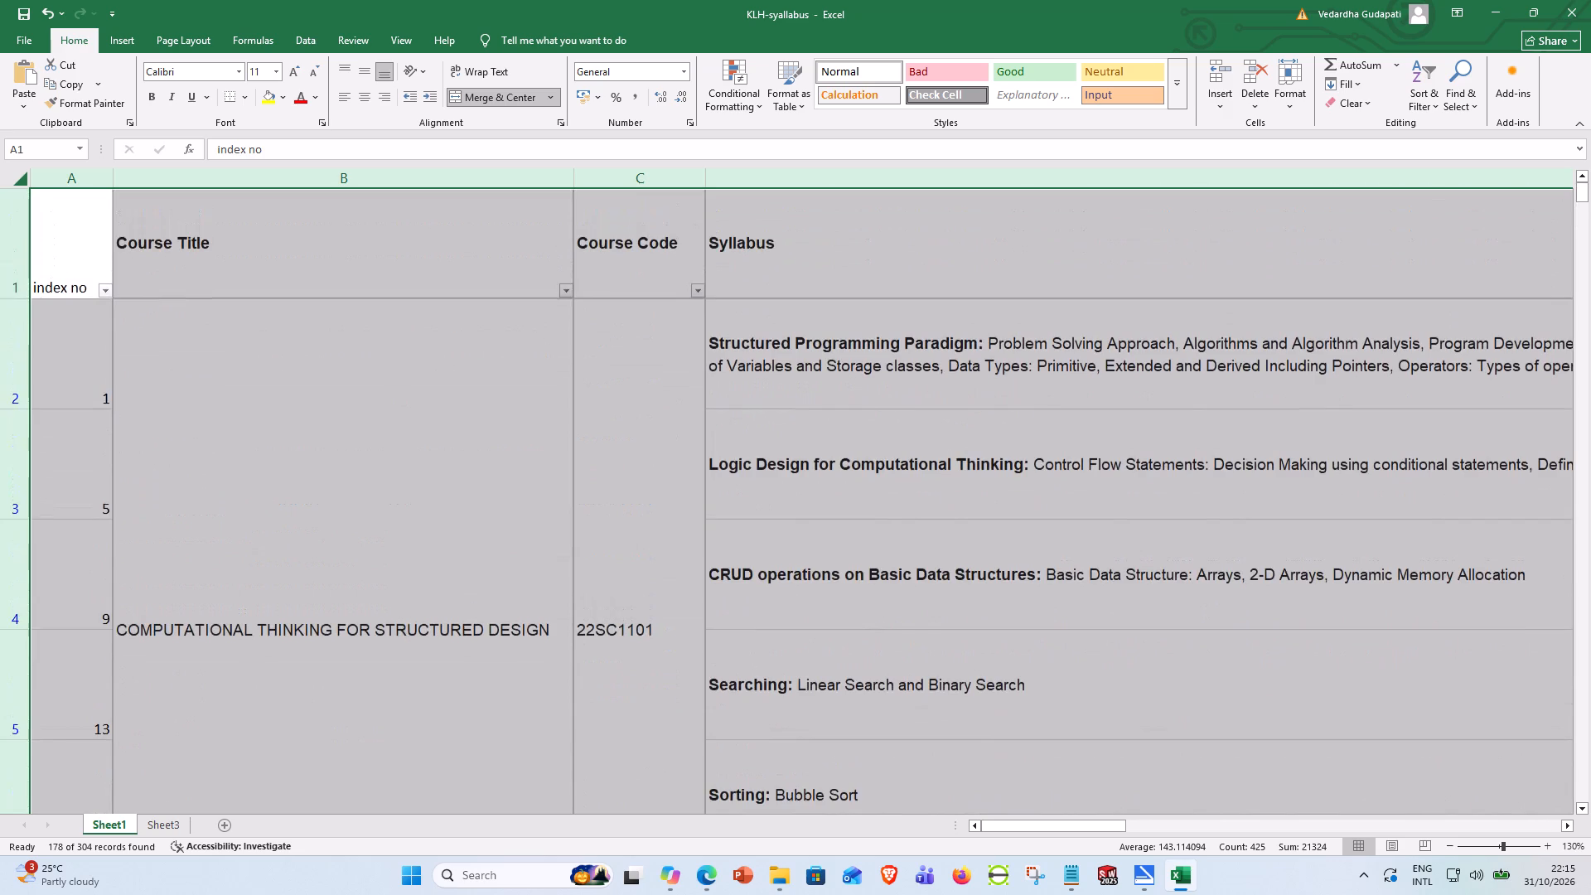
click(322, 425)
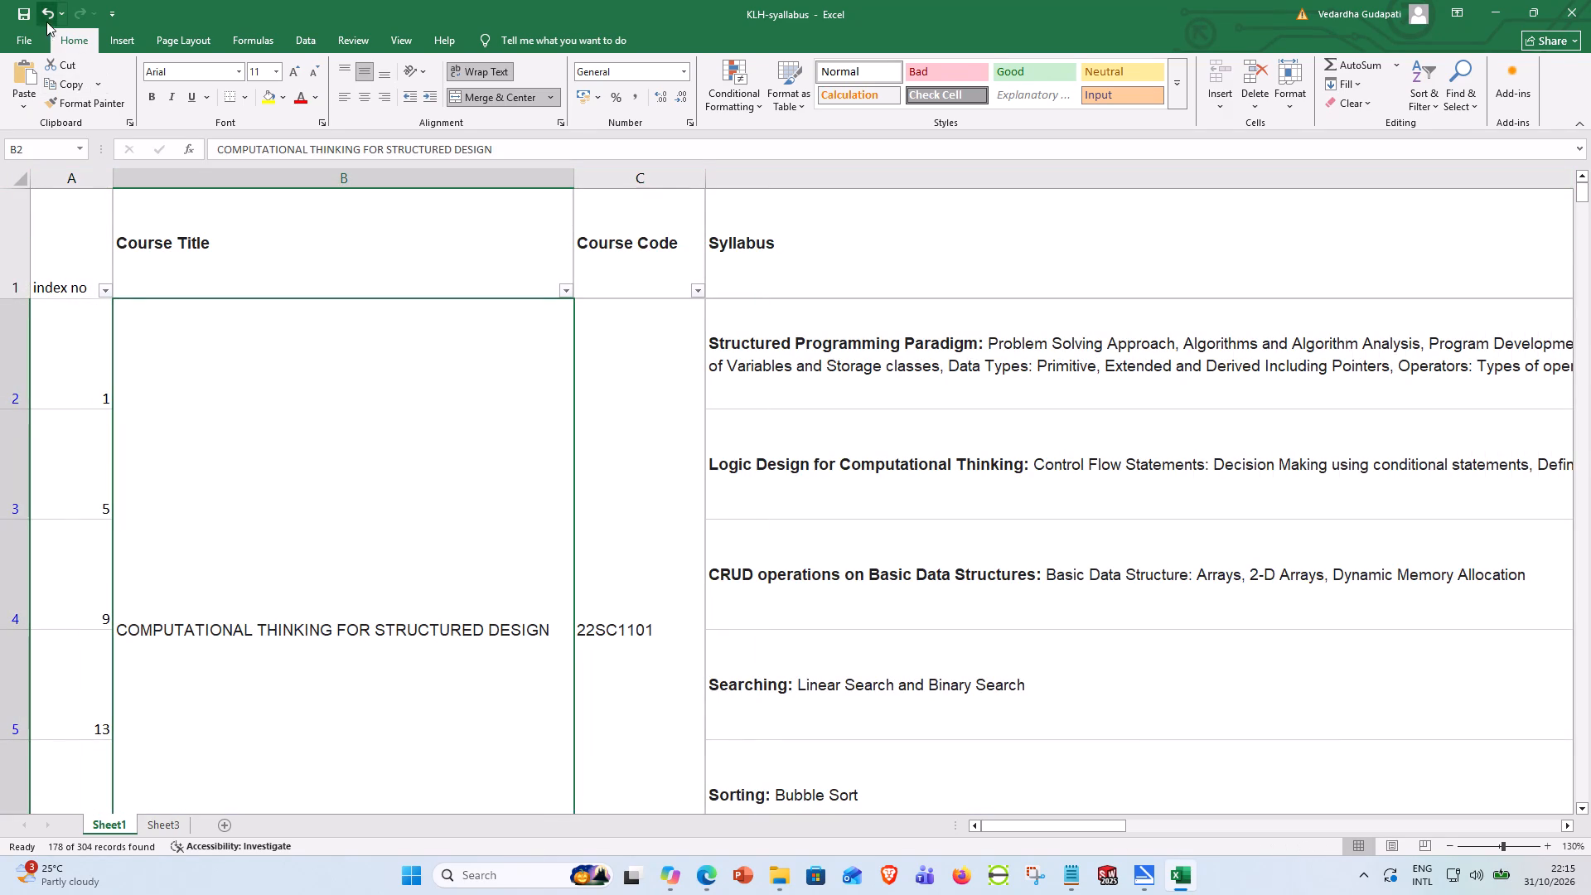
Save the workbook.
click(27, 15)
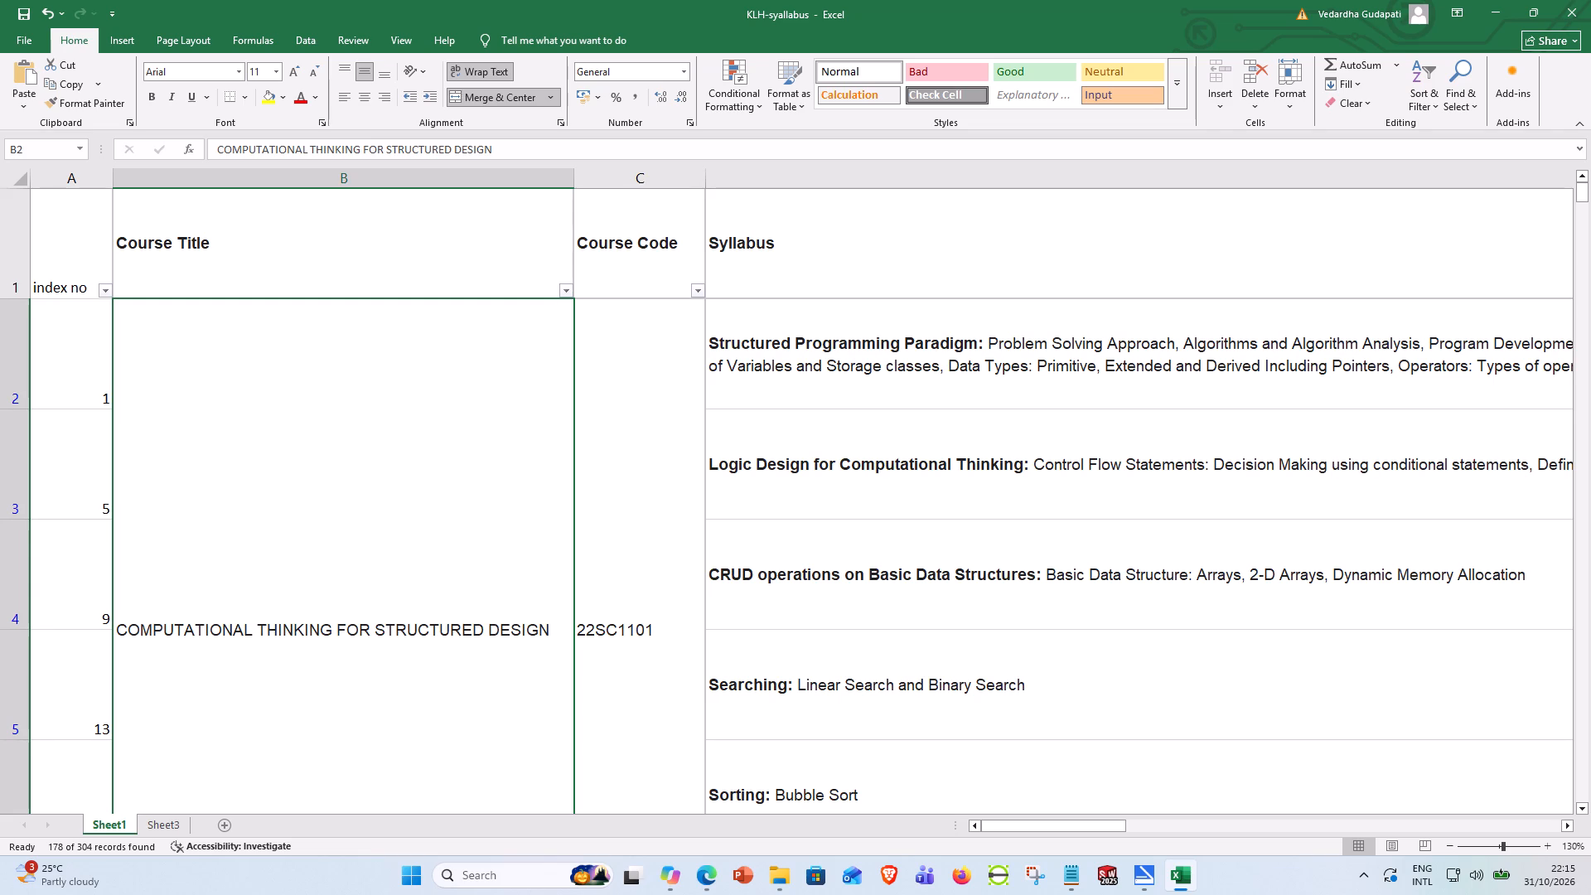
Reduce the heights of rows 2 and 3, making row 3 the shorter of the two.
scroll(181, 419, down, 2)
scroll(181, 419, up, 3)
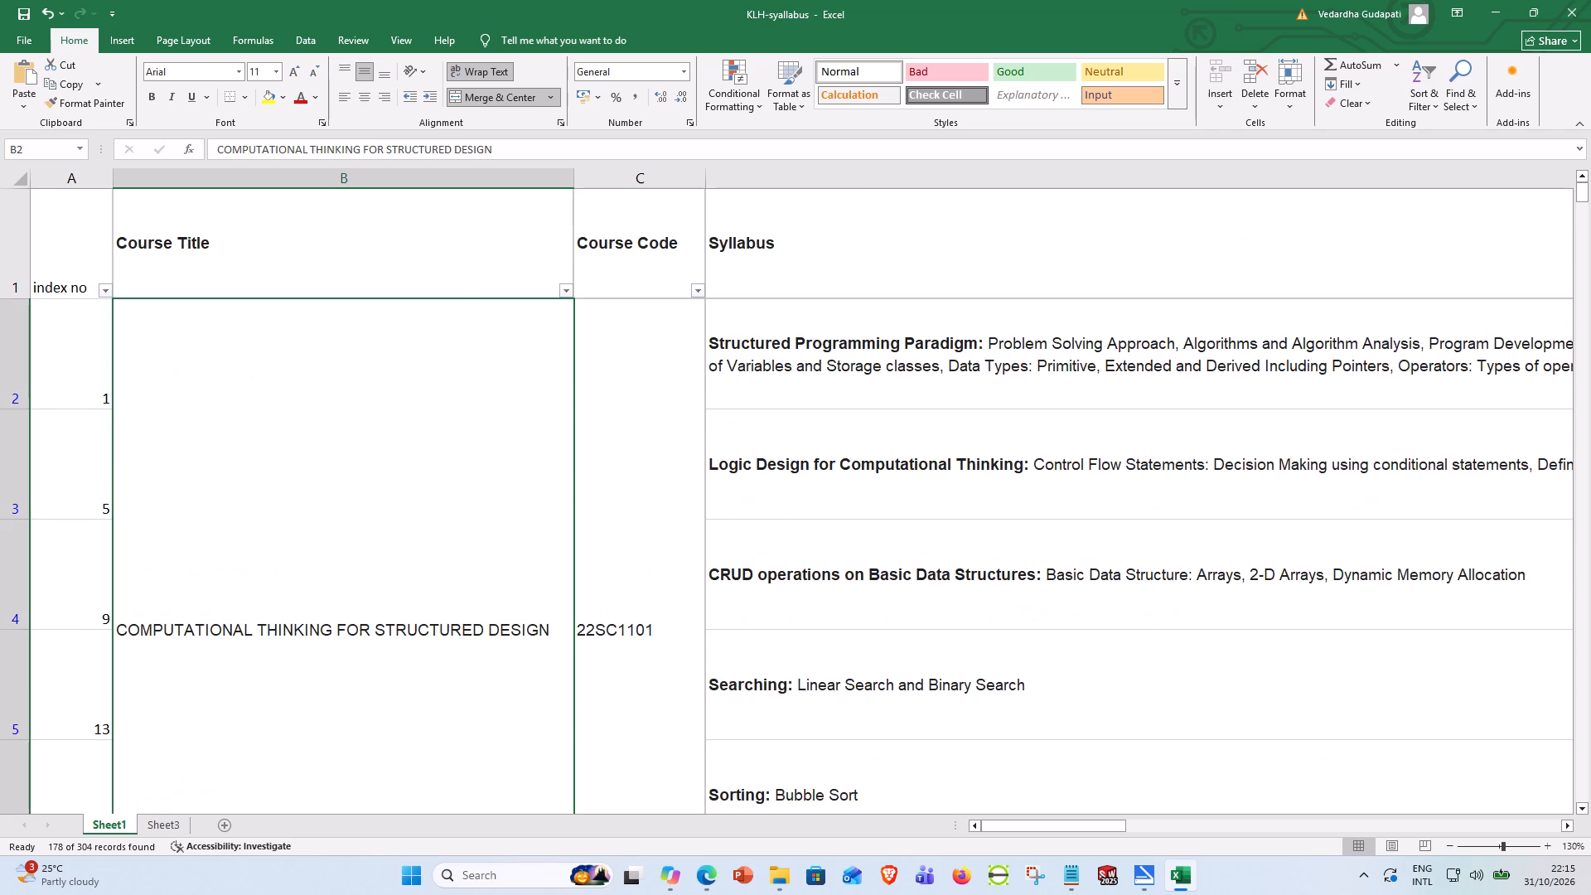
scroll(181, 419, up, 1)
drag(18, 409, 22, 385)
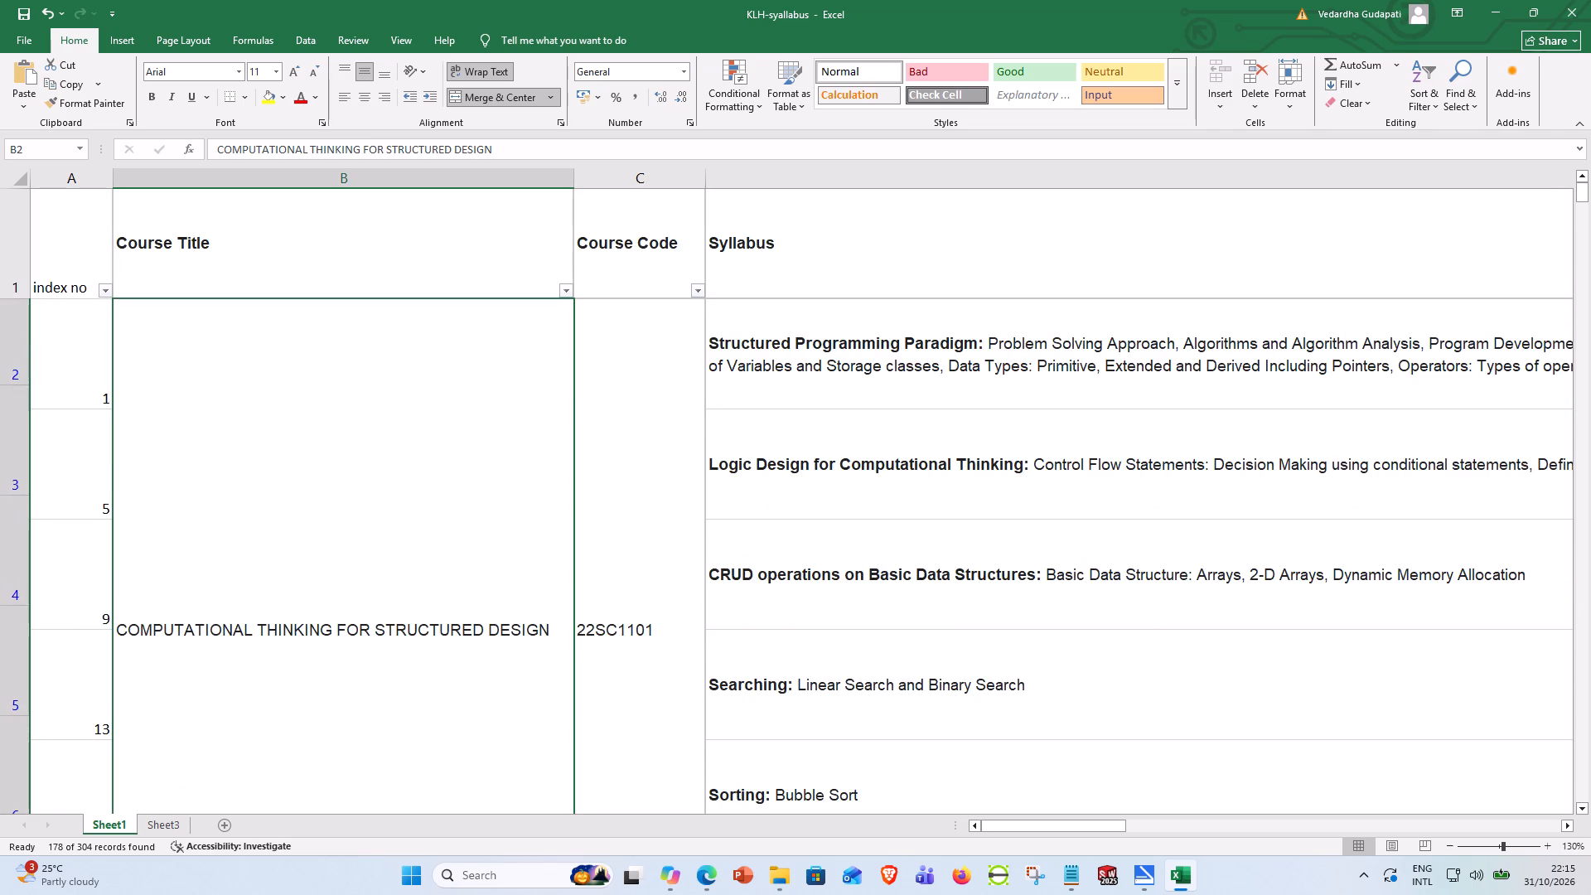
drag(12, 494, 15, 455)
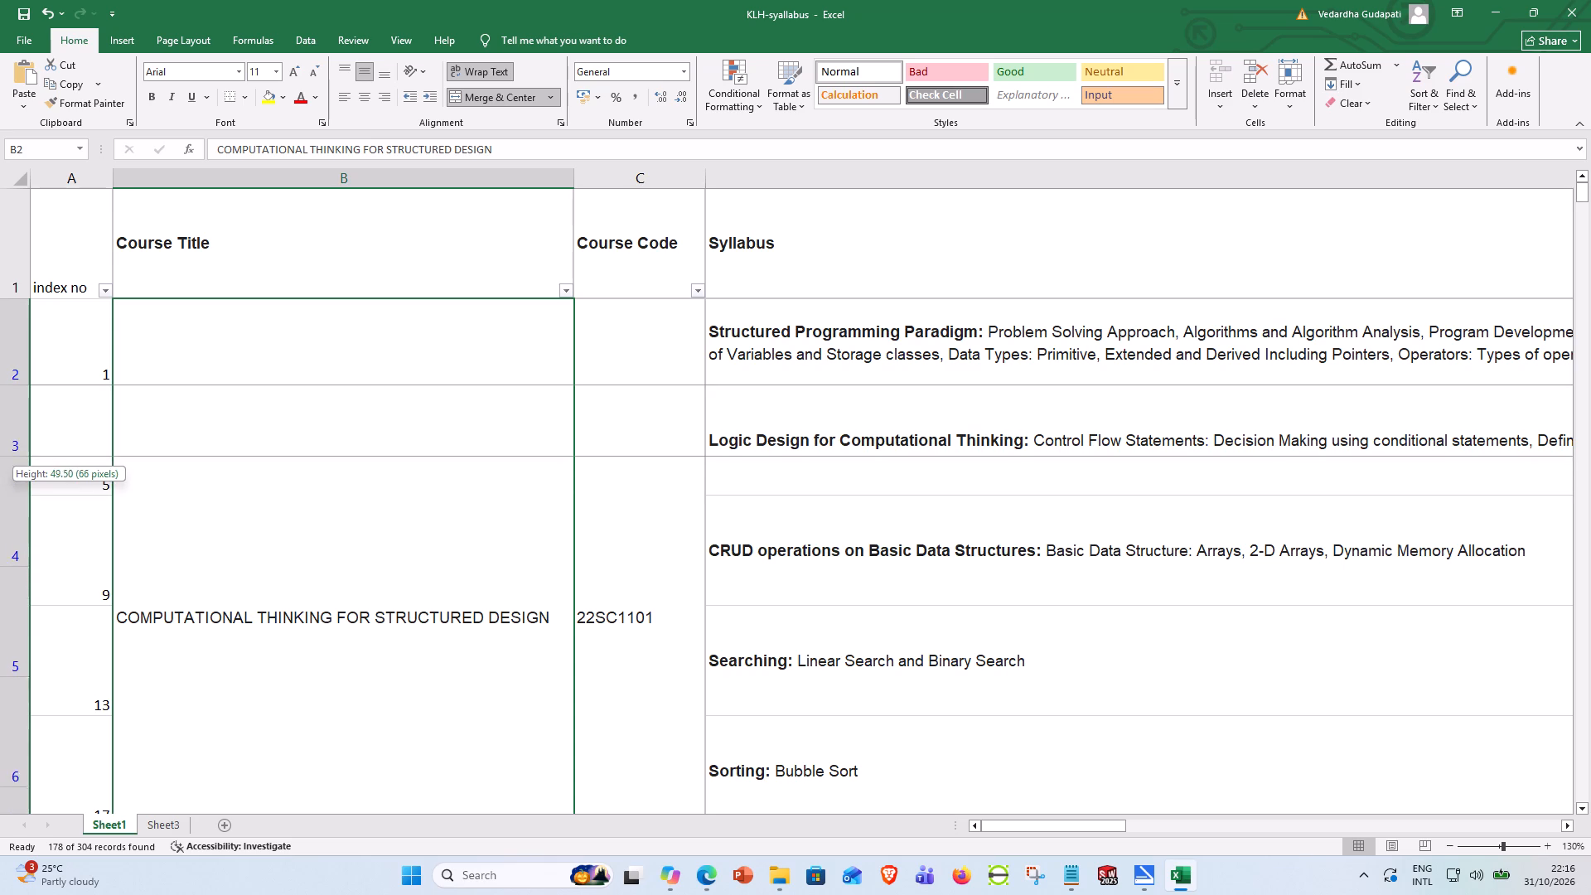
drag(15, 455, 15, 447)
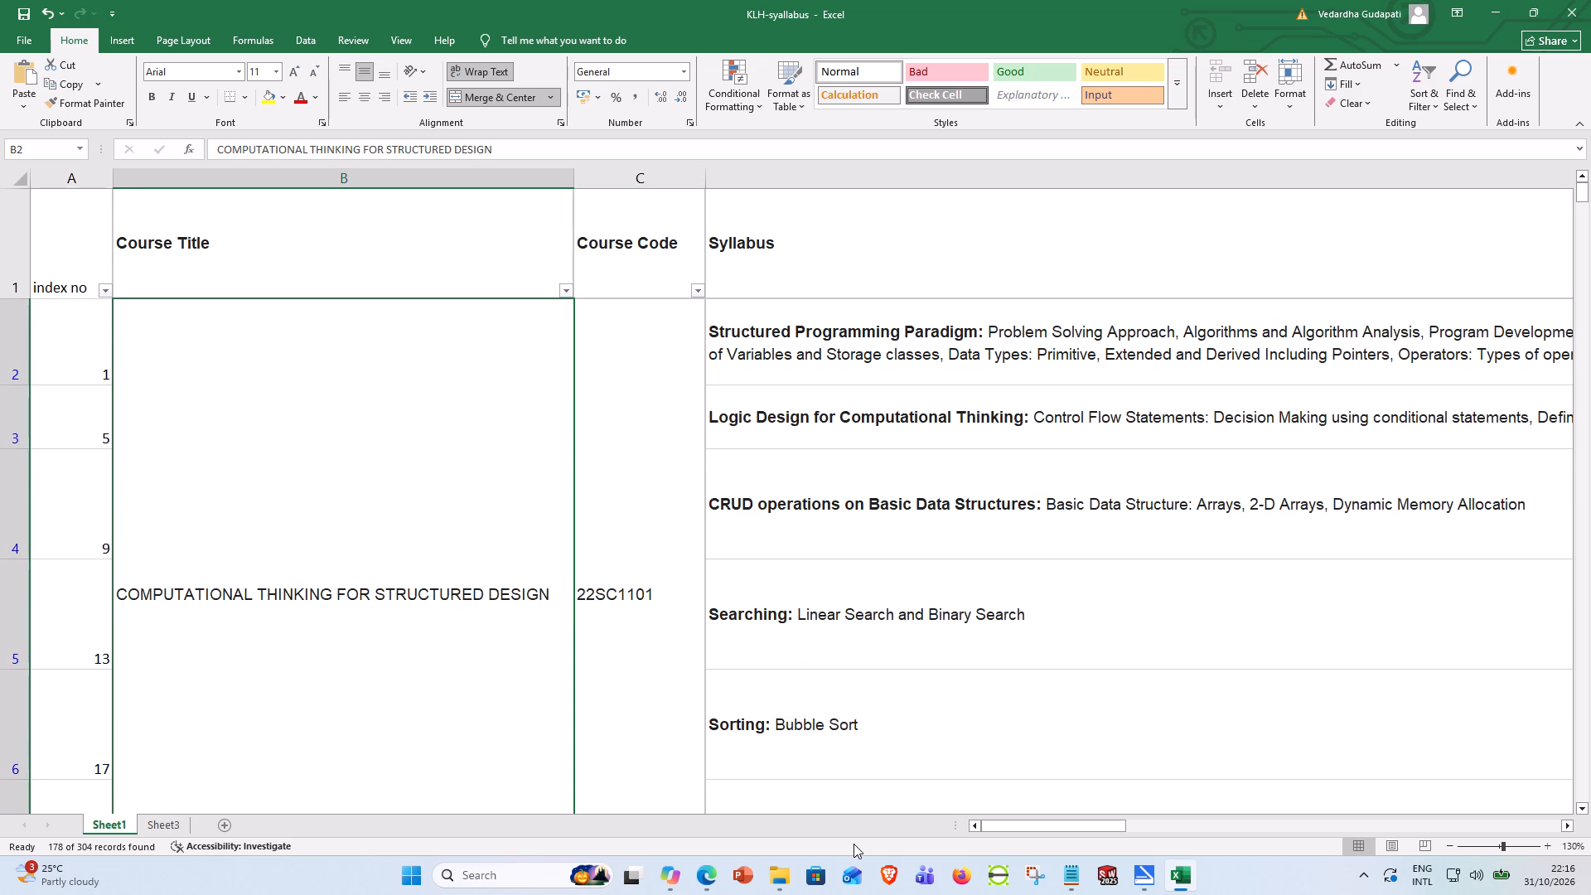
Turn off text wrapping in the Syllabus column and narrow the column to about half its width.
drag(1074, 829, 1341, 847)
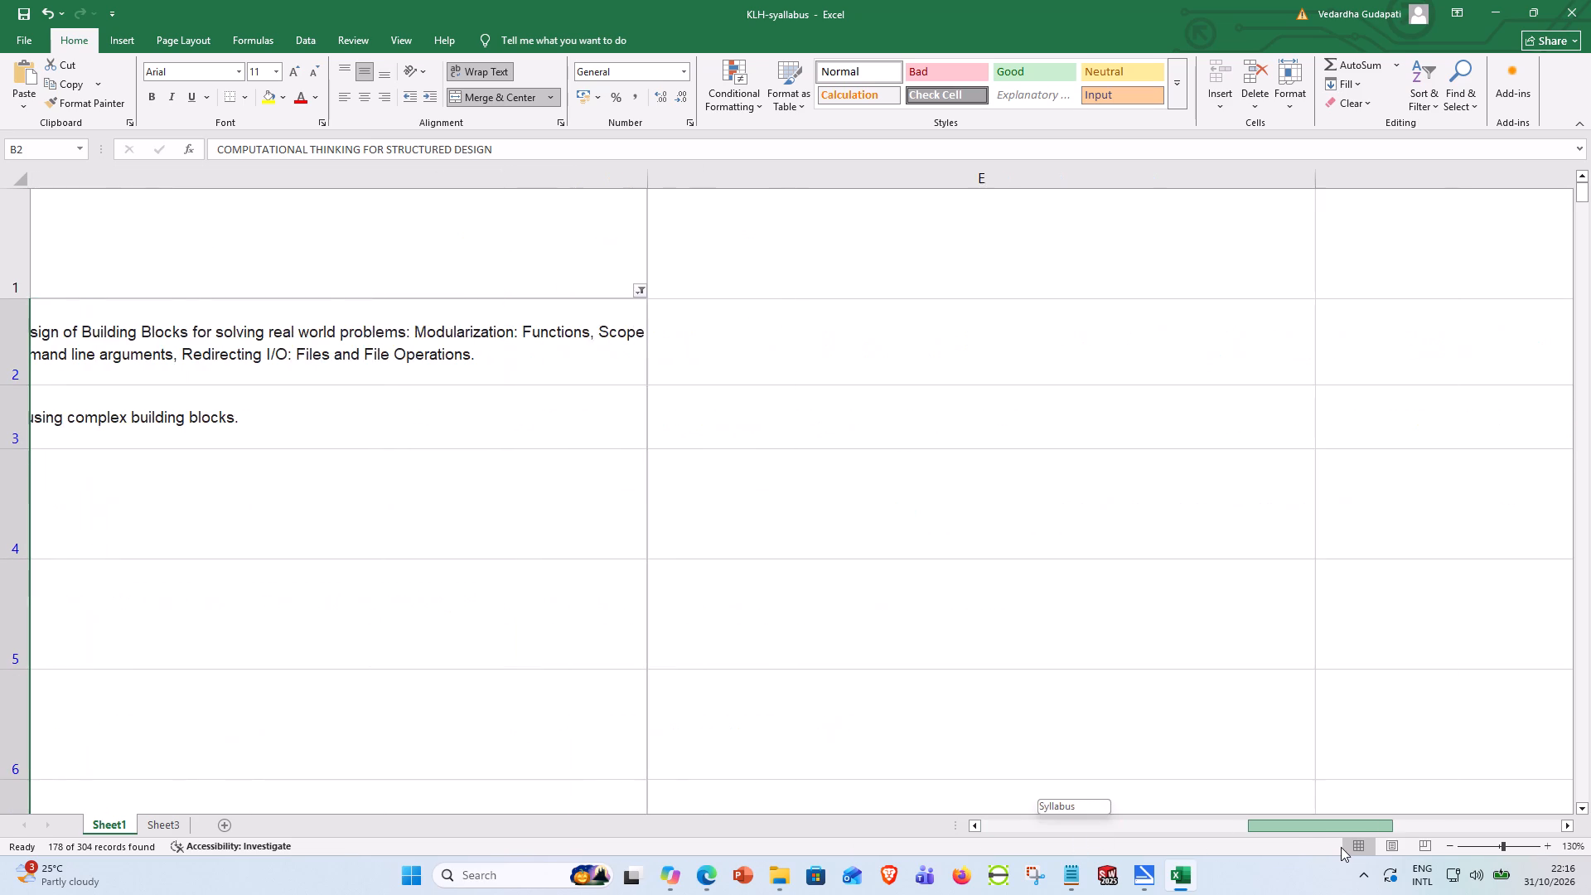
drag(1341, 847, 1061, 827)
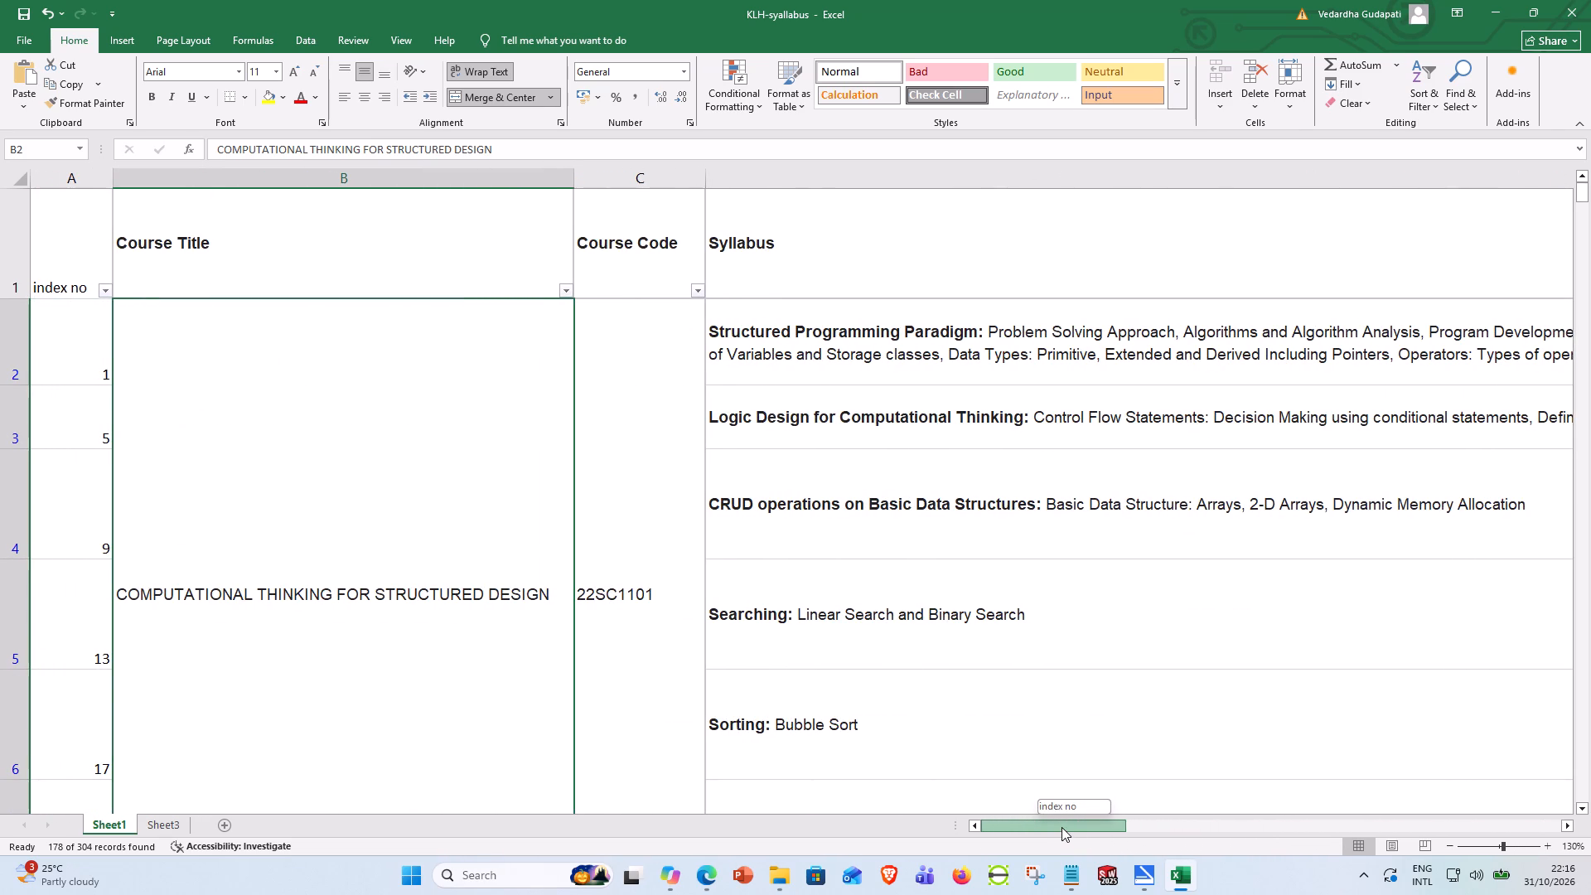
drag(1061, 827, 1059, 826)
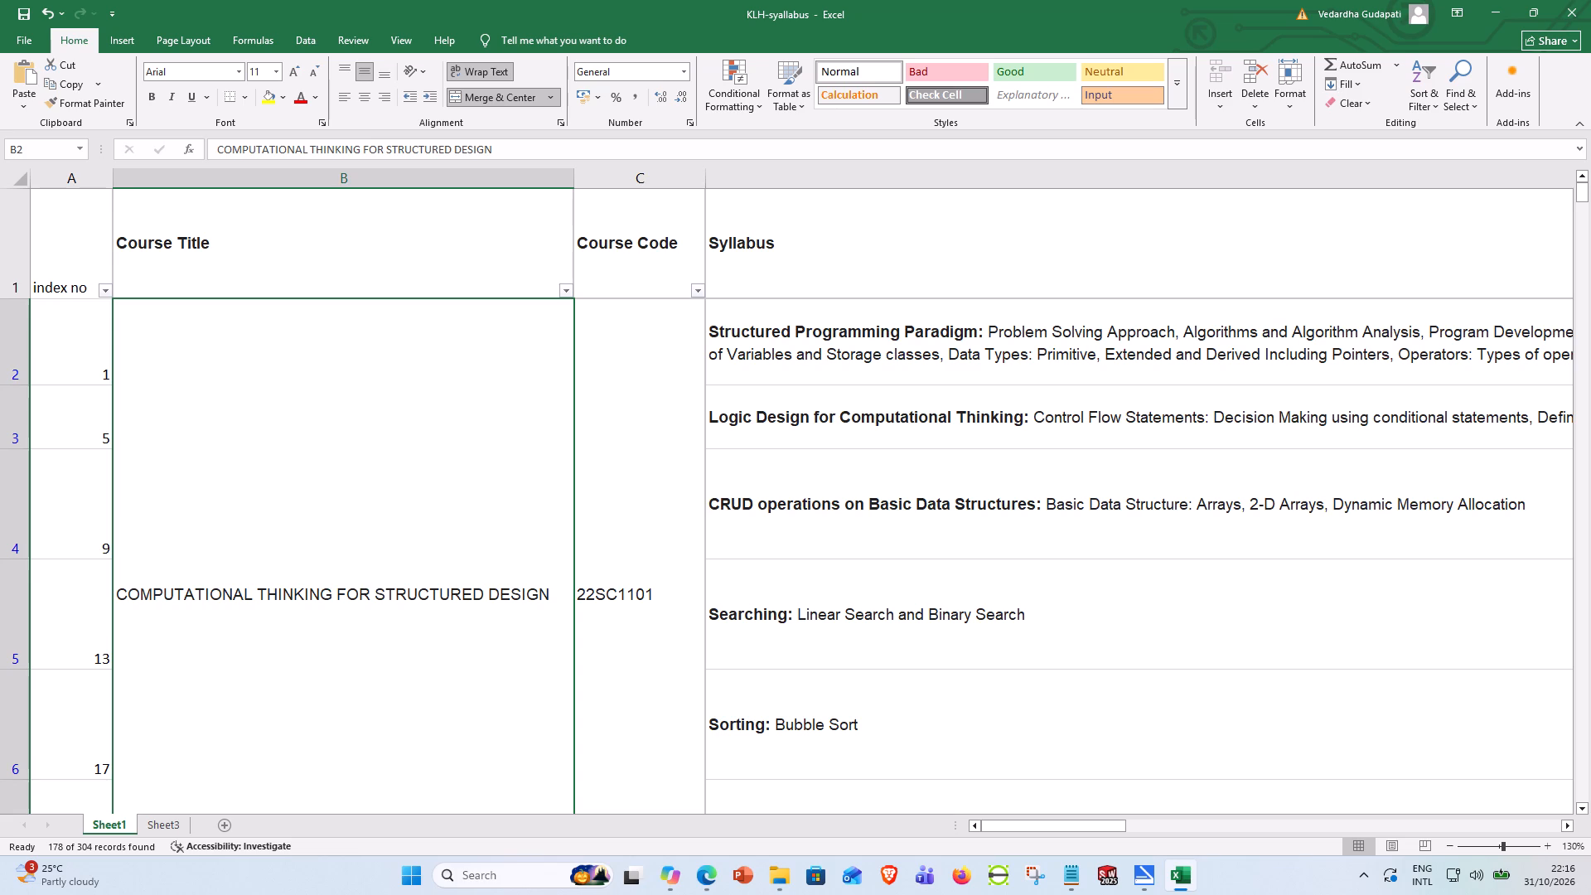
click(10, 179)
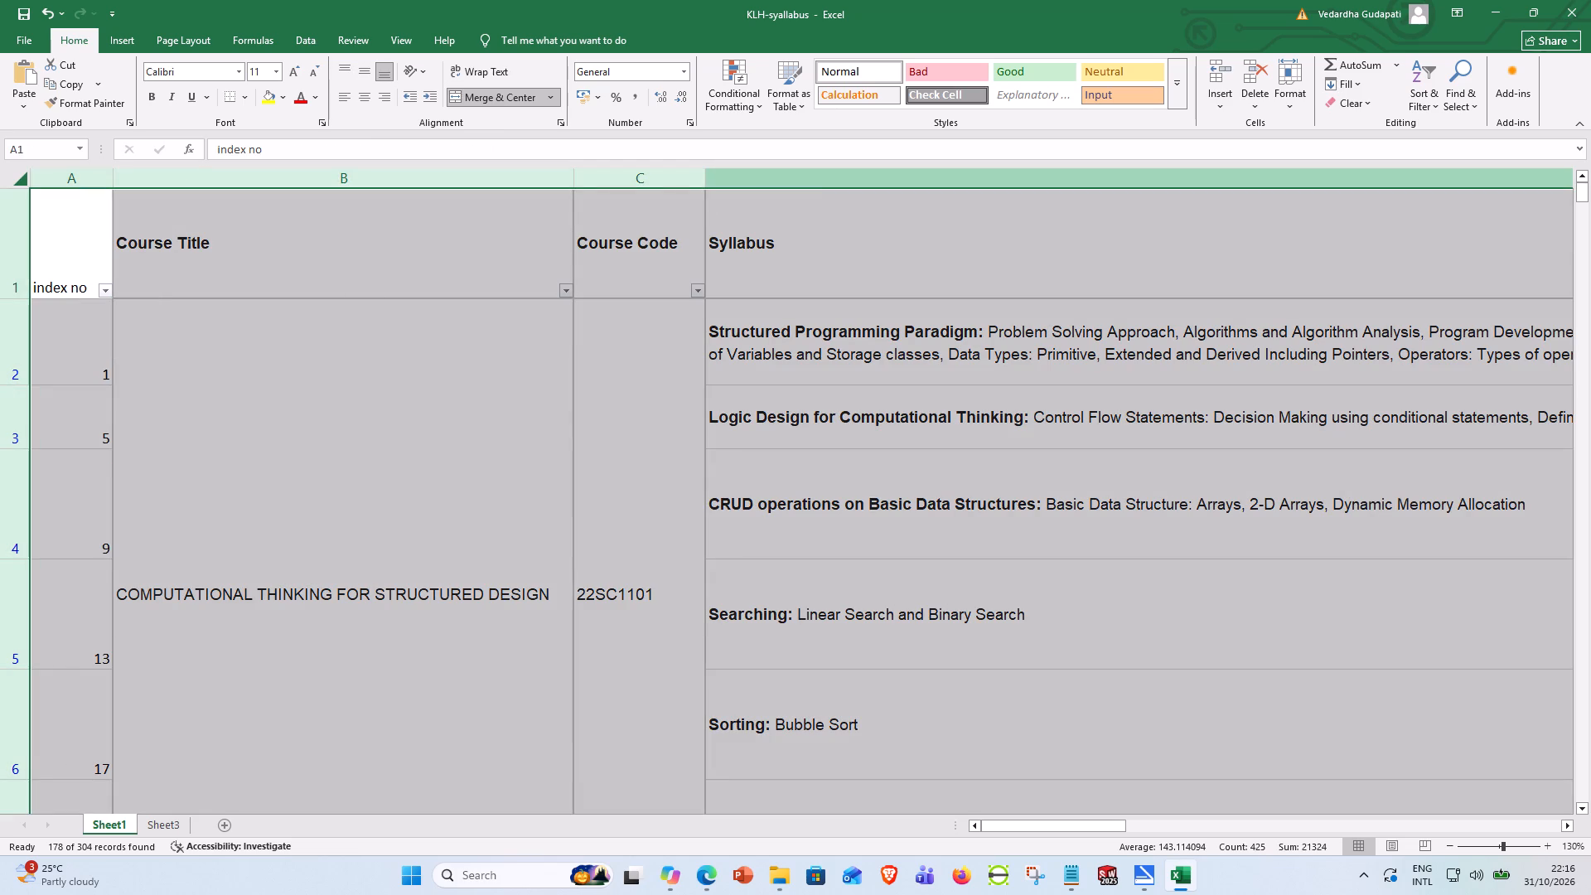
click(782, 175)
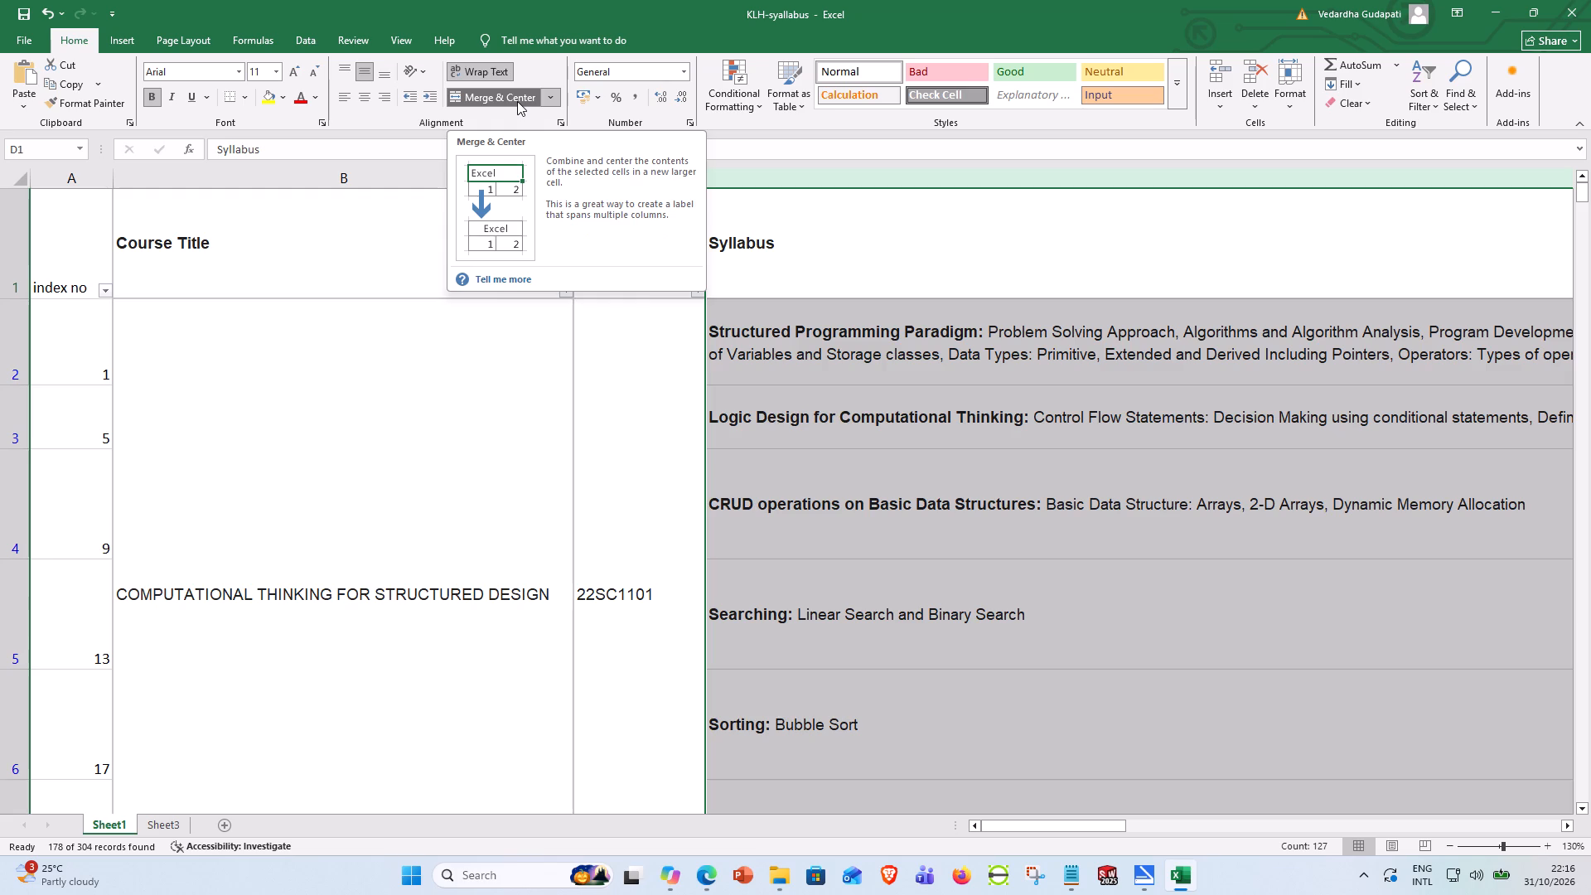
click(486, 70)
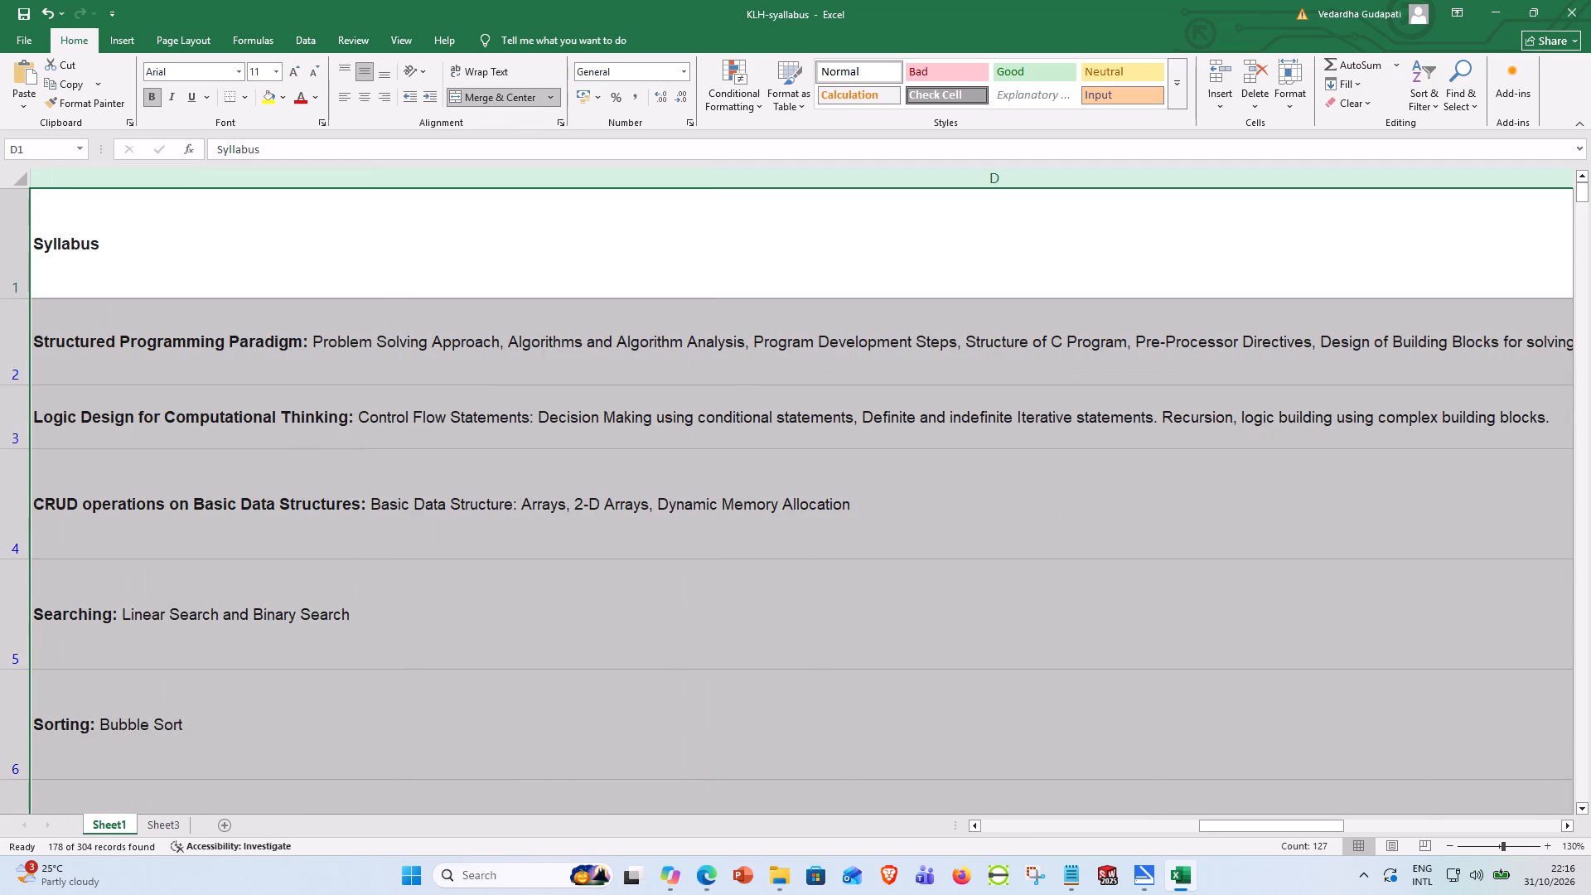
ctrl+scroll(1051, 575, down, 3)
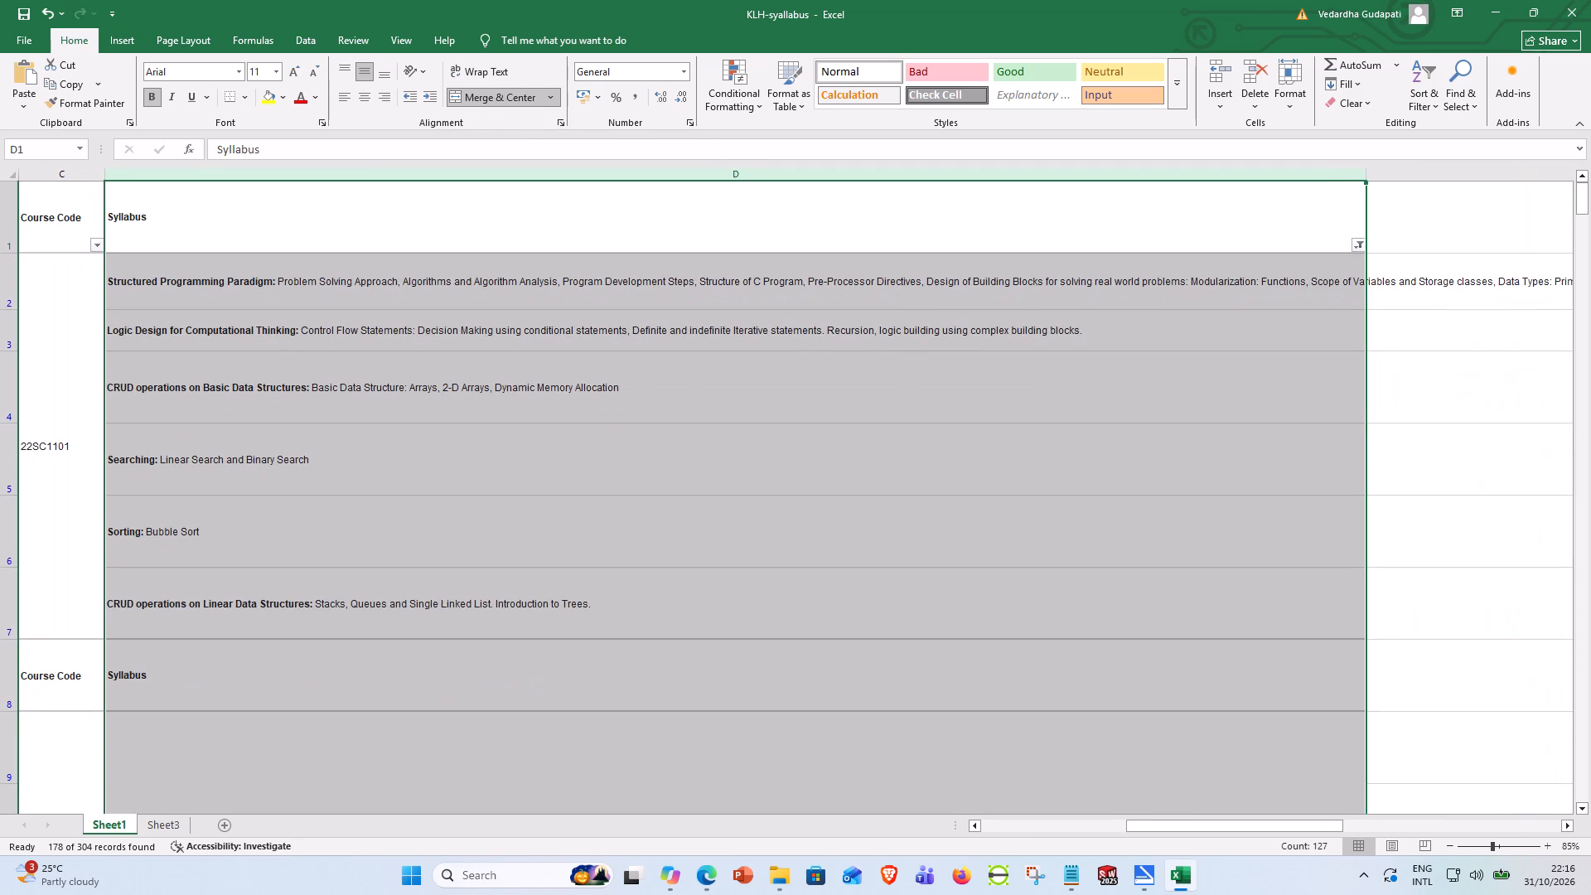
drag(1362, 176, 935, 213)
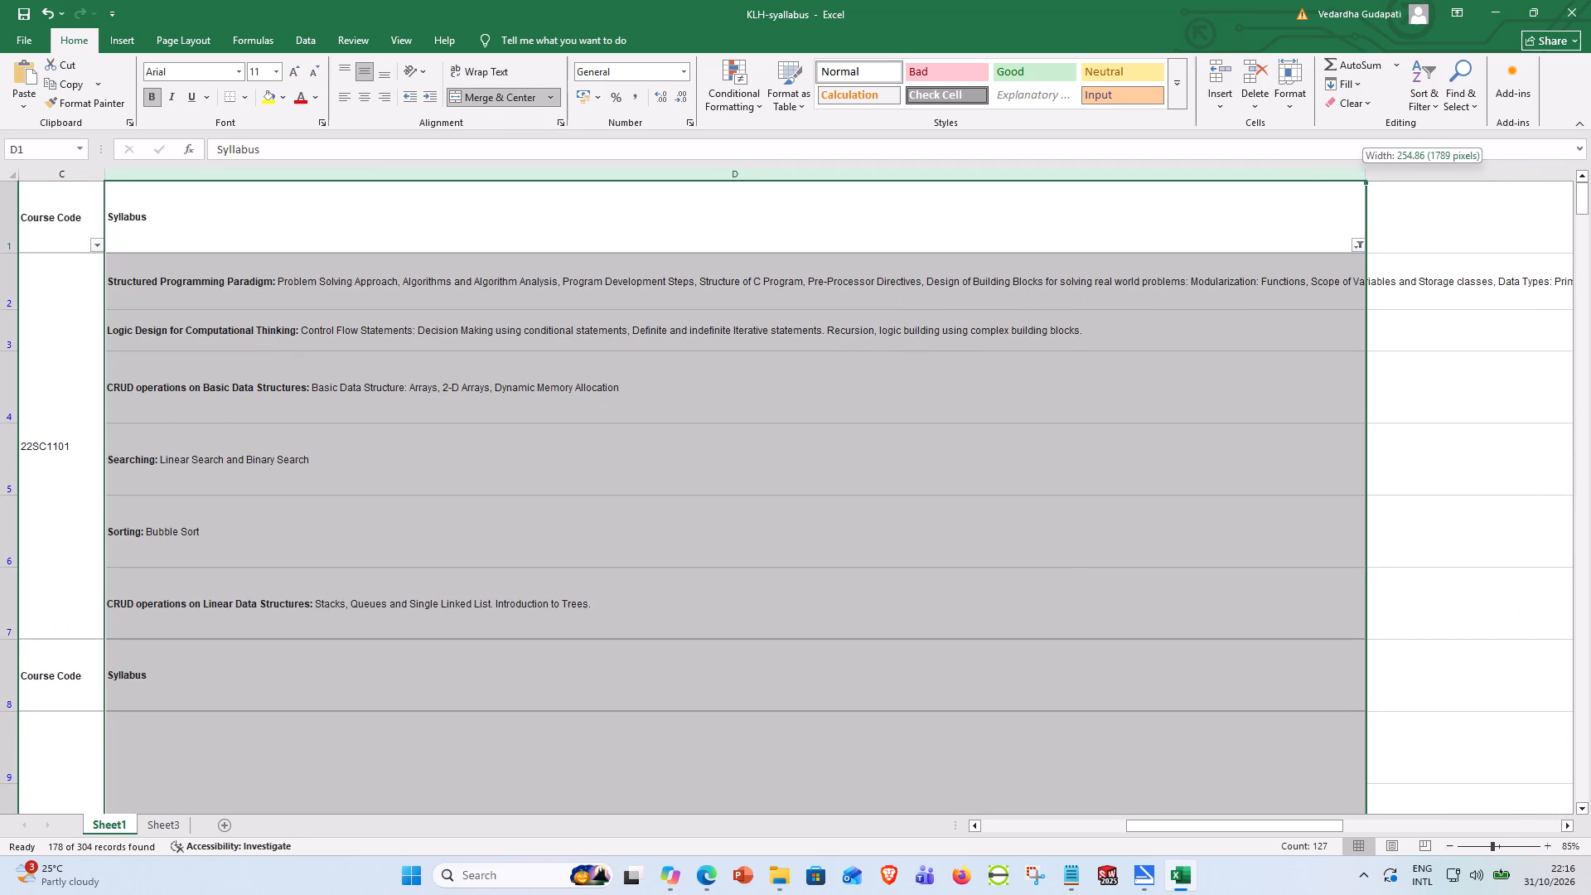
drag(935, 213, 701, 219)
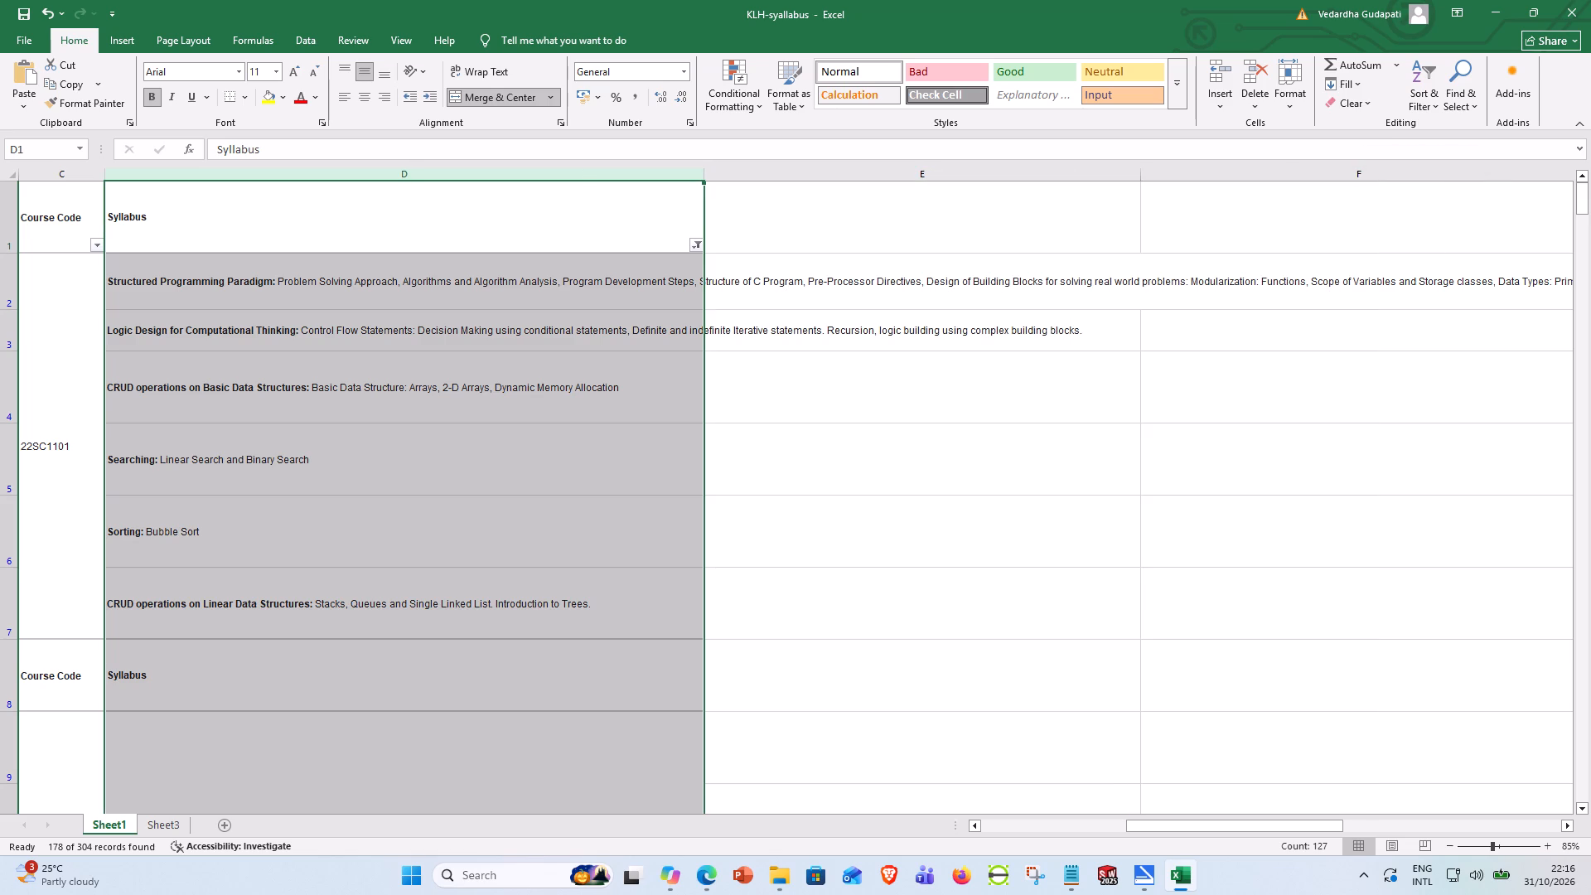
Turn text wrapping back on for the whole Syllabus column.
drag(1245, 823, 1066, 805)
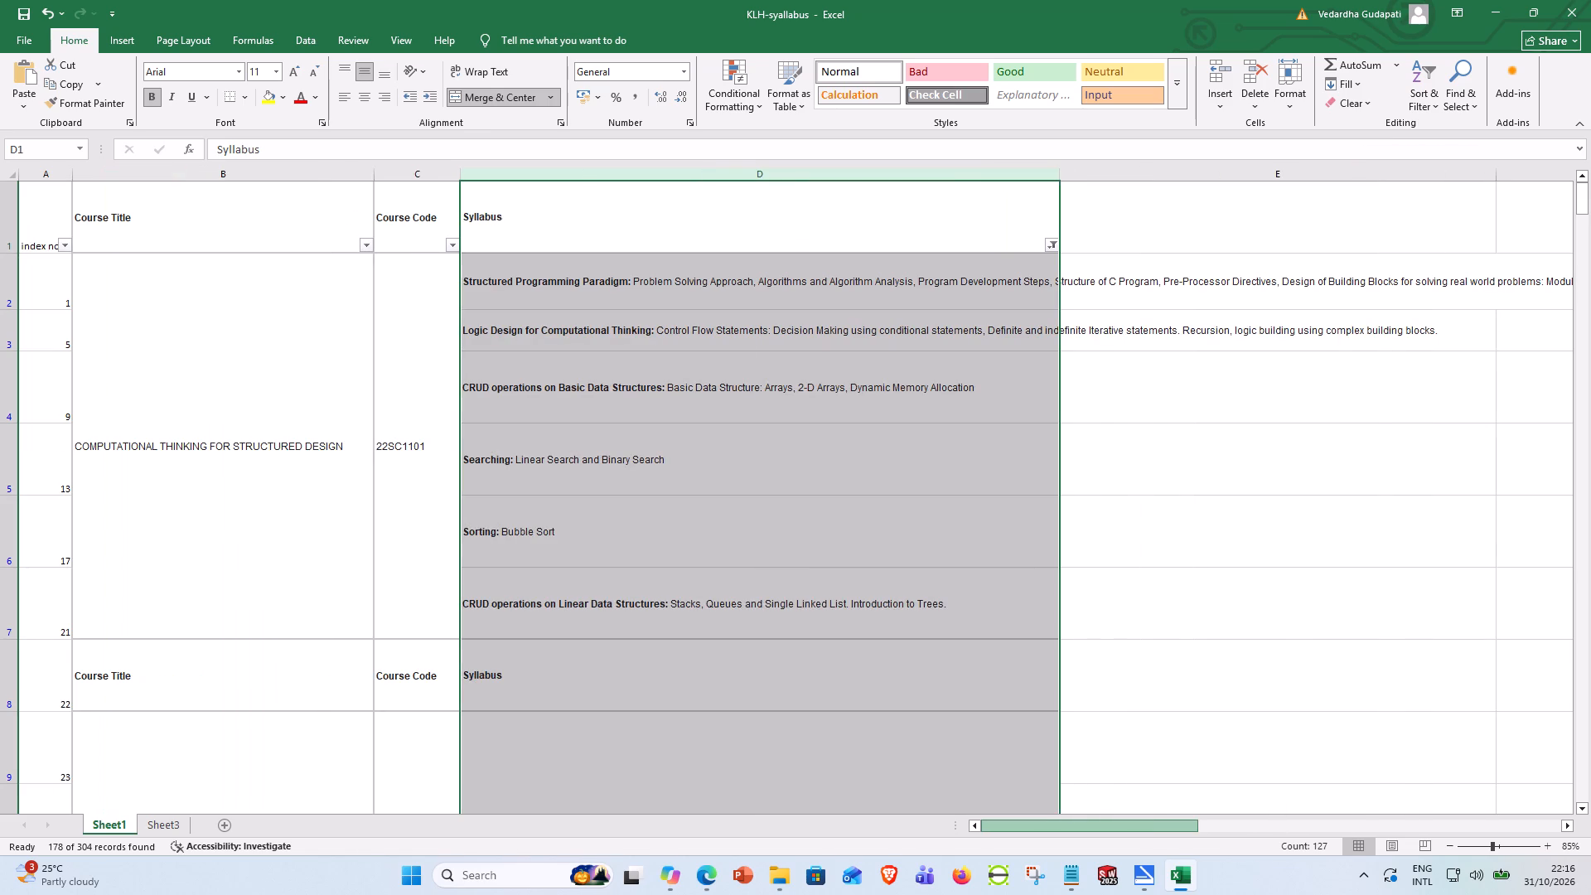
click(644, 179)
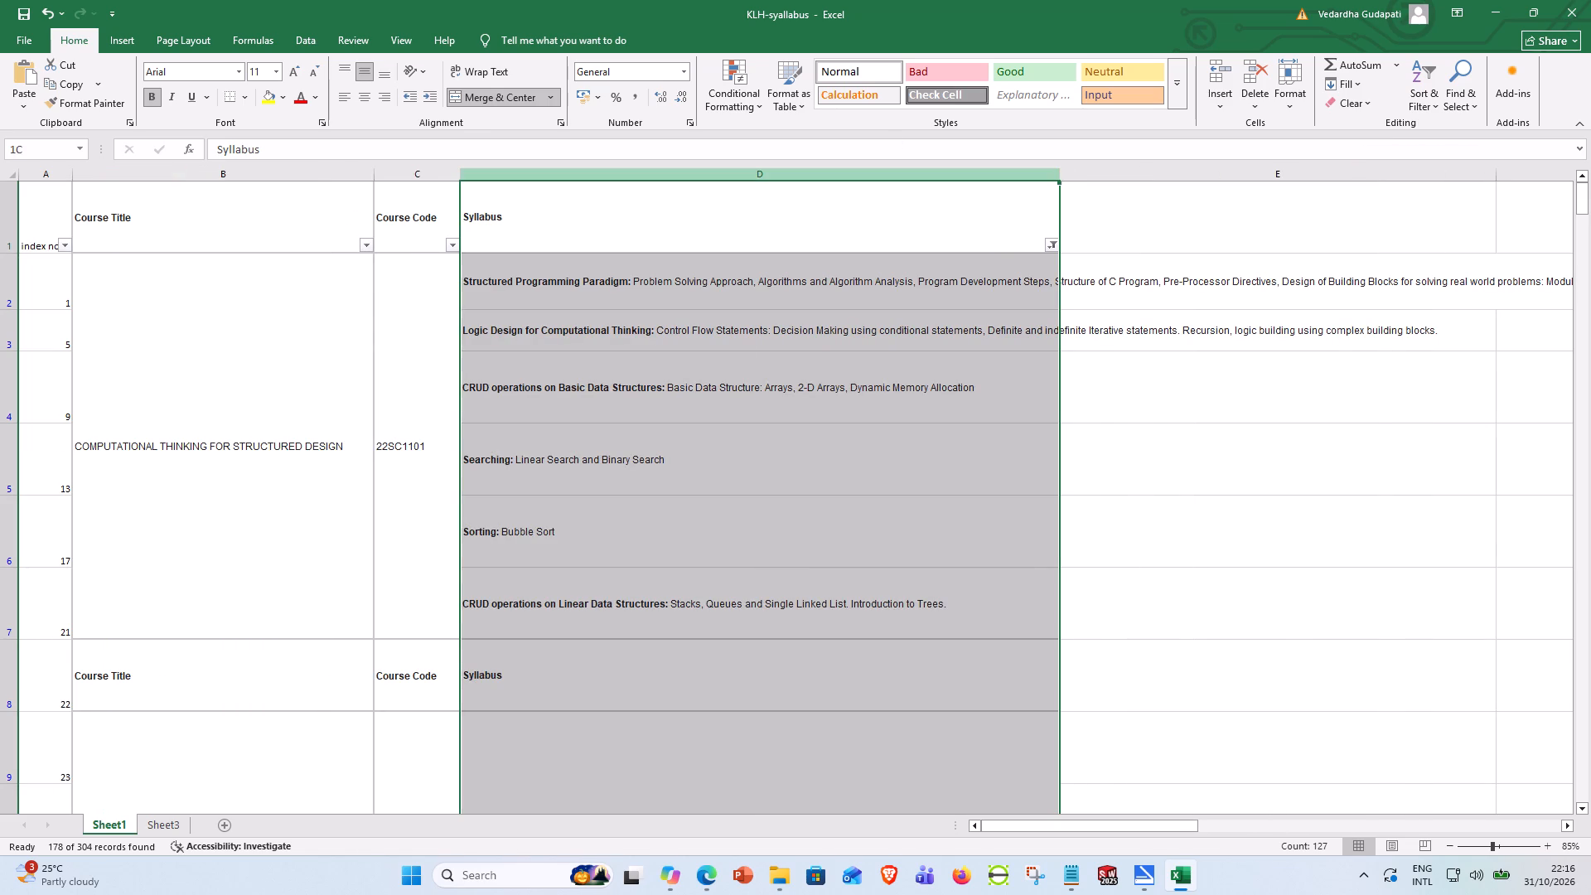
click(515, 69)
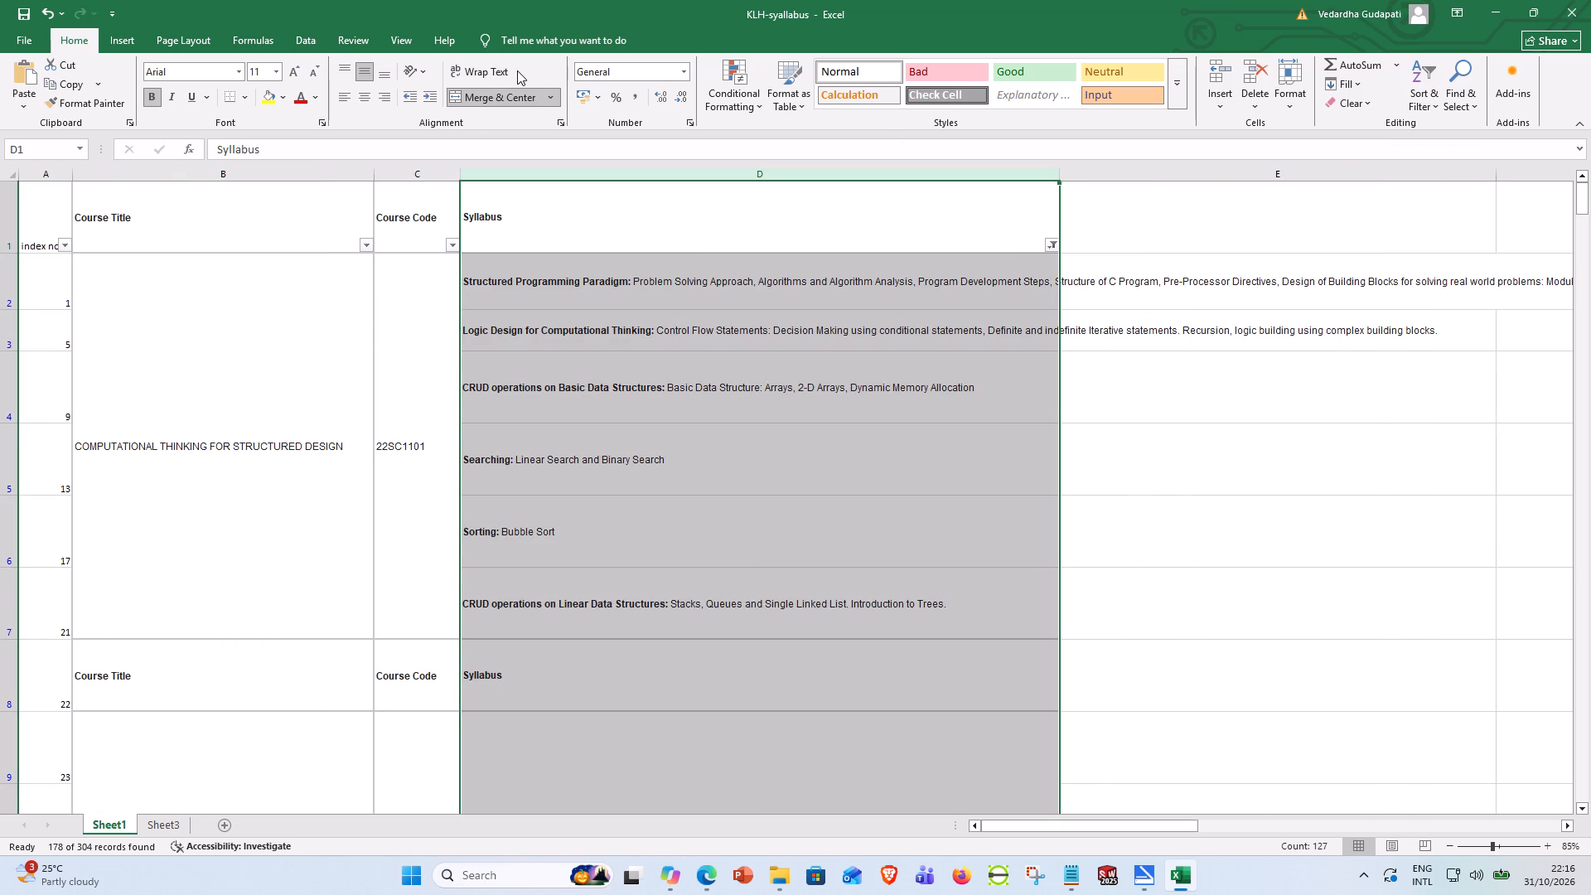
click(507, 73)
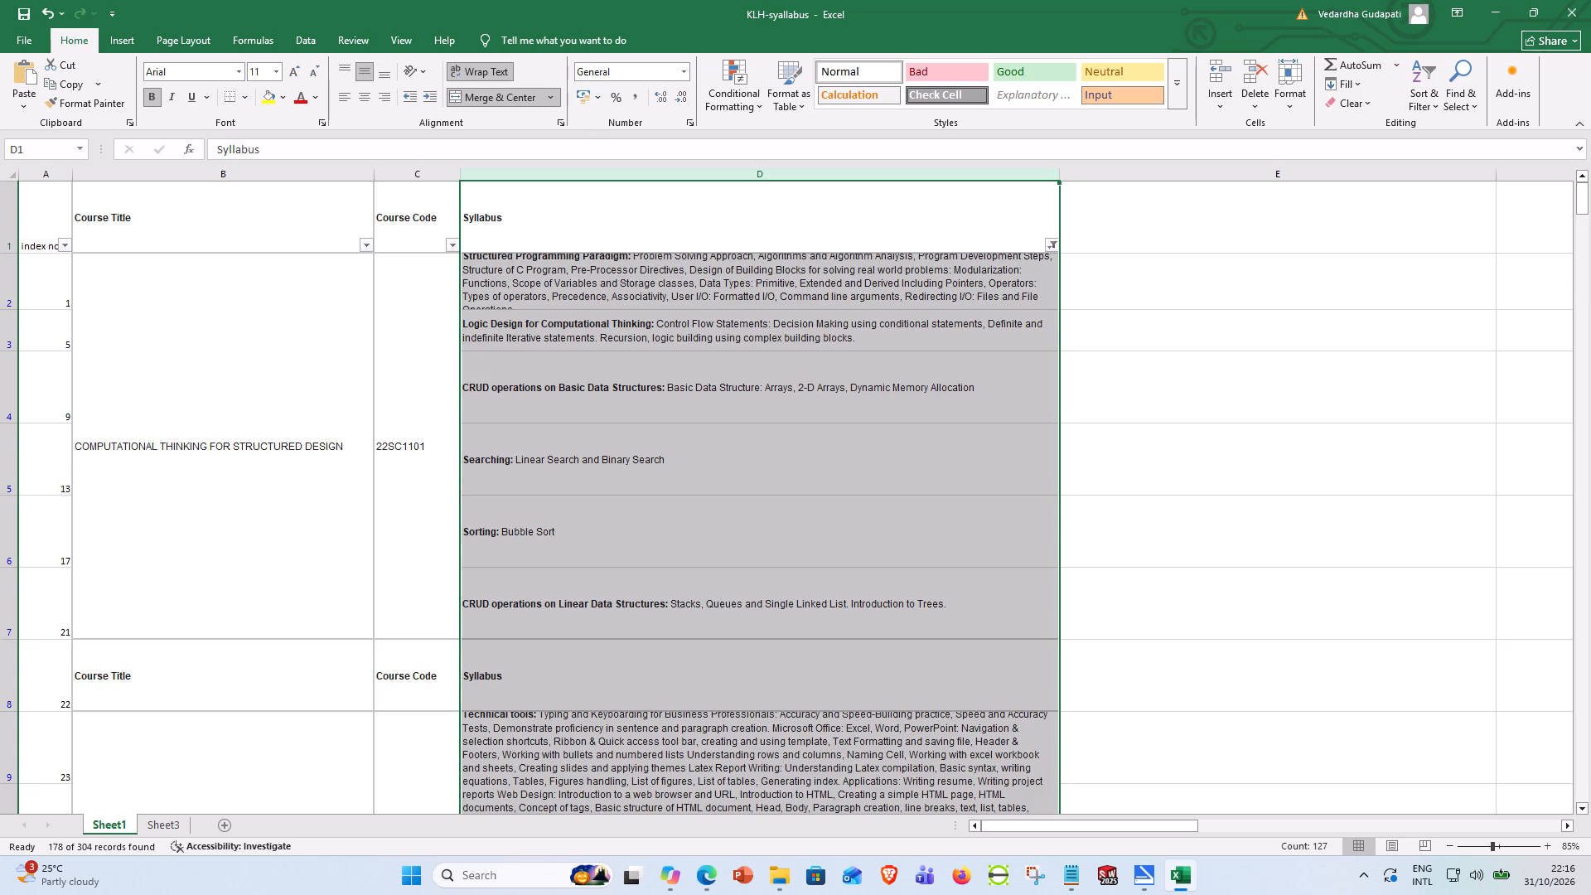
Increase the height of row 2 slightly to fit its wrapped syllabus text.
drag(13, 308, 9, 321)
Increase all row heights on Sheet1 uniformly so the DESIGN TOOL WORKSHOP syllabus text fits, and clear the whole-sheet selection.
click(10, 175)
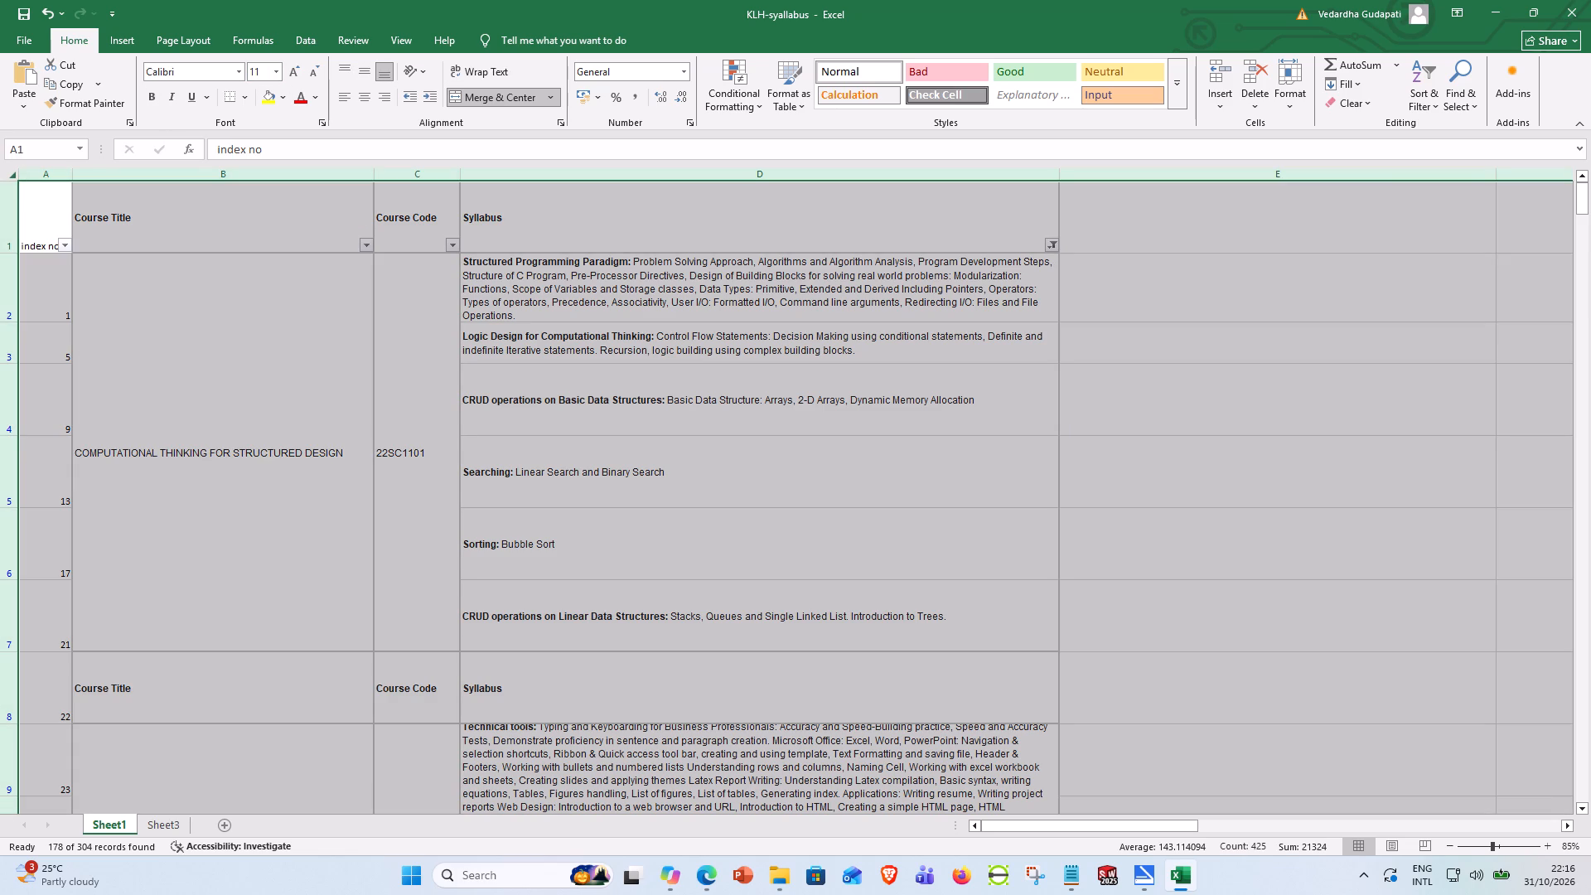
scroll(491, 312, up, 1)
ctrl+scroll(491, 312, up, 2)
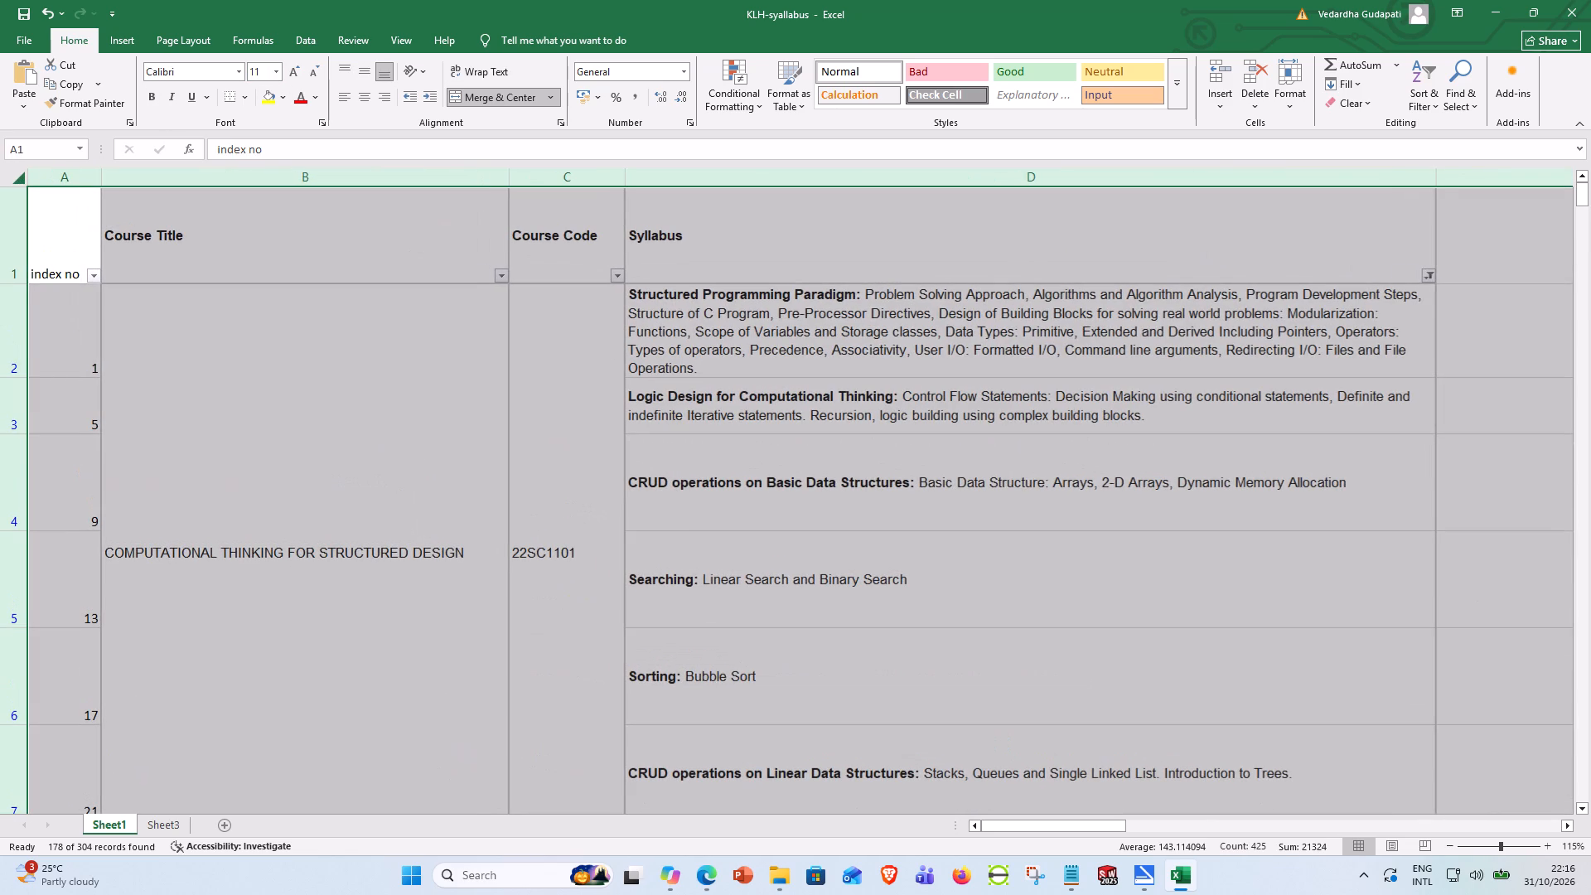
ctrl+scroll(491, 312, up, 1)
scroll(736, 407, down, 3)
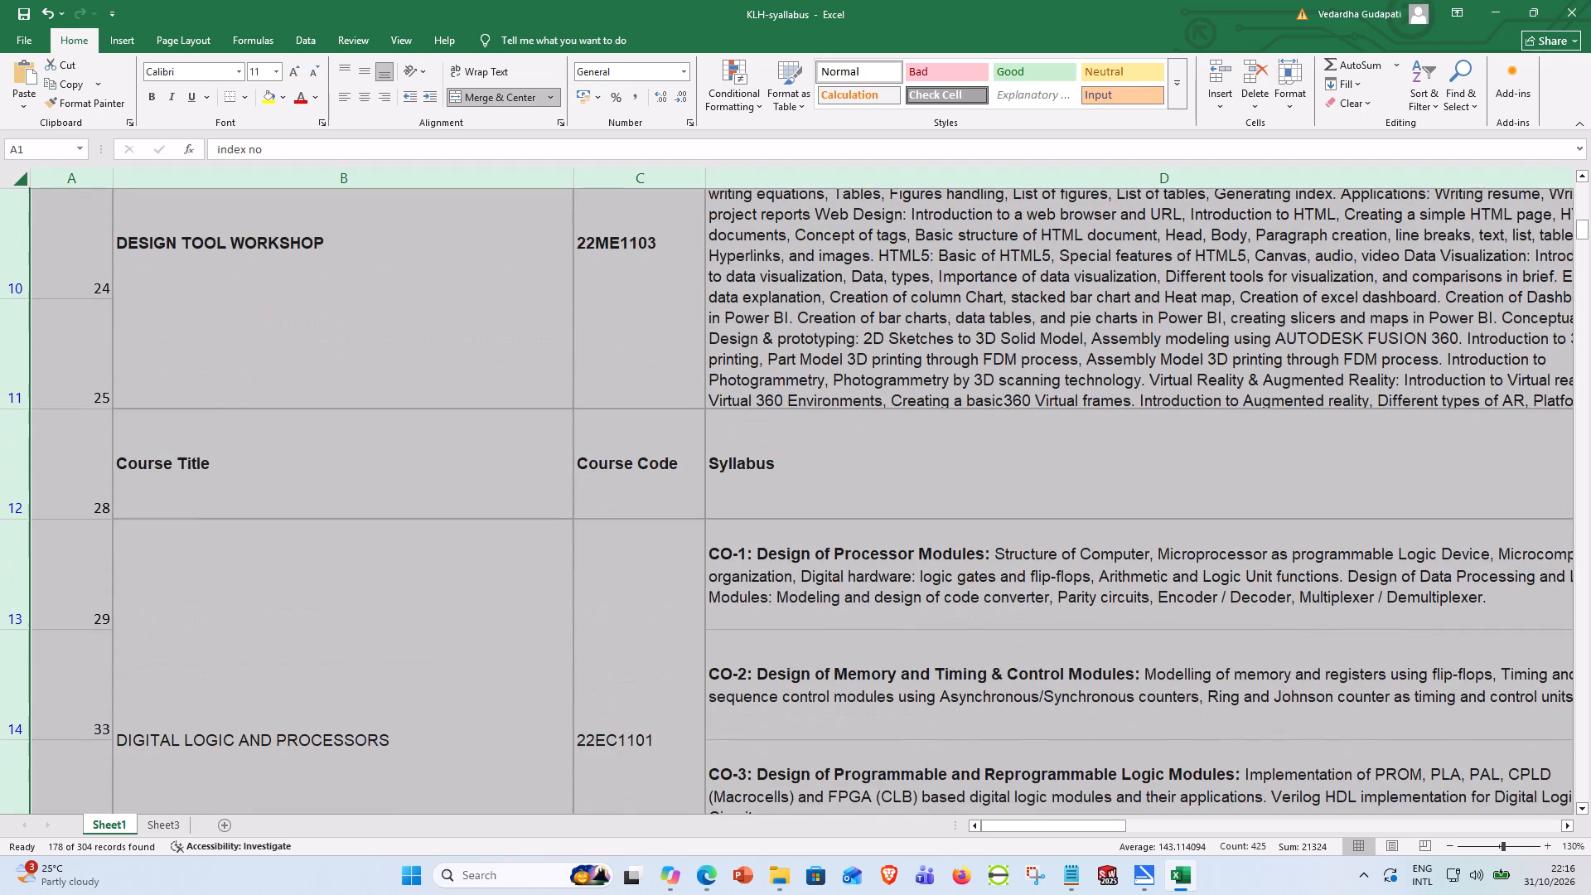
drag(17, 407, 17, 418)
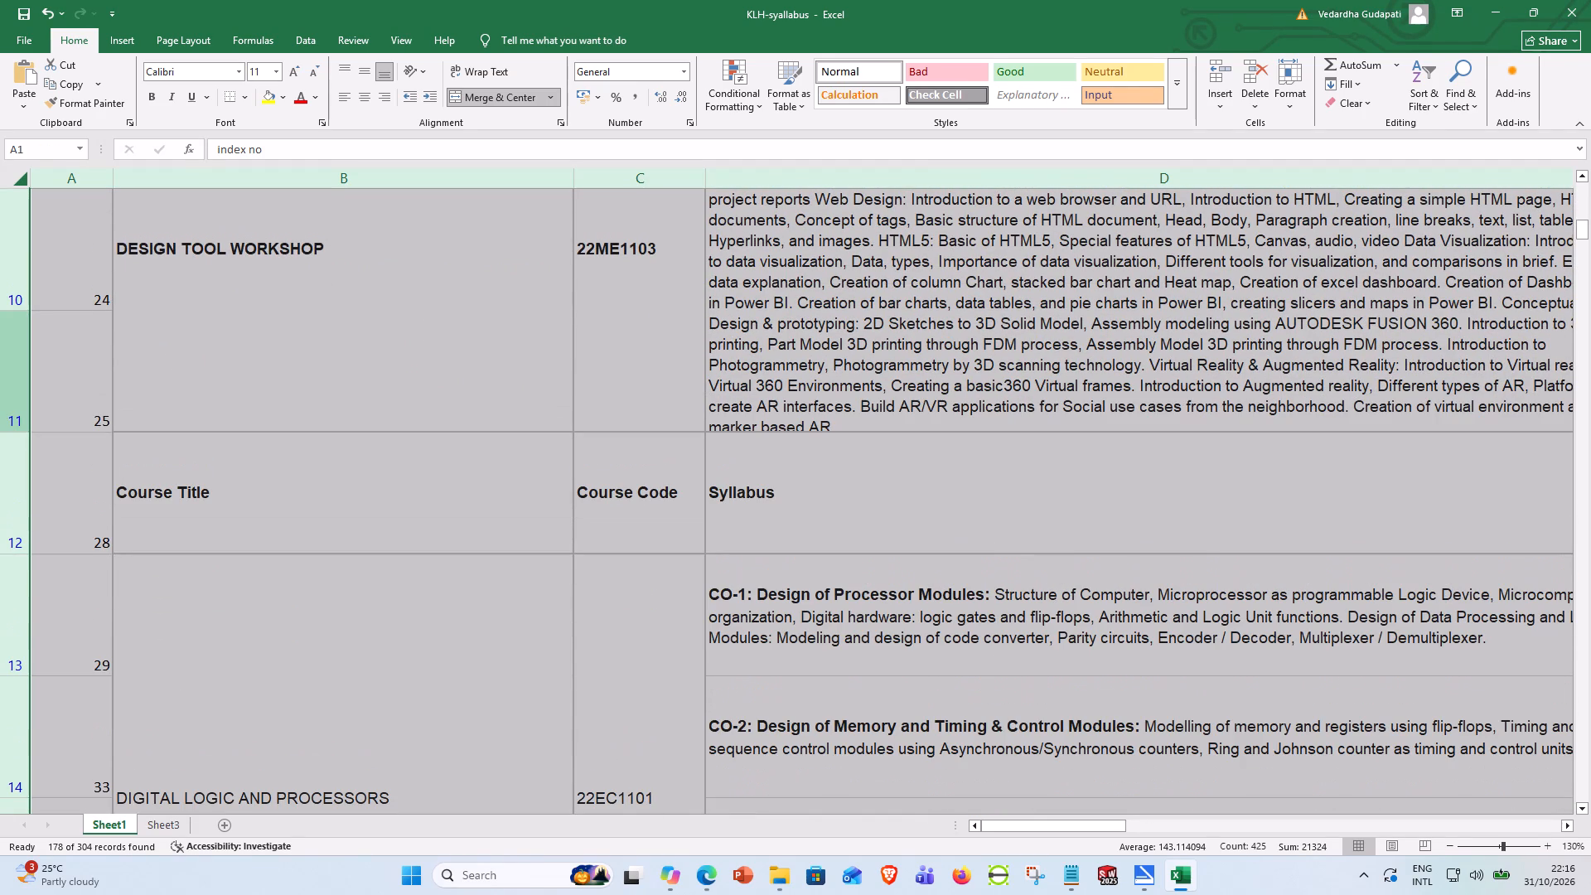
drag(22, 432, 19, 458)
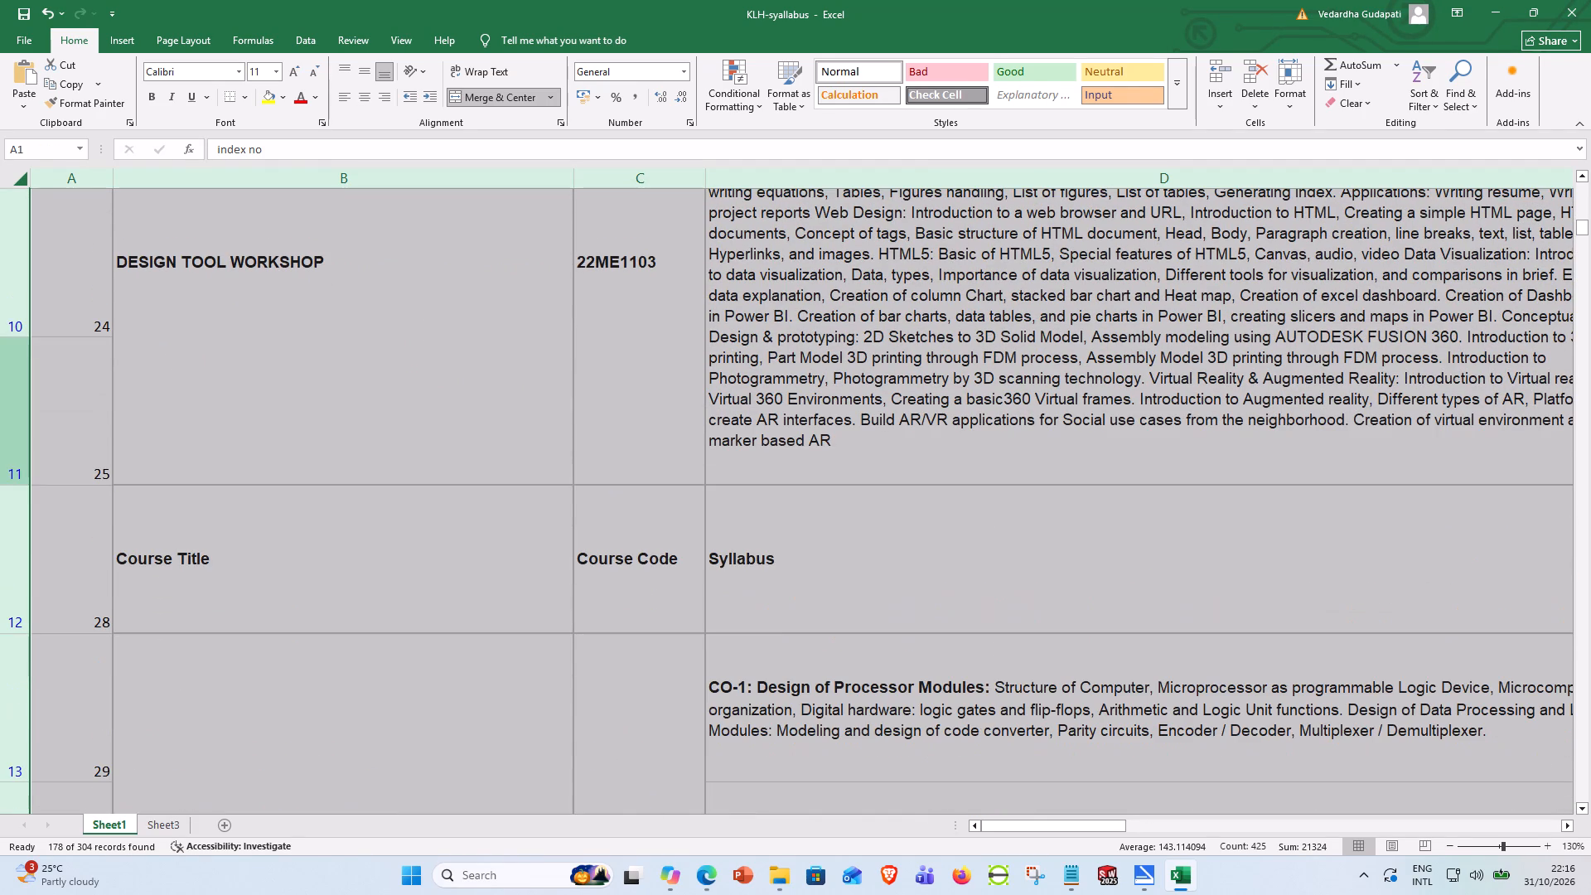
scroll(437, 461, up, 3)
scroll(894, 429, down, 1)
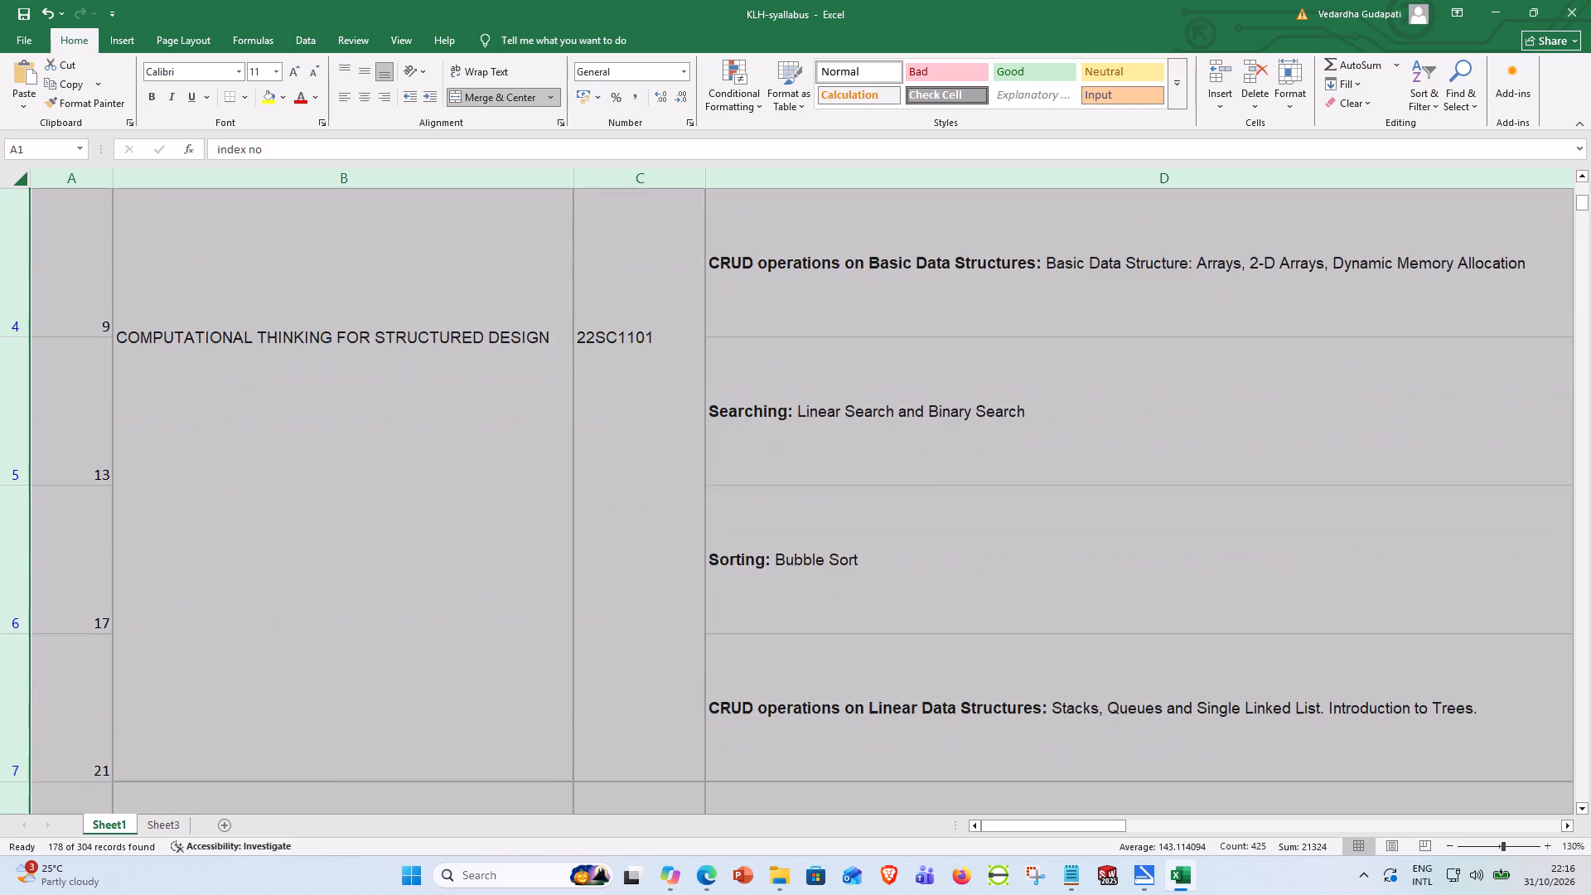
scroll(894, 429, up, 3)
click(280, 305)
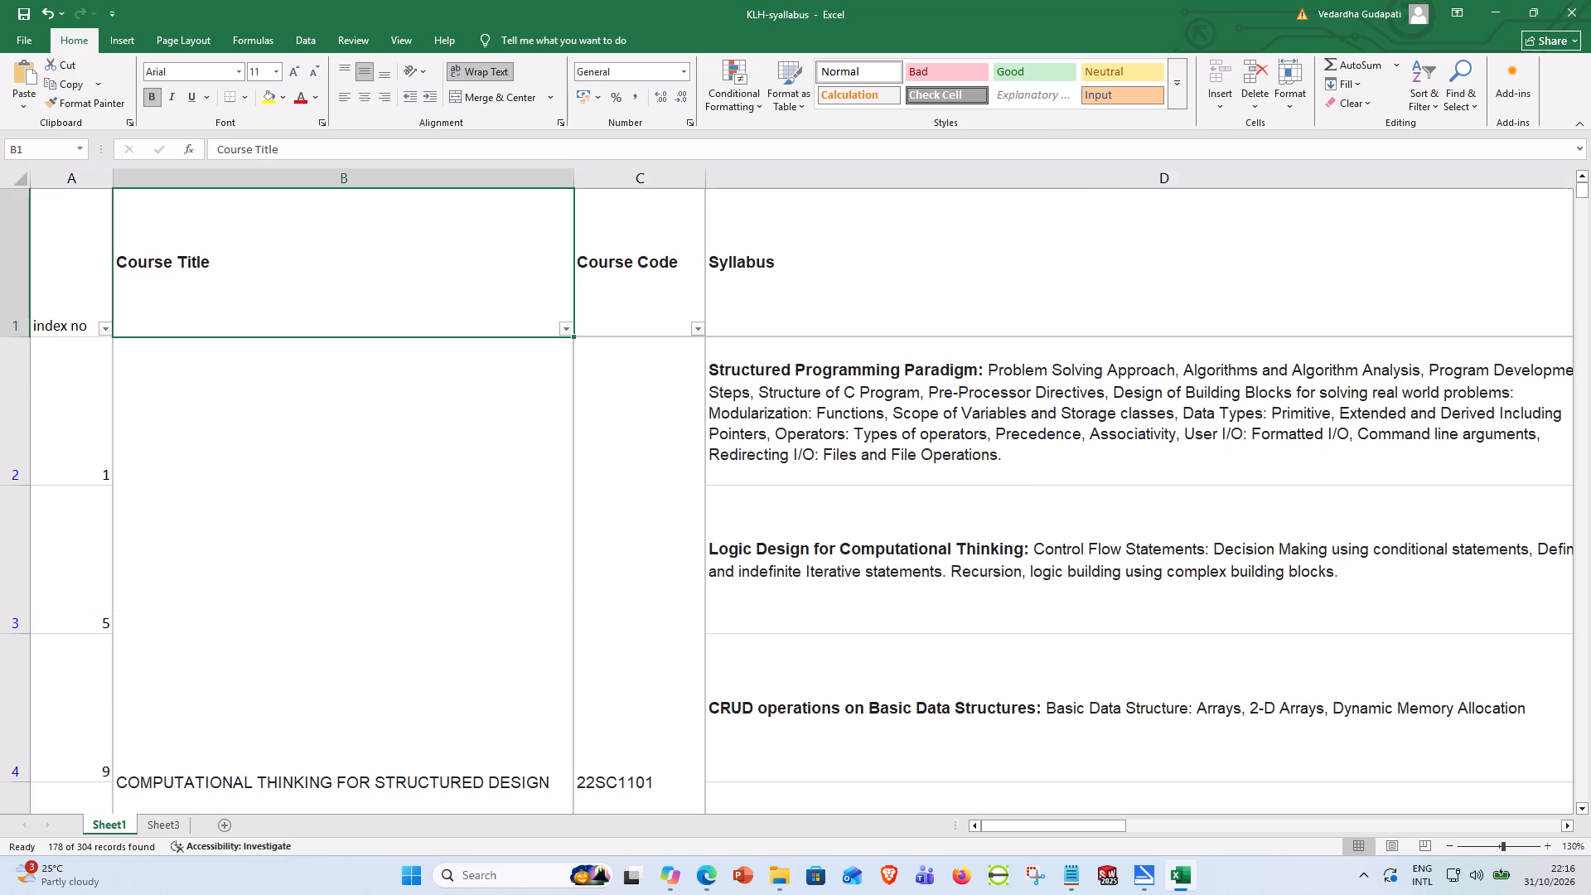
Examine the course entries down Sheet1 to check how the syllabus text fits the resized rows.
scroll(640, 492, down, 4)
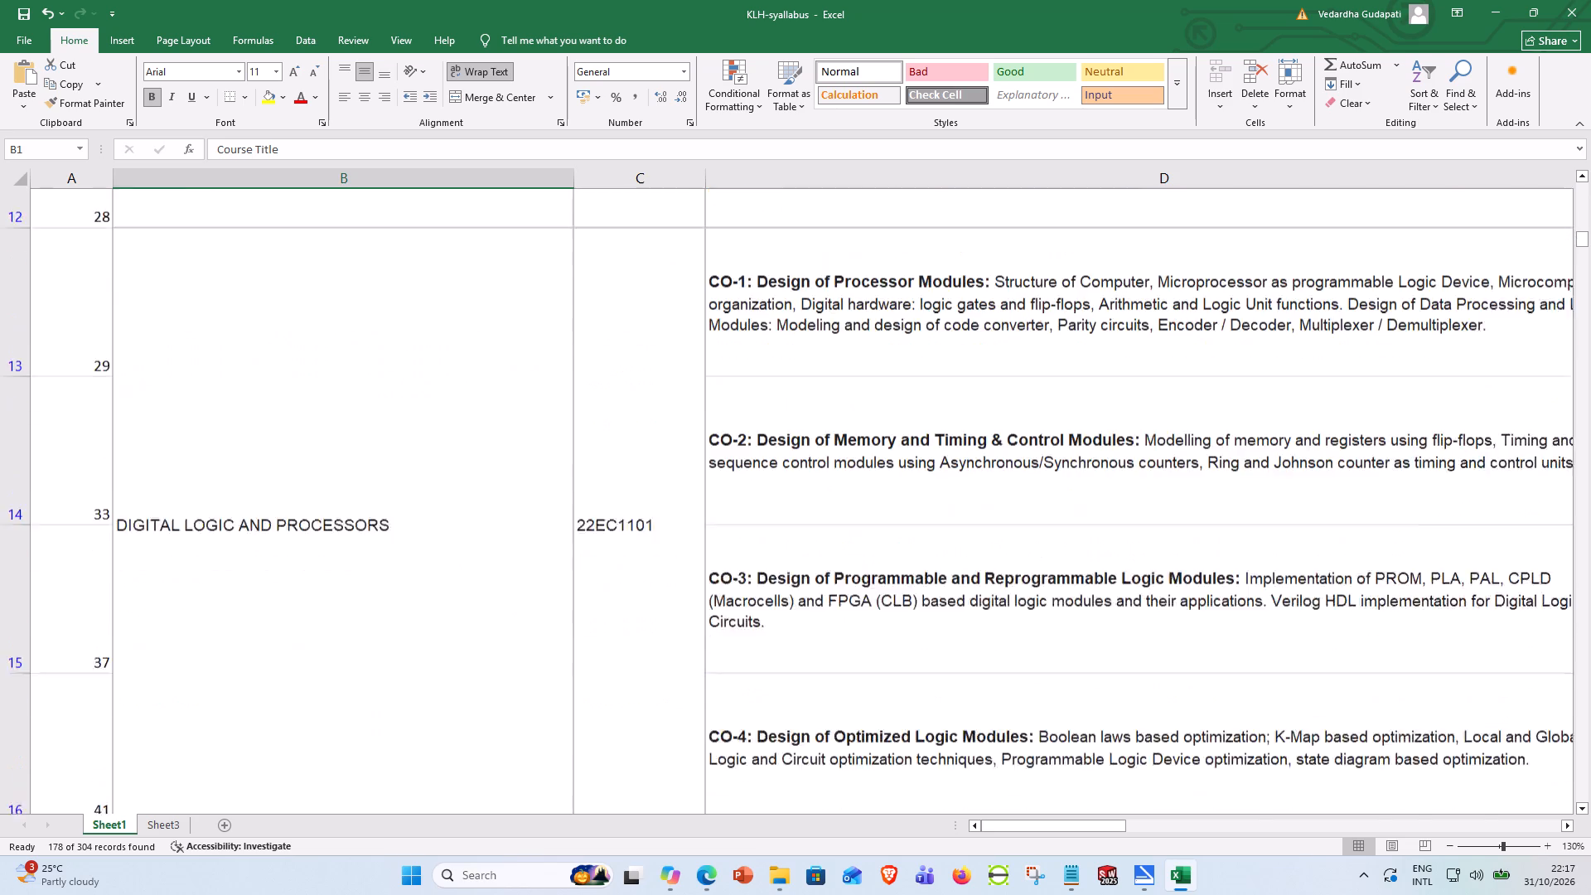
scroll(640, 492, down, 1)
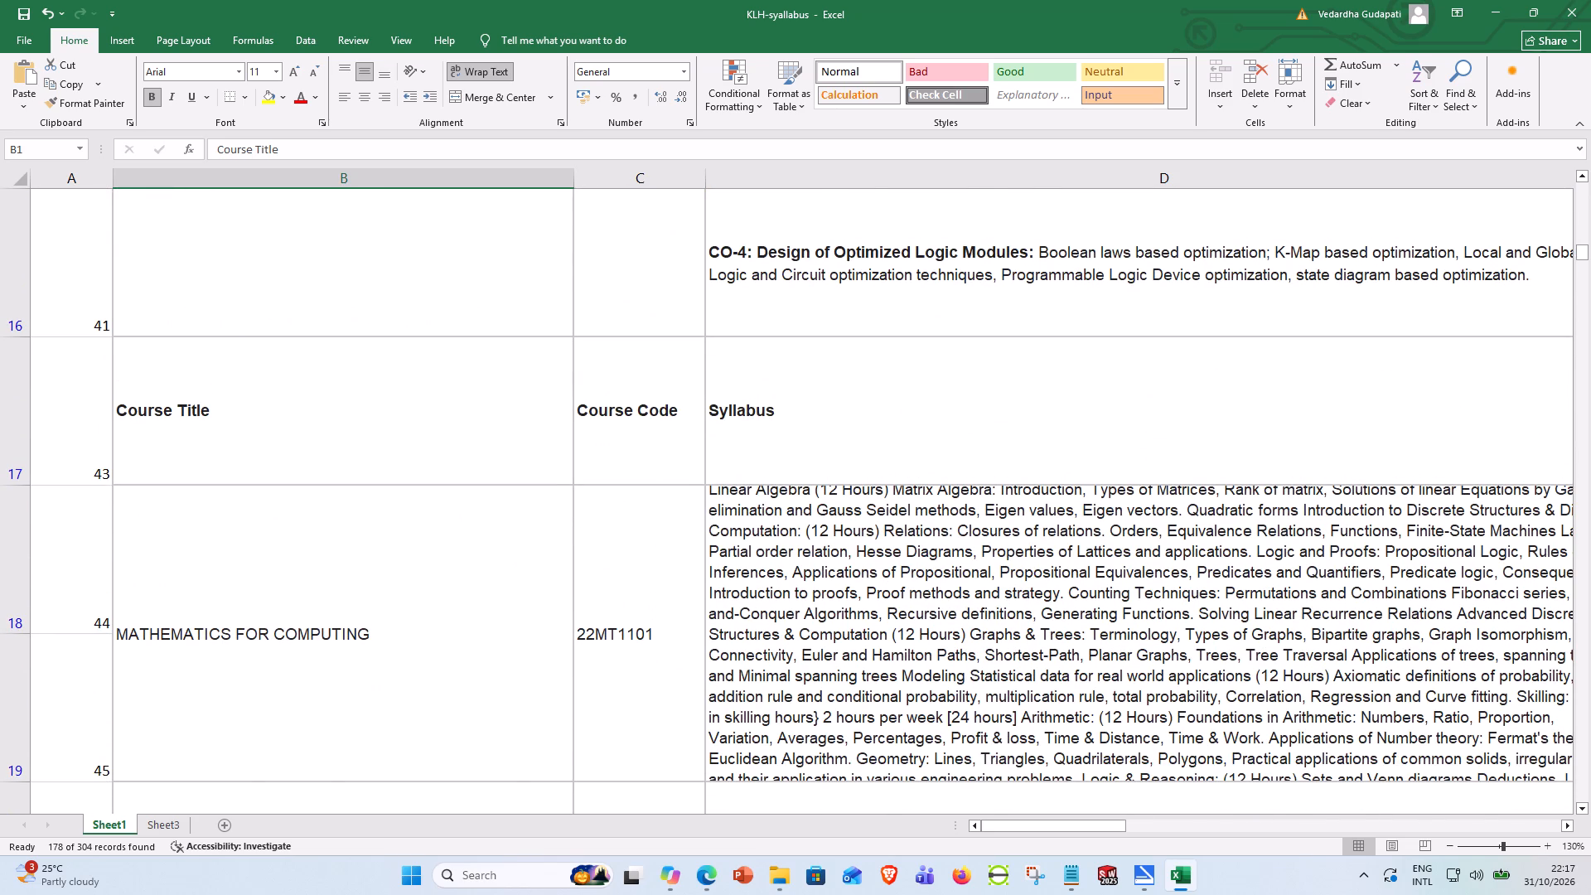
scroll(60, 506, down, 1)
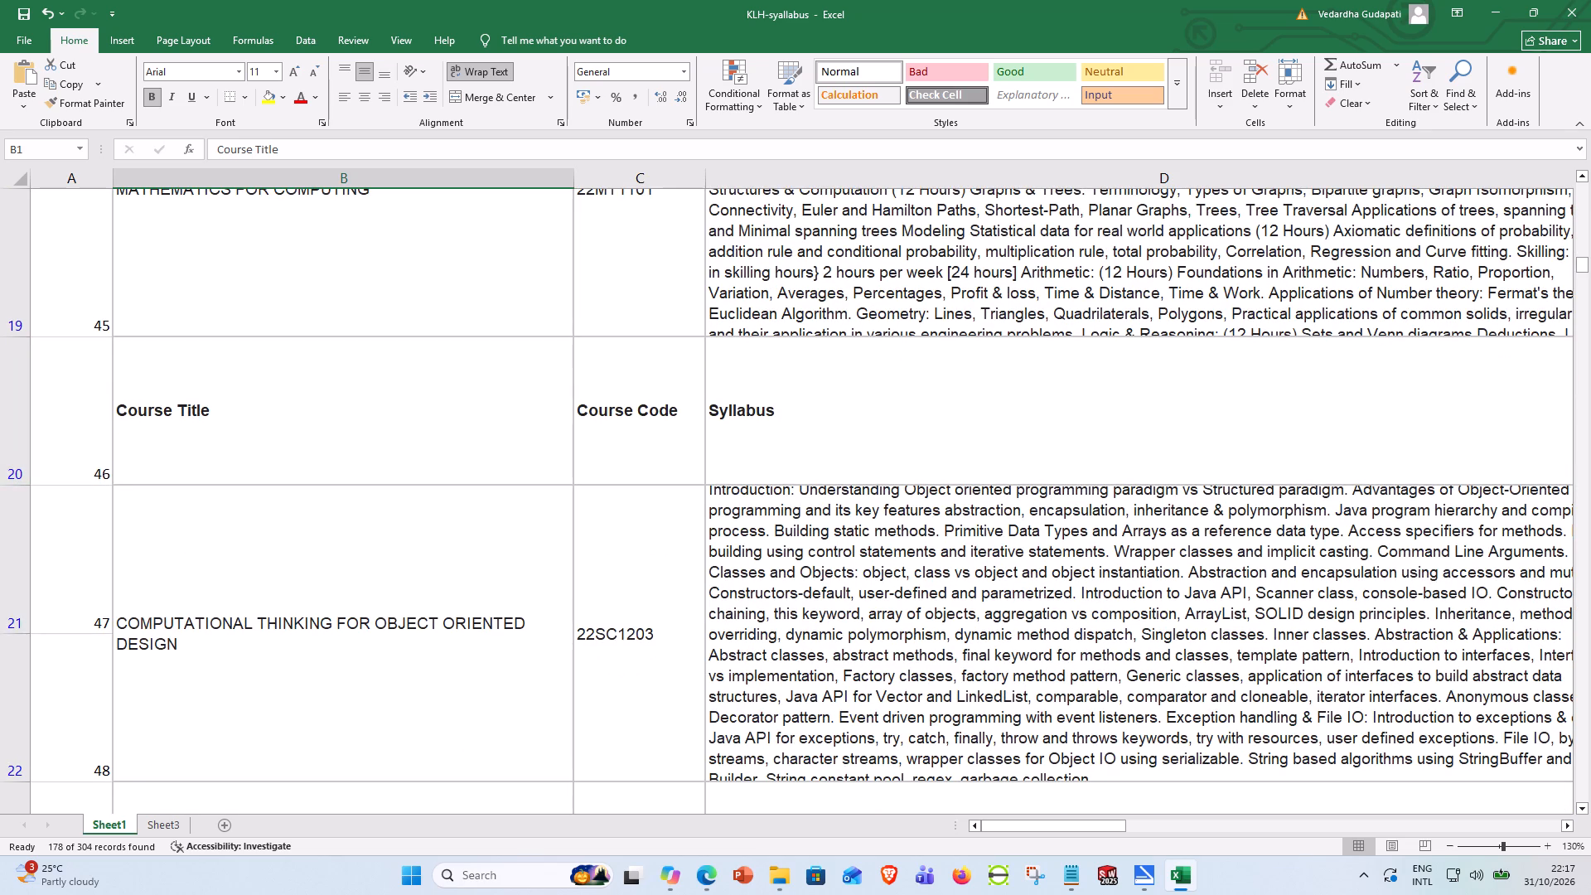
scroll(147, 474, down, 14)
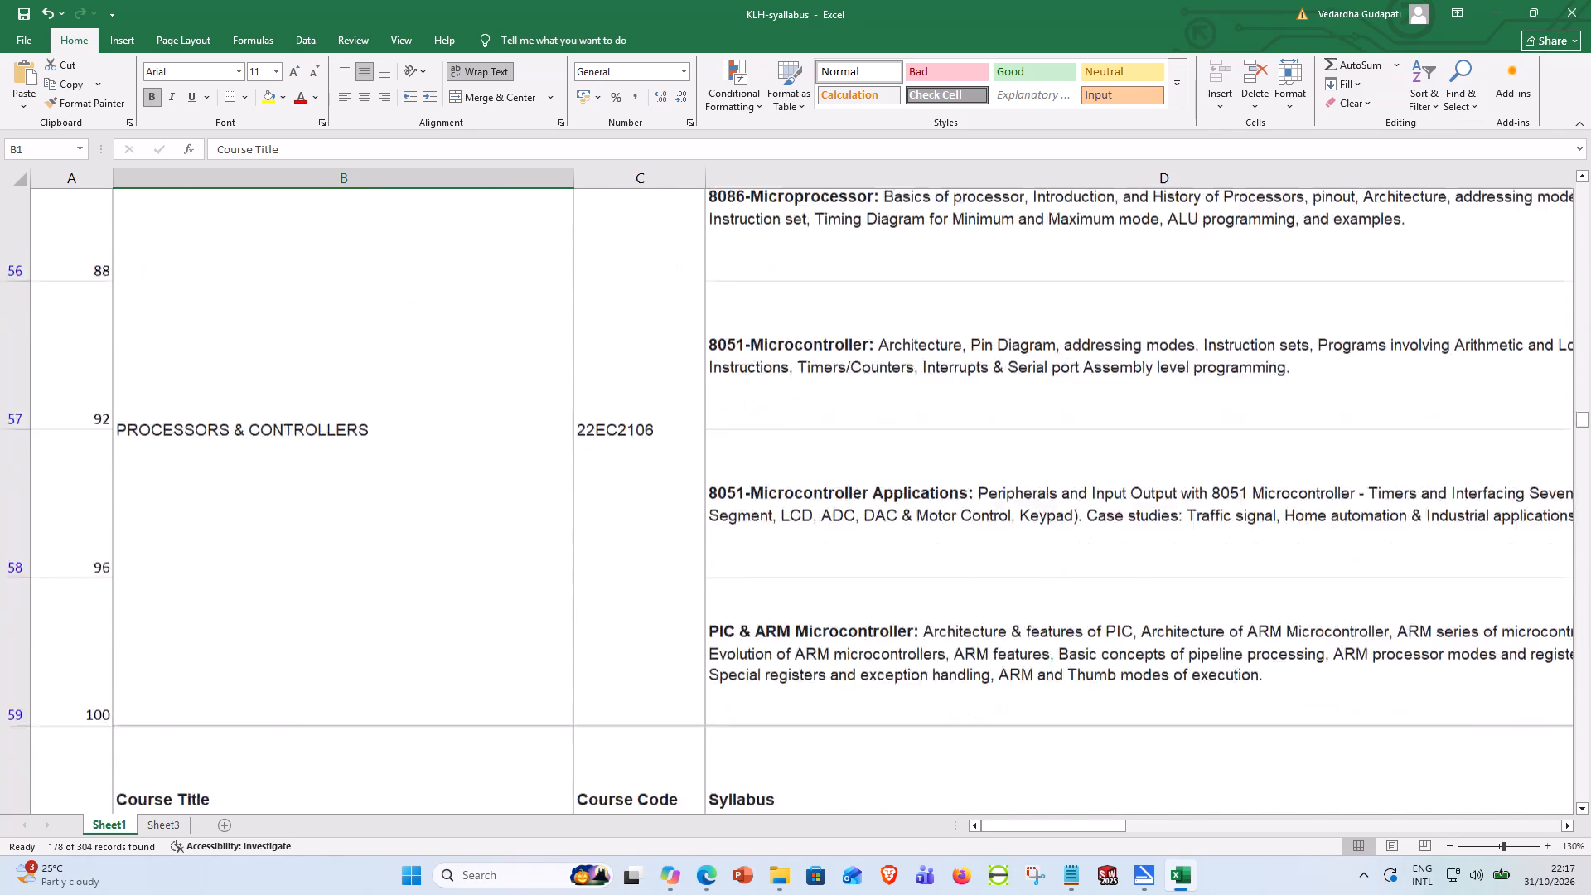
scroll(150, 473, down, 10)
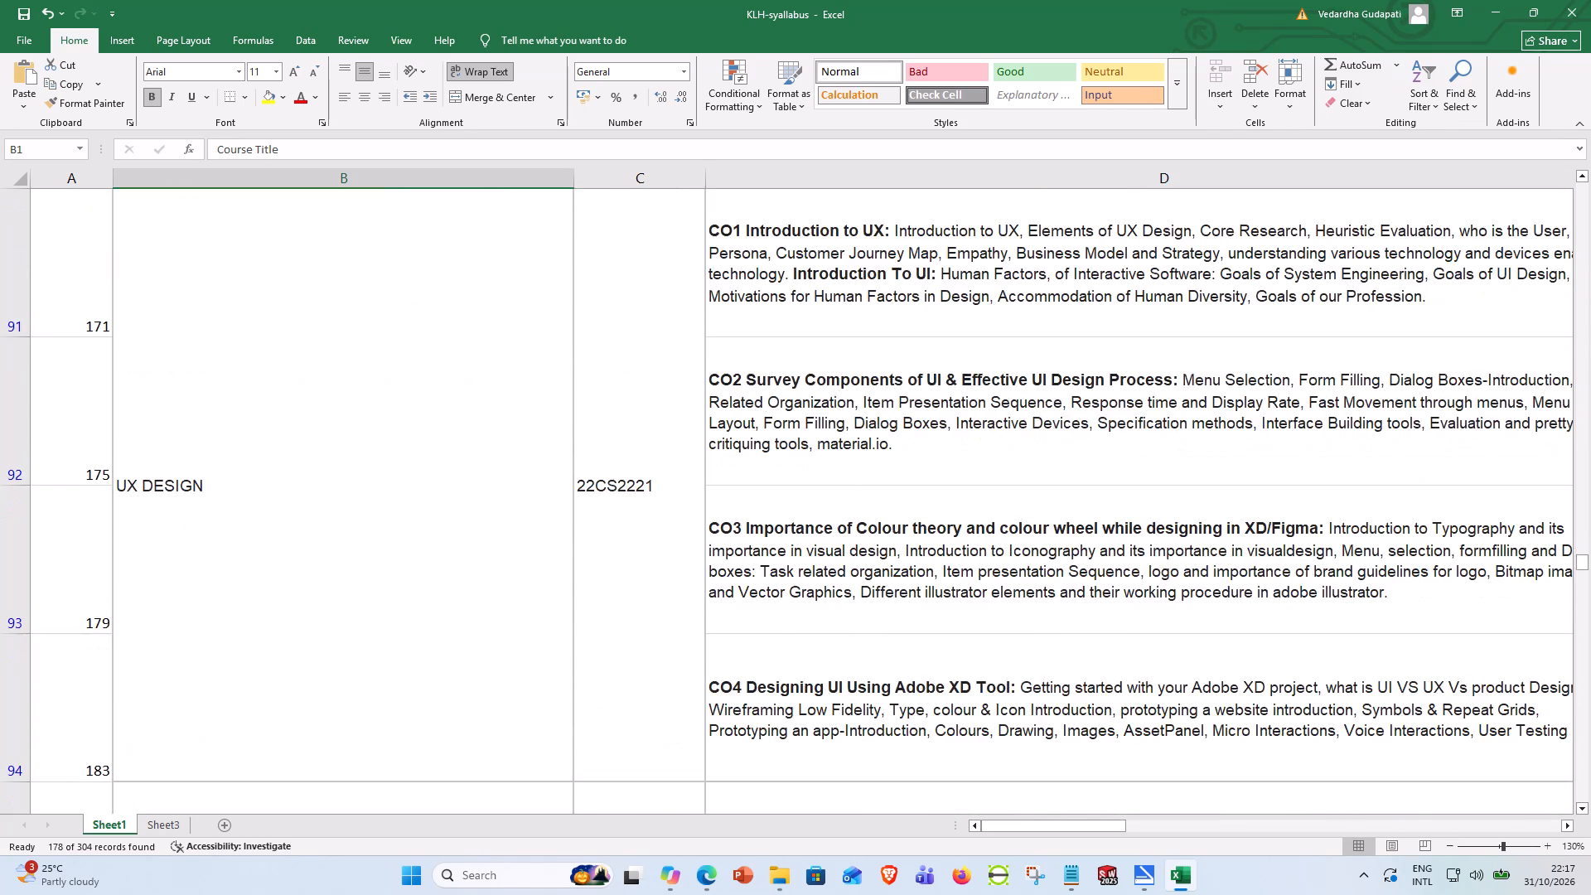
scroll(150, 473, down, 4)
scroll(150, 473, up, 18)
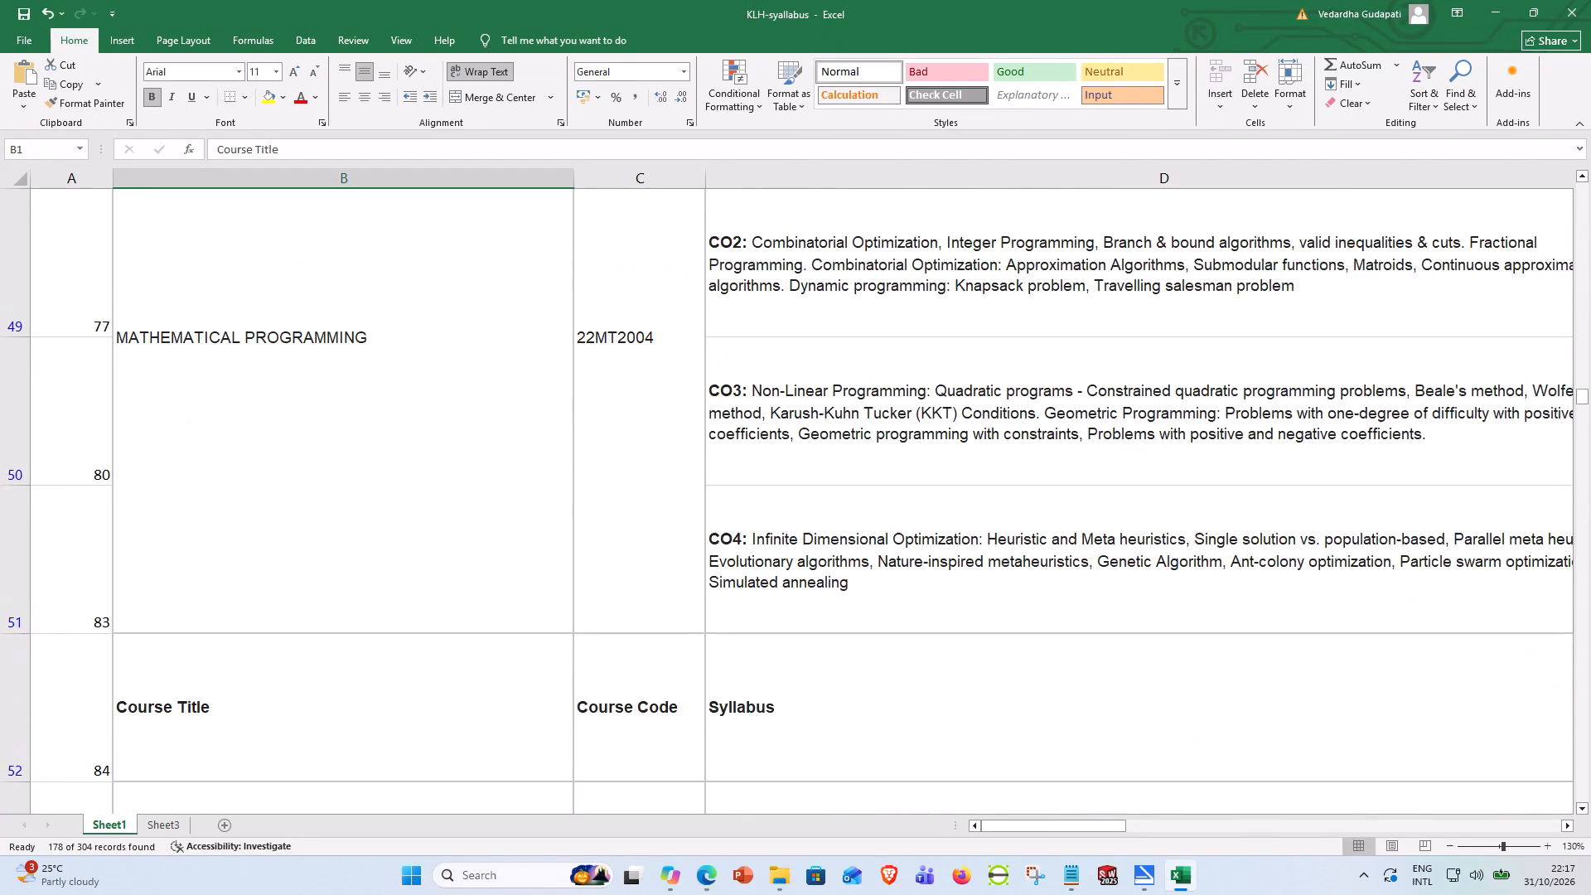
scroll(150, 473, up, 11)
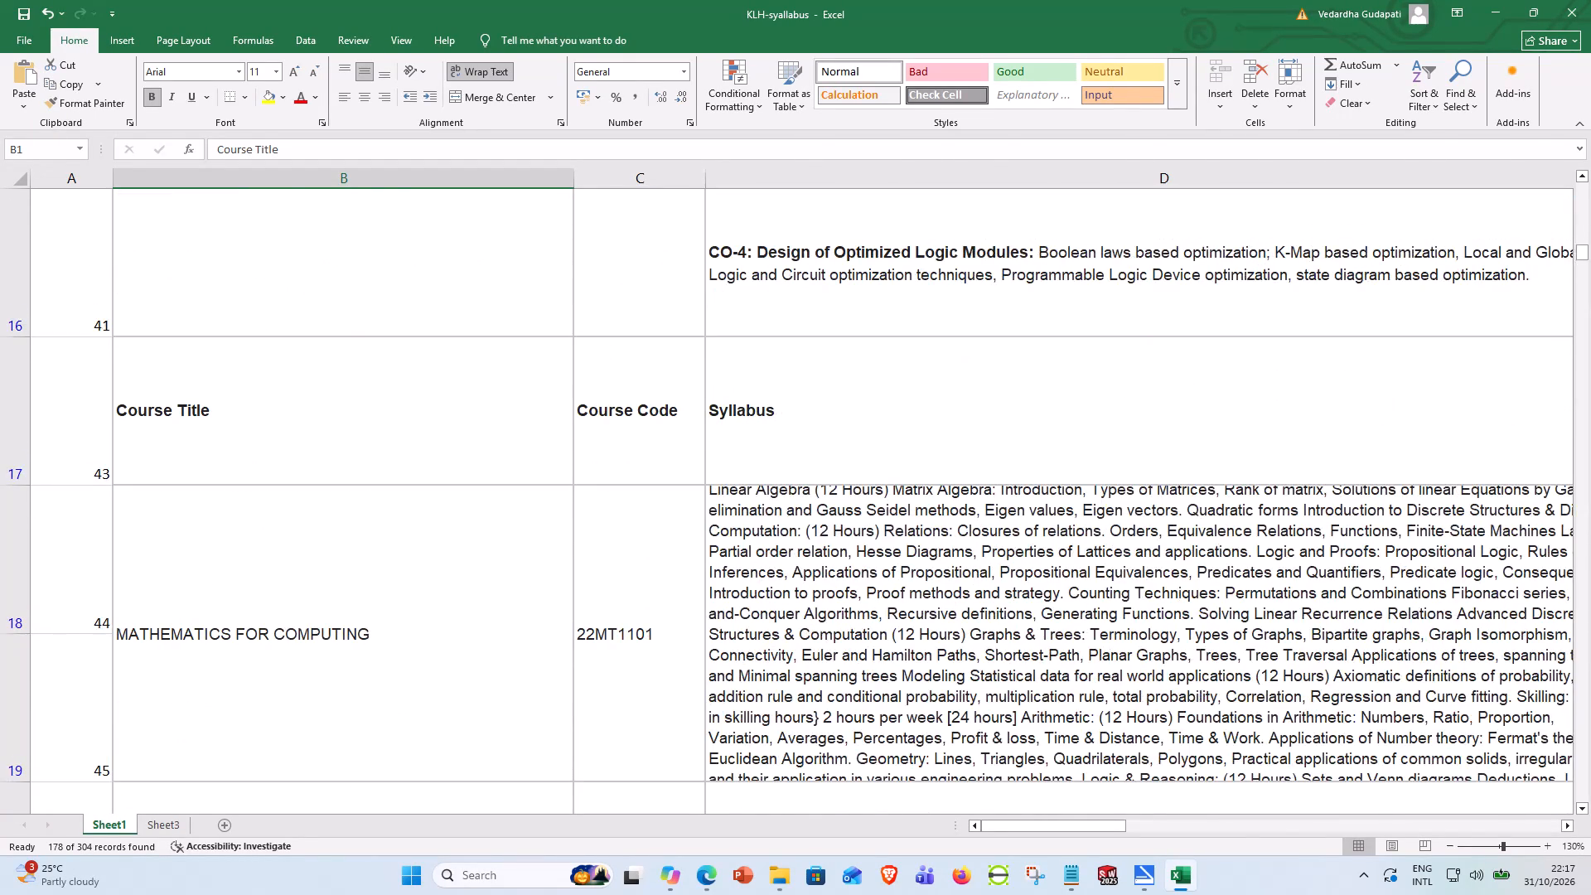
scroll(150, 473, up, 12)
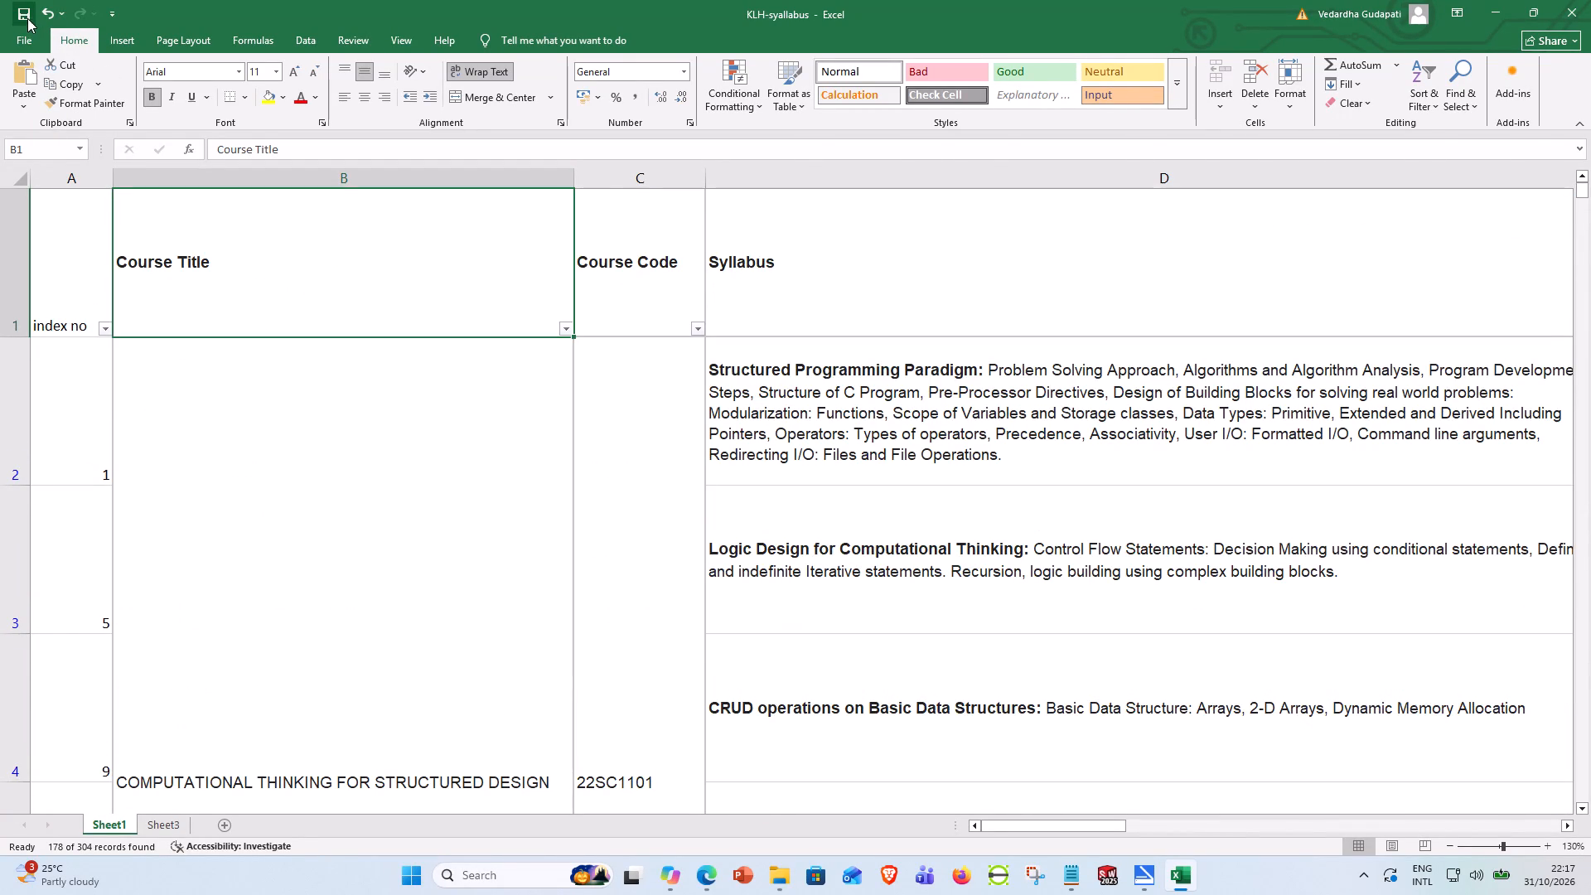
Save the workbook.
click(26, 16)
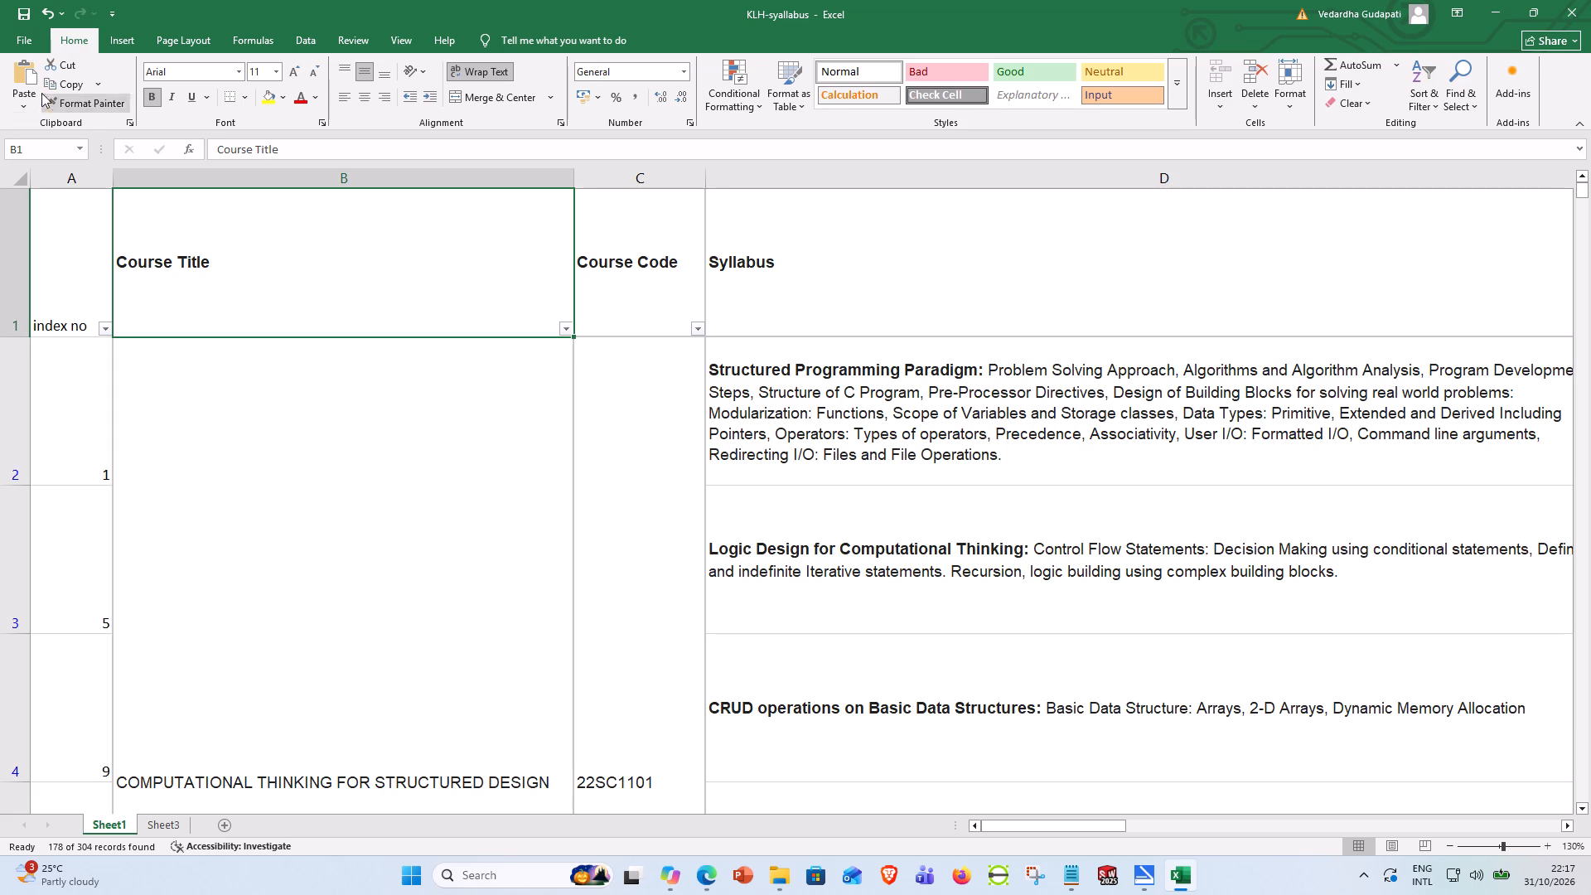
Examine the print preview of Sheet1 to check how the resized rows and syllabus text lay out across the pages.
click(24, 45)
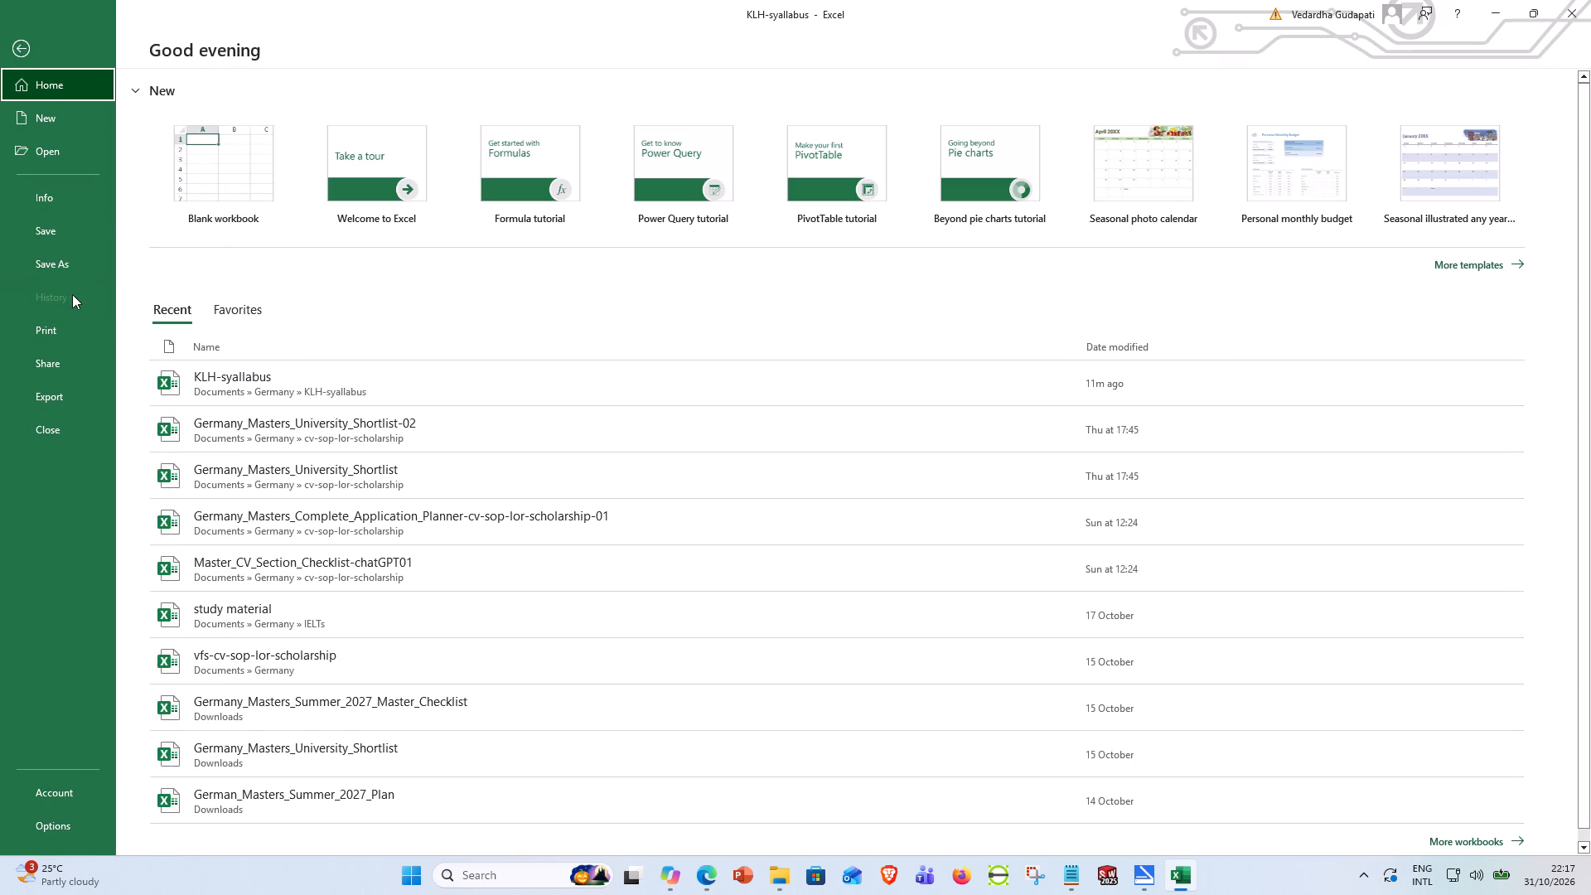
click(64, 325)
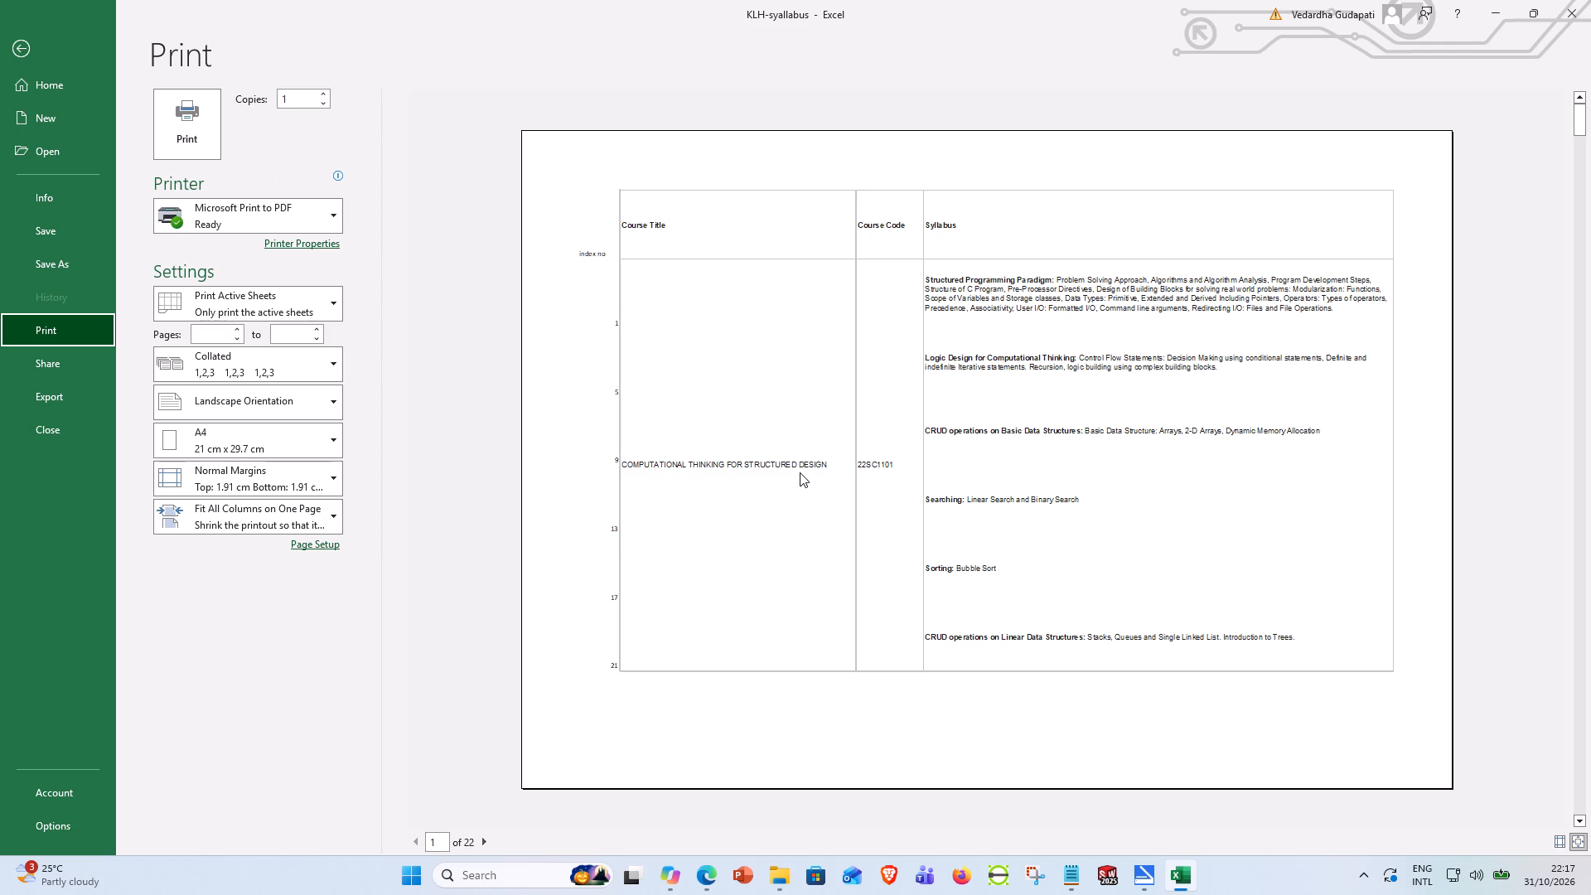
scroll(800, 472, down, 2)
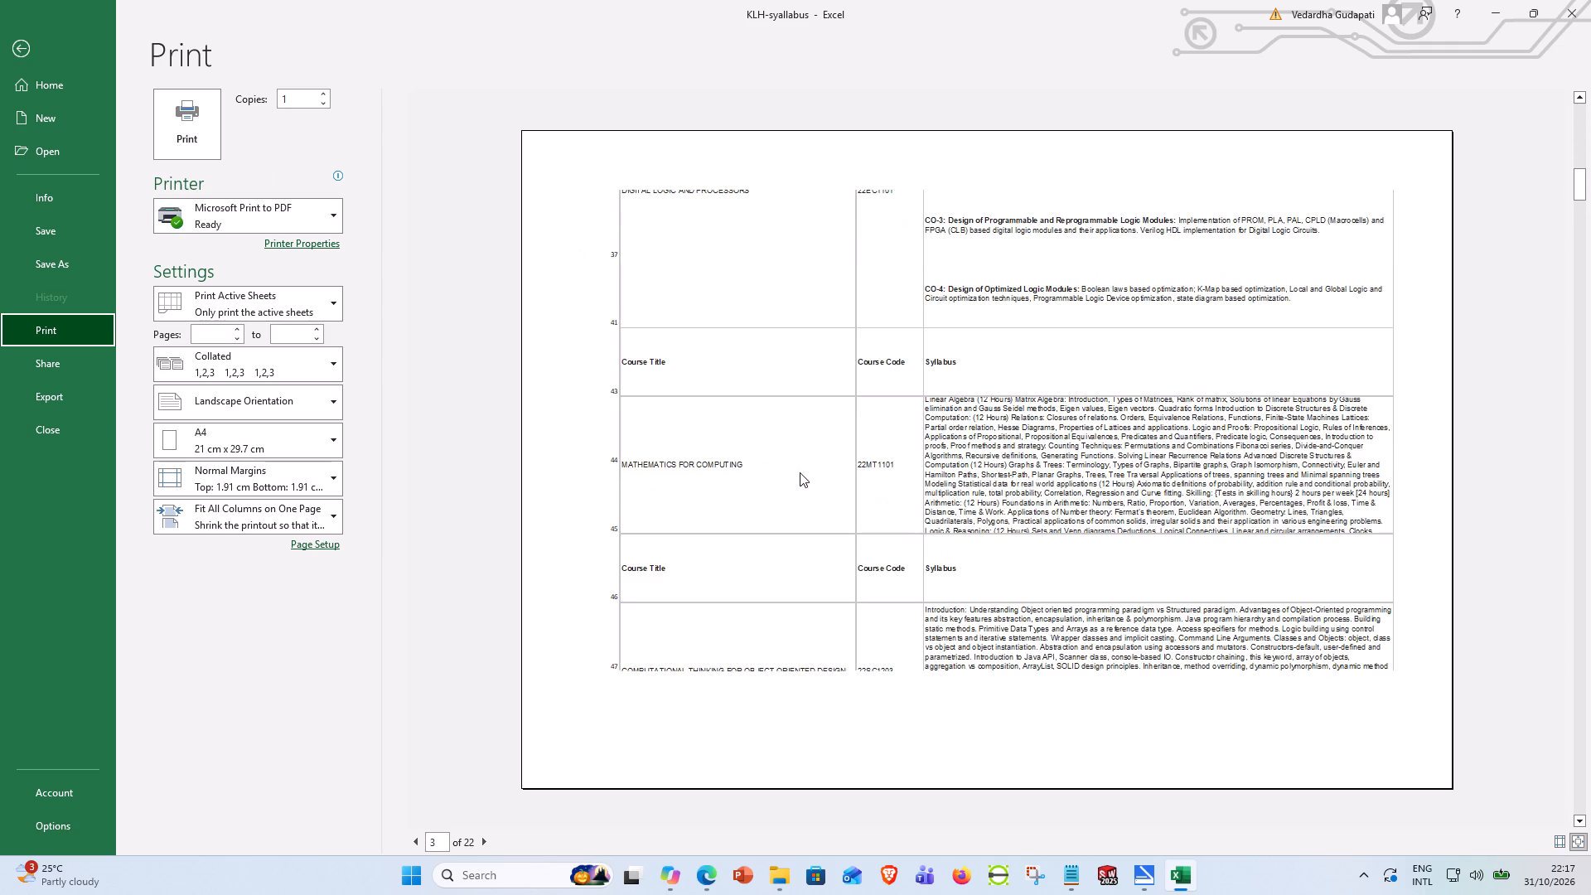
scroll(800, 472, down, 6)
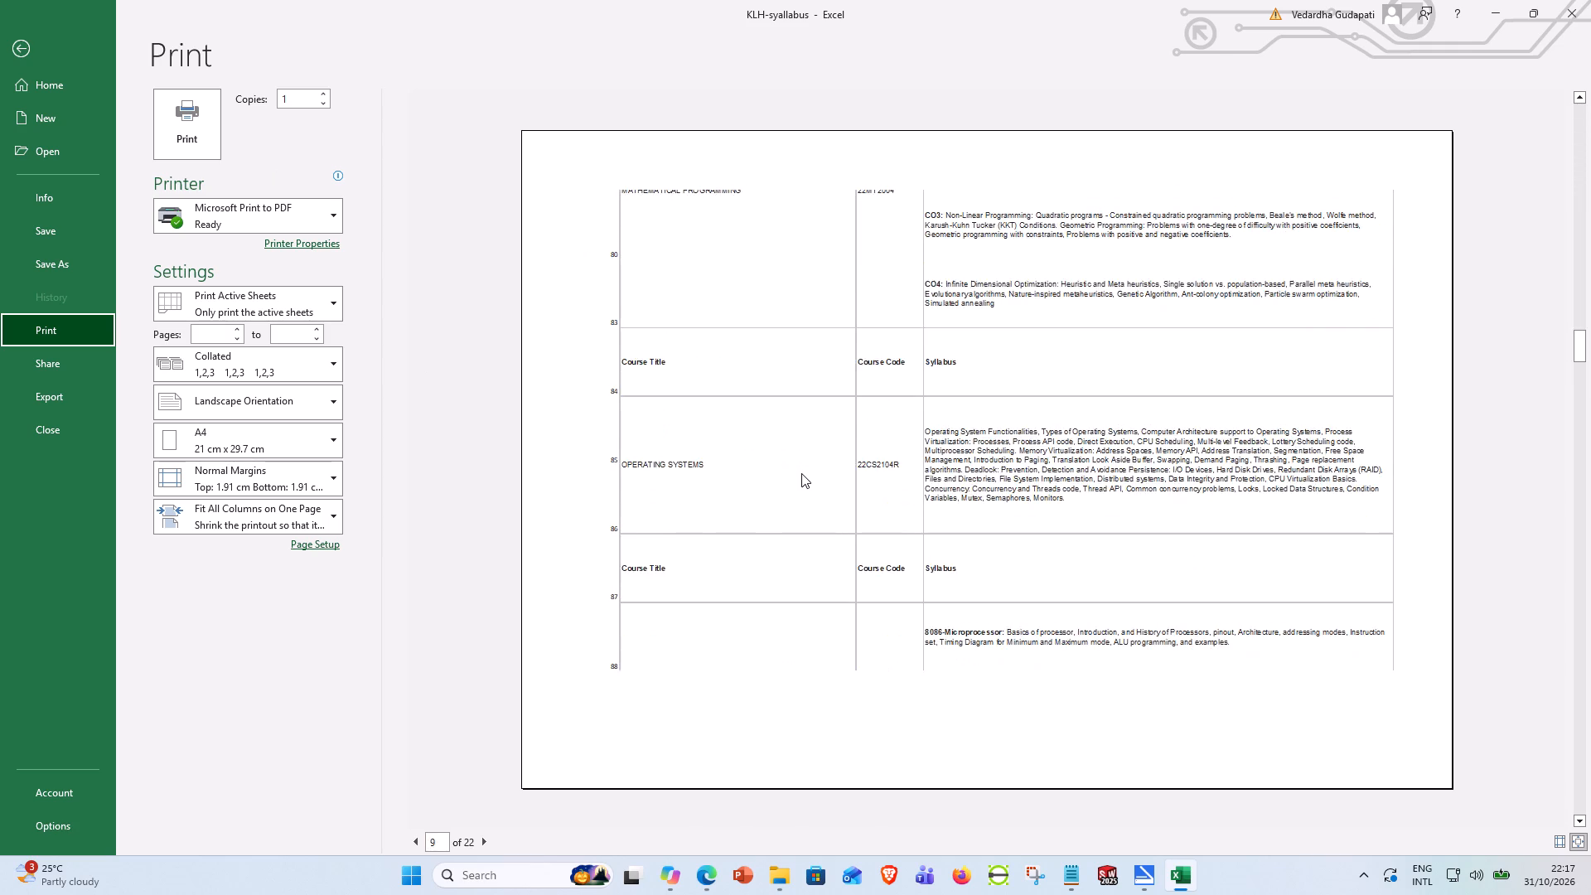
scroll(801, 473, down, 10)
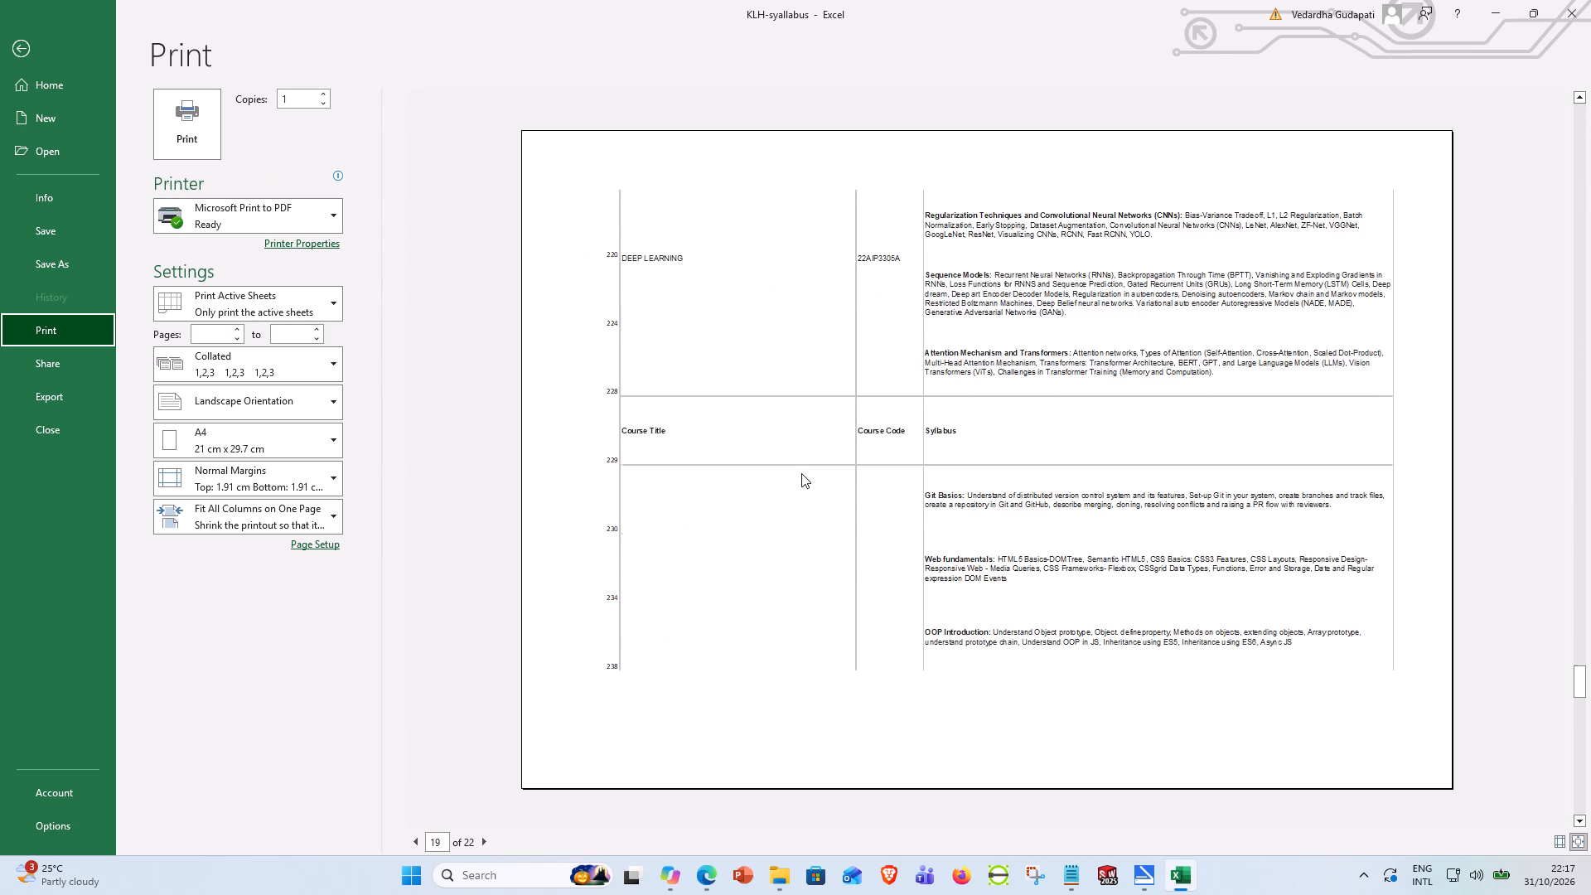
scroll(801, 473, down, 5)
scroll(801, 473, up, 7)
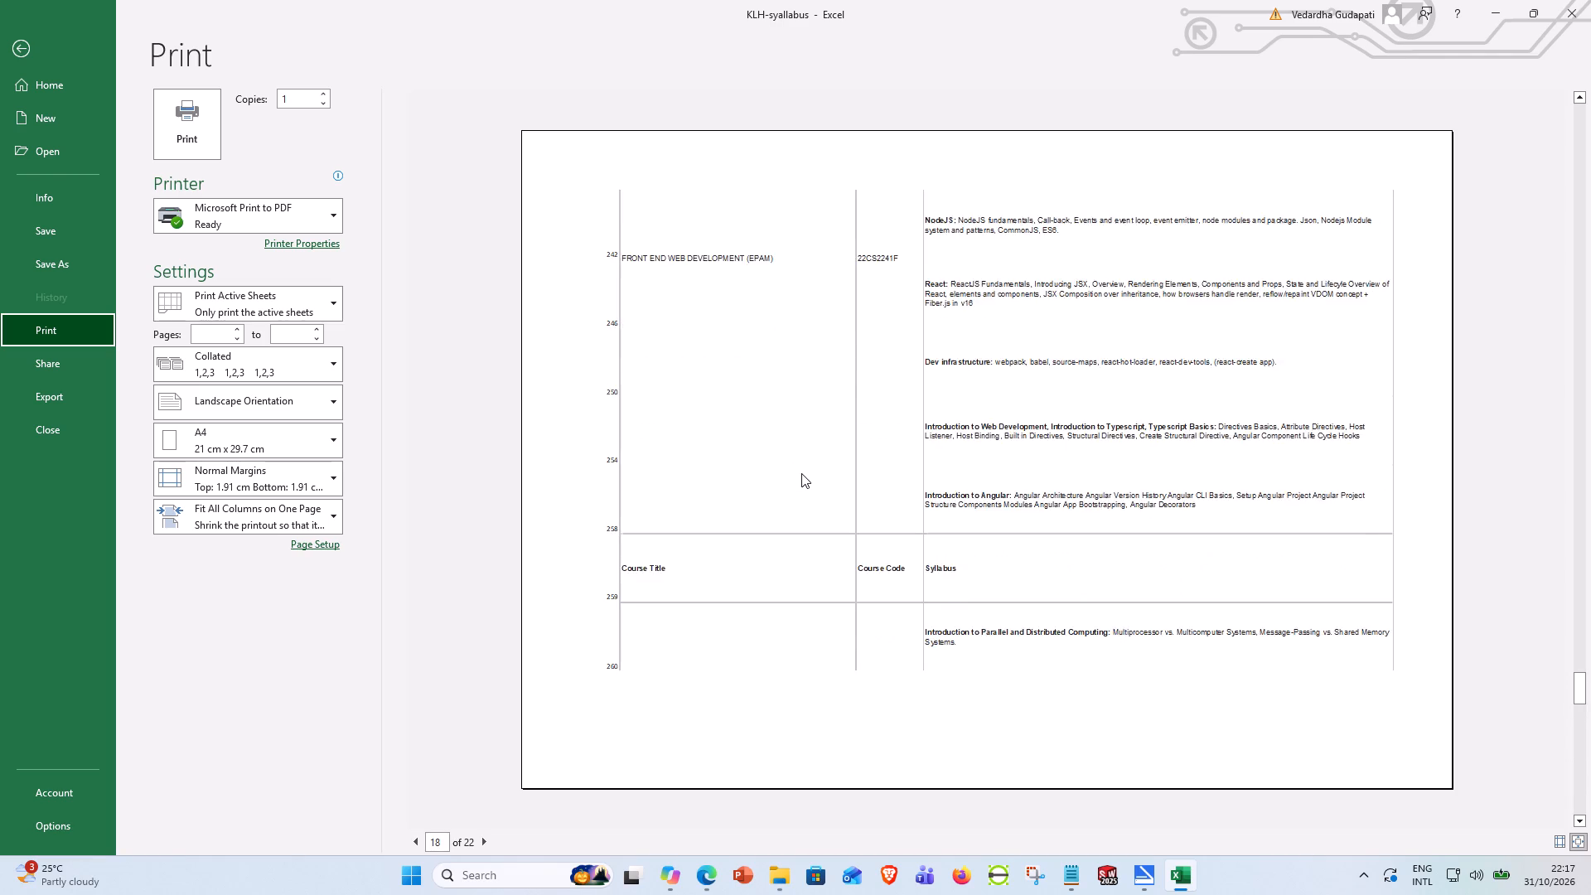
scroll(801, 473, up, 20)
scroll(801, 473, up, 13)
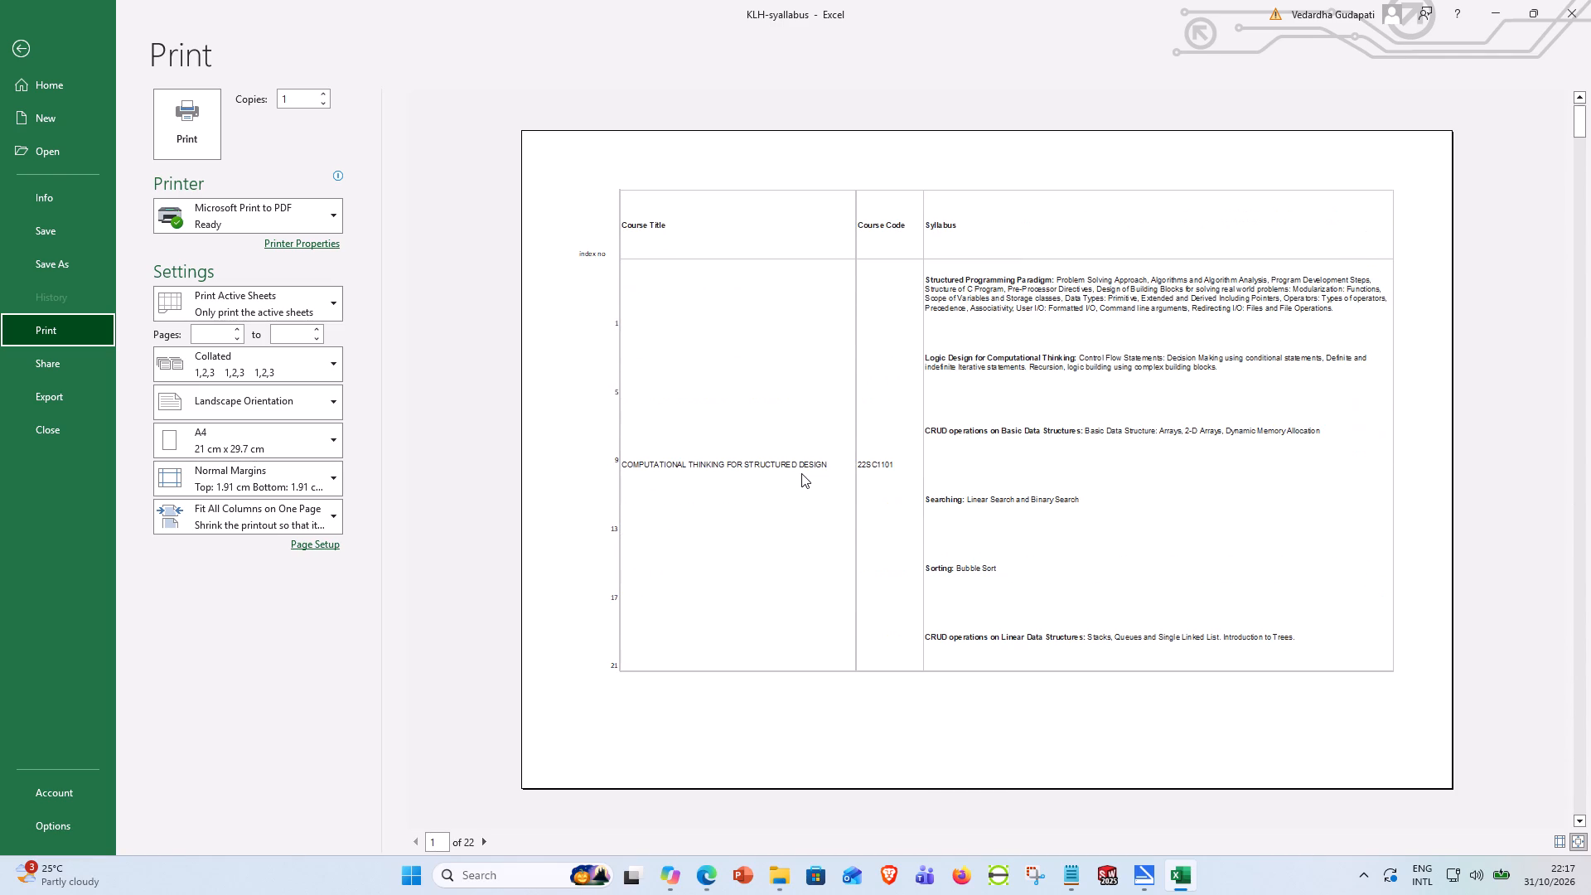
scroll(801, 473, up, 3)
click(25, 50)
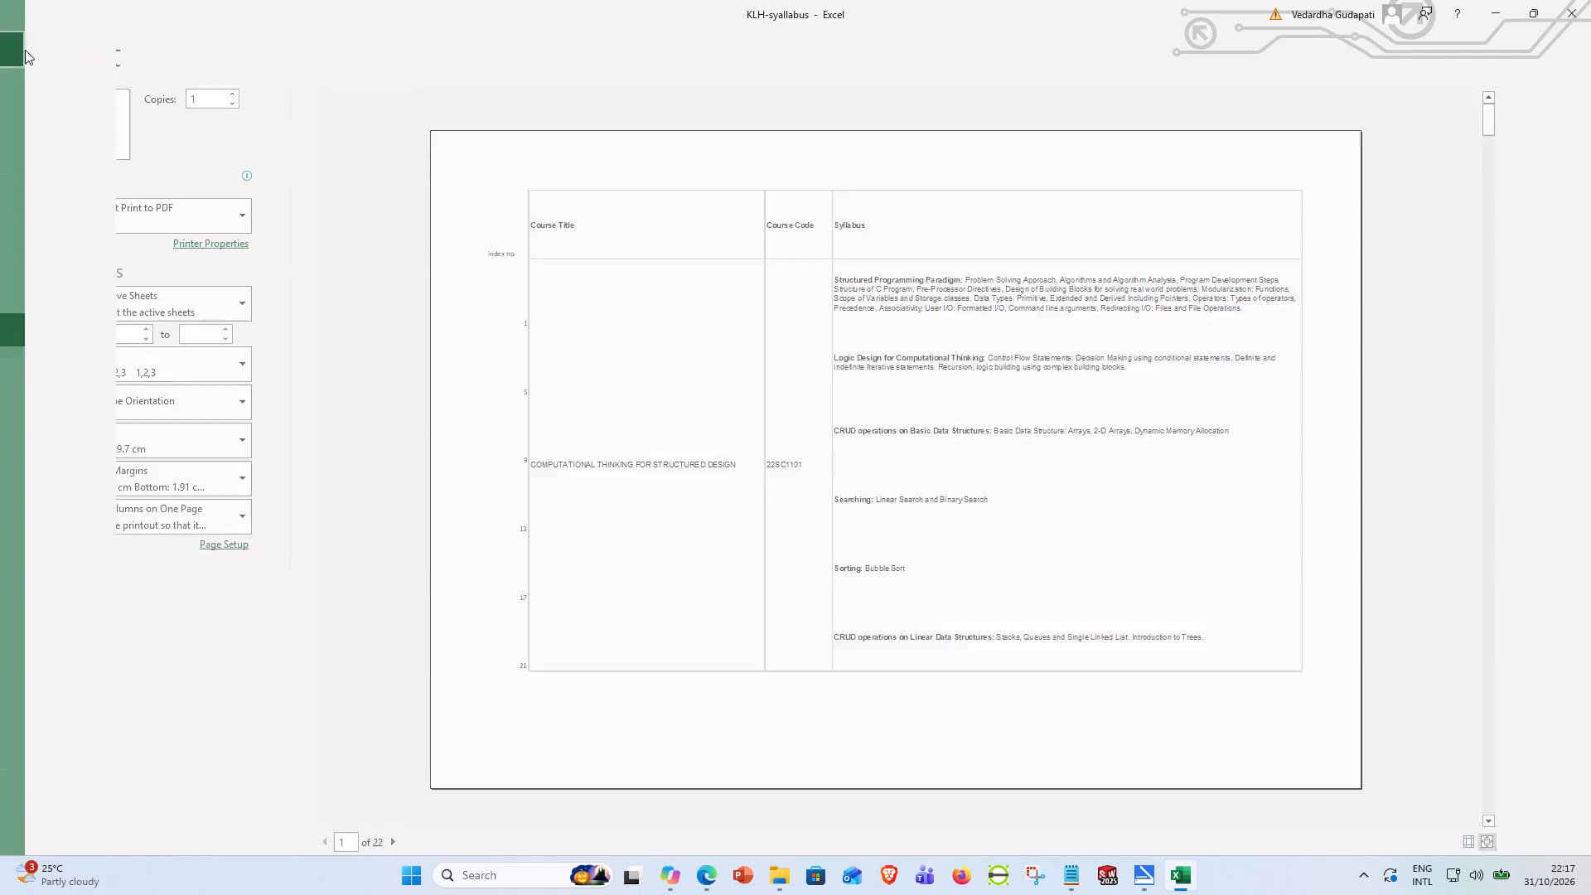
Reduce the height of header row 1 on Sheet1 so it fits closely around its column headings.
scroll(386, 348, up, 5)
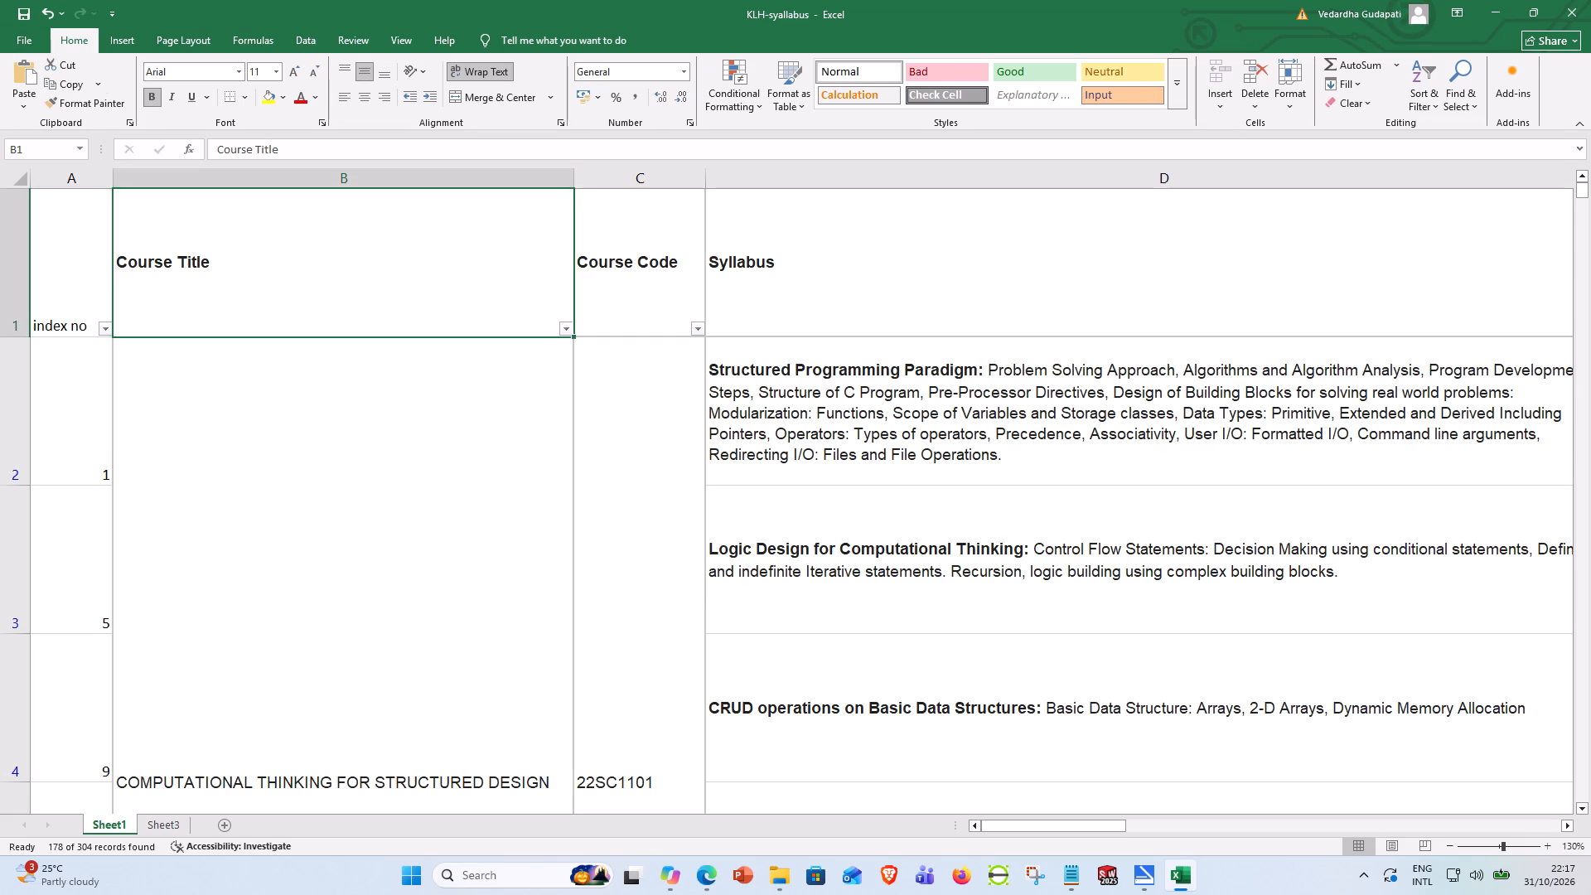
drag(13, 336, 20, 321)
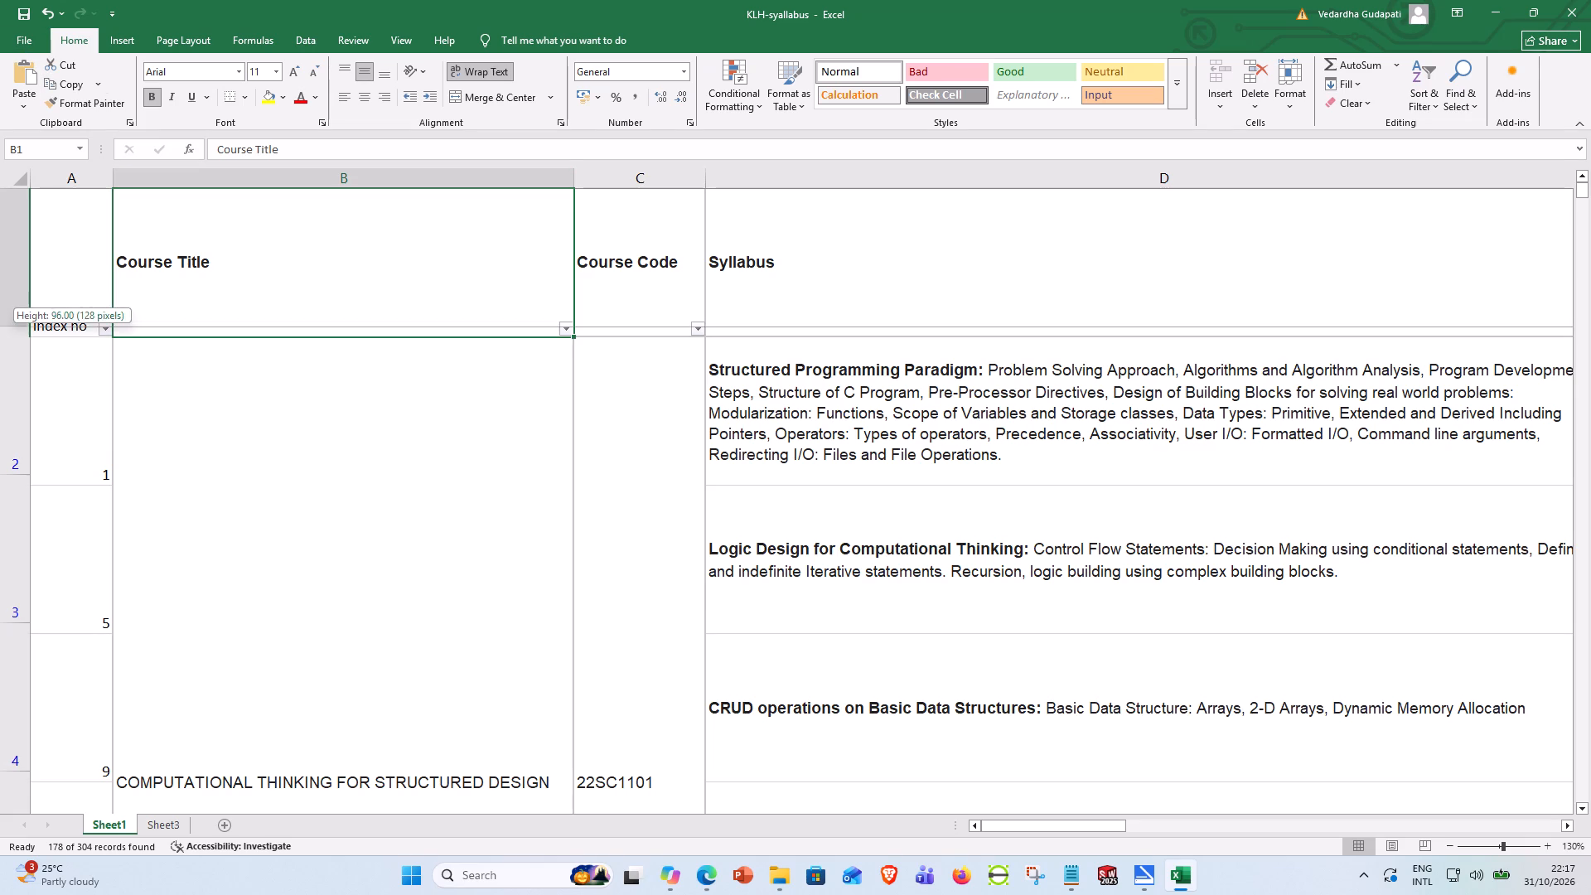
drag(20, 321, 30, 238)
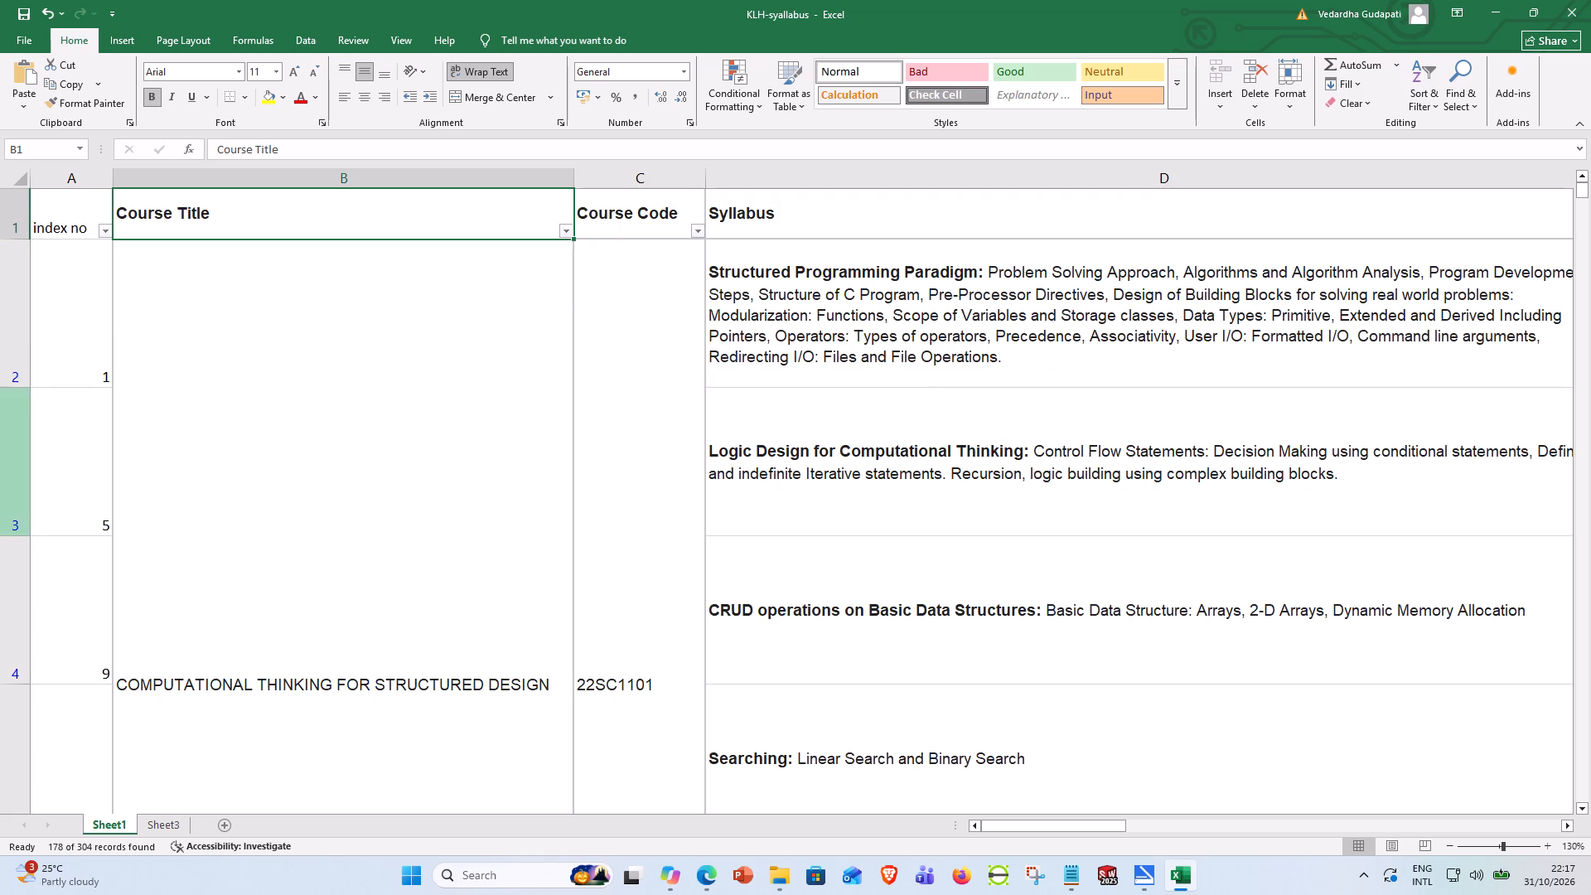
Reduce the heights of rows 2 to 7 individually to fit each COMPUTATIONAL THINKING FOR STRUCTURED DESIGN syllabus entry.
drag(17, 387, 20, 376)
click(20, 376)
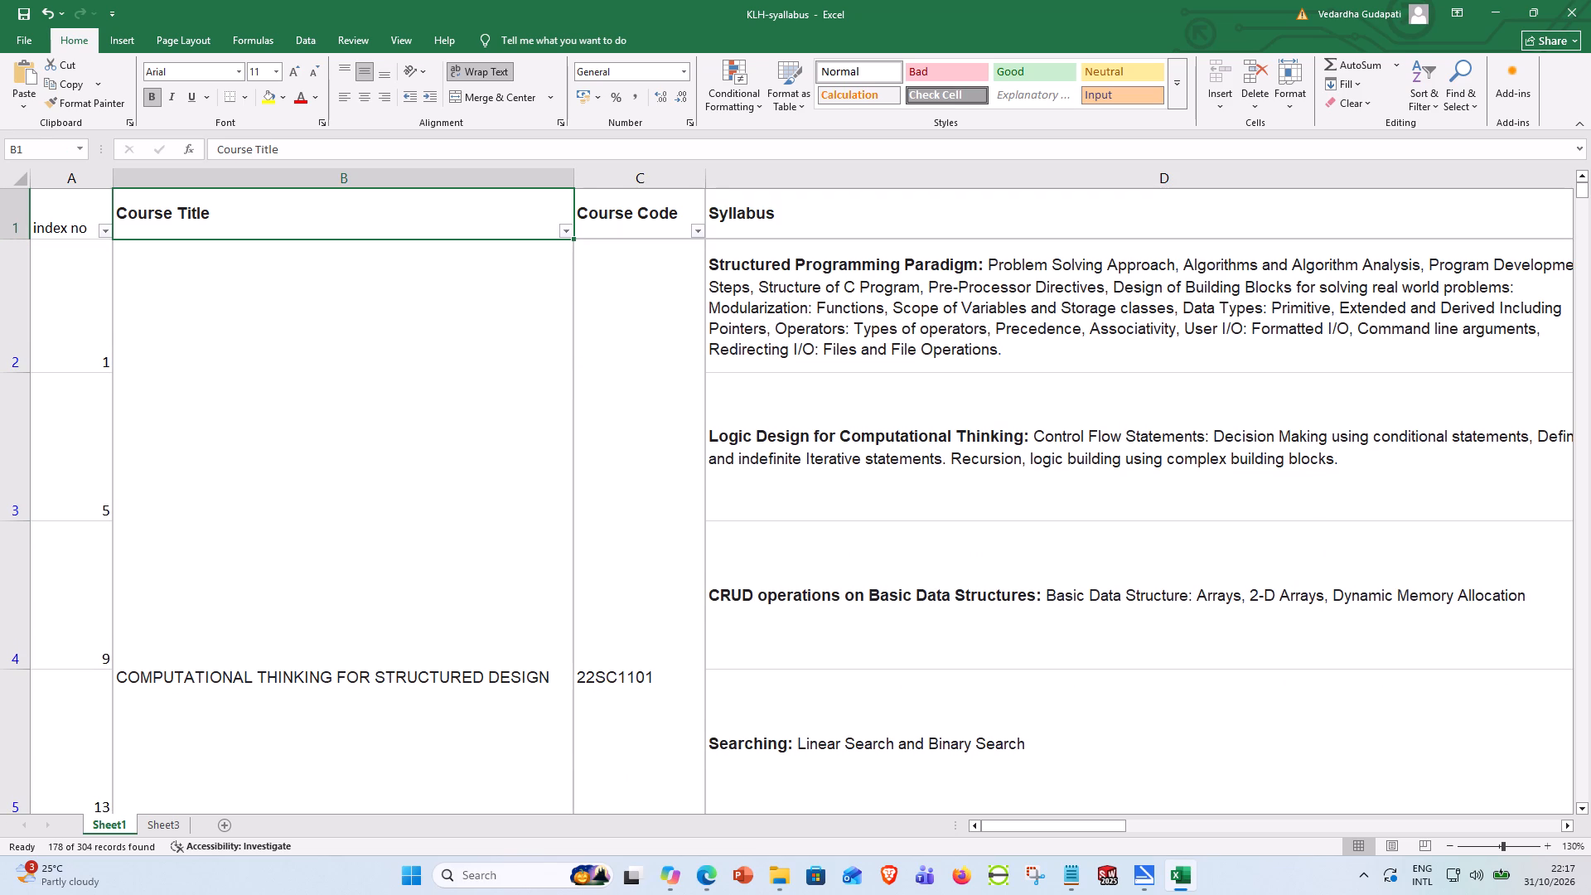
drag(18, 518, 20, 444)
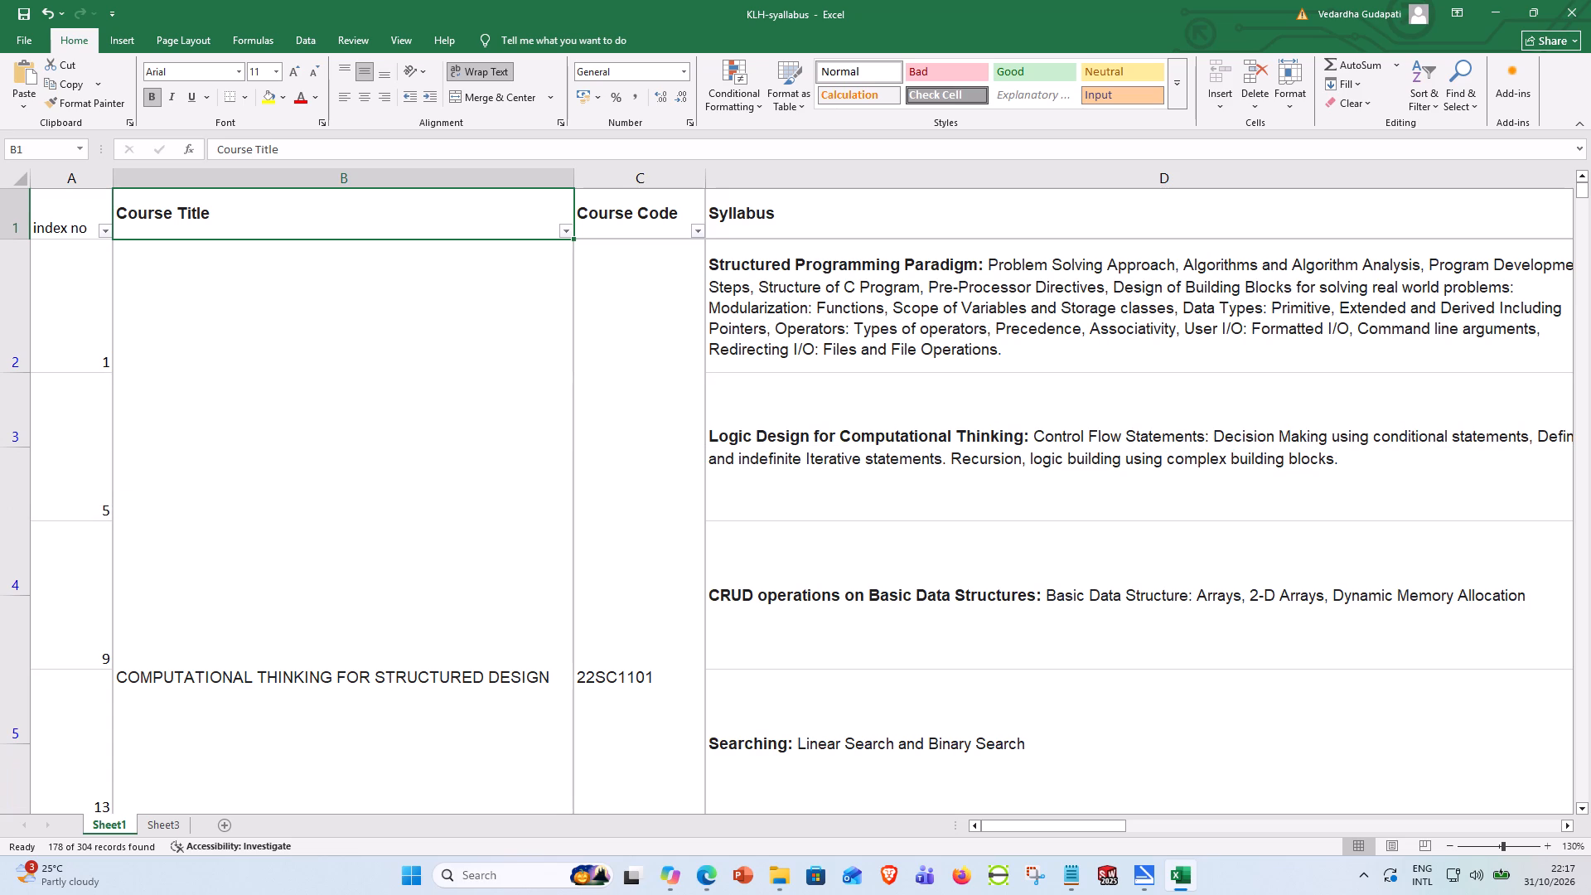
drag(22, 597, 24, 505)
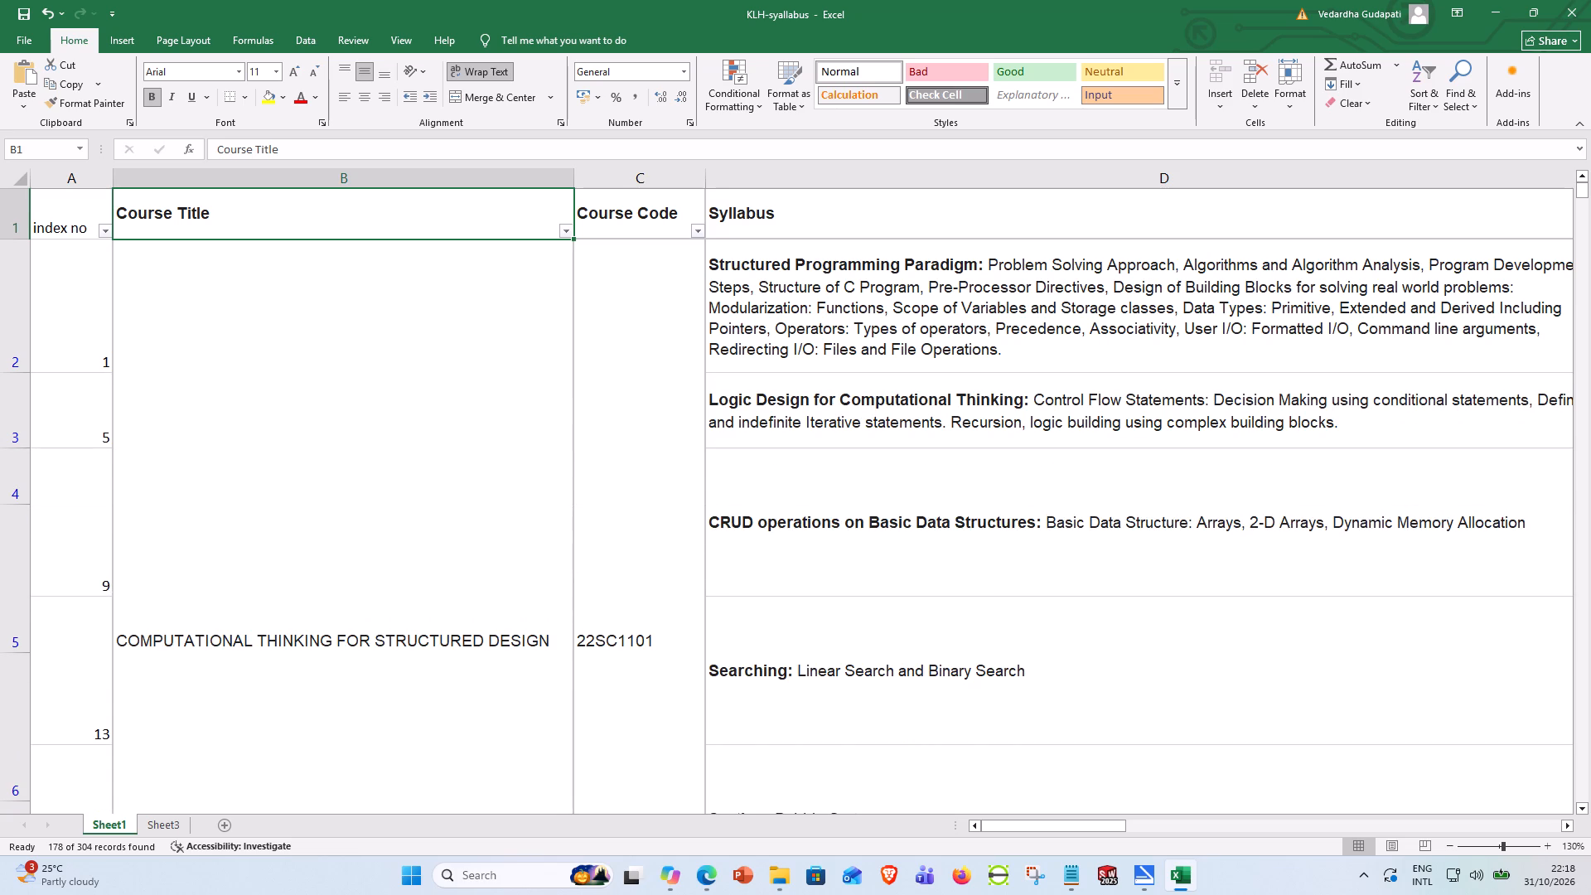
drag(12, 651, 14, 548)
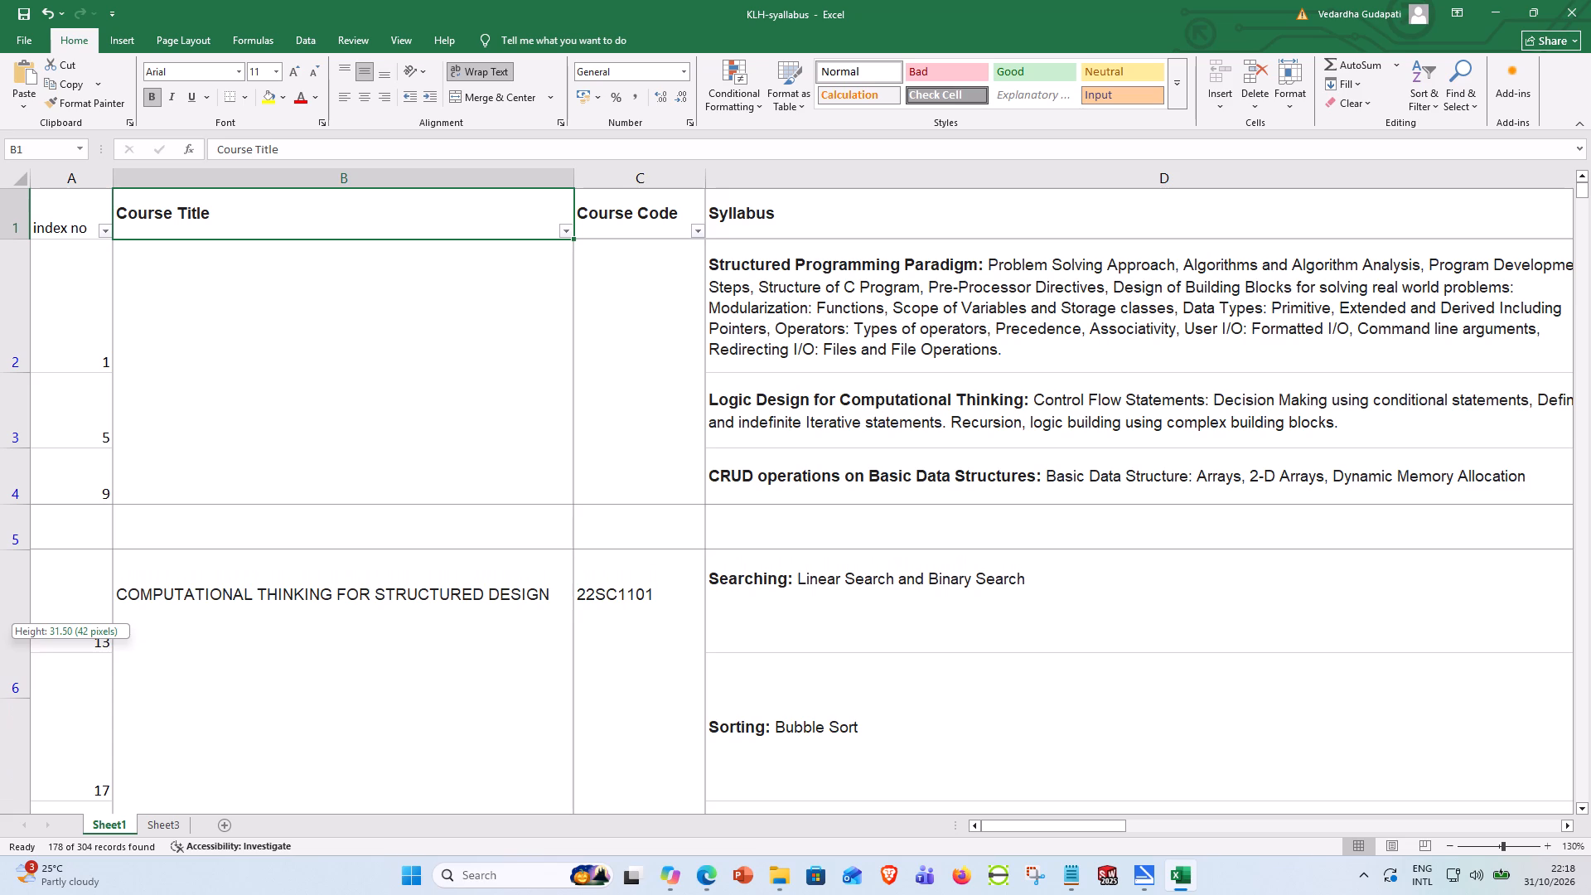
drag(14, 548, 14, 549)
scroll(14, 549, down, 1)
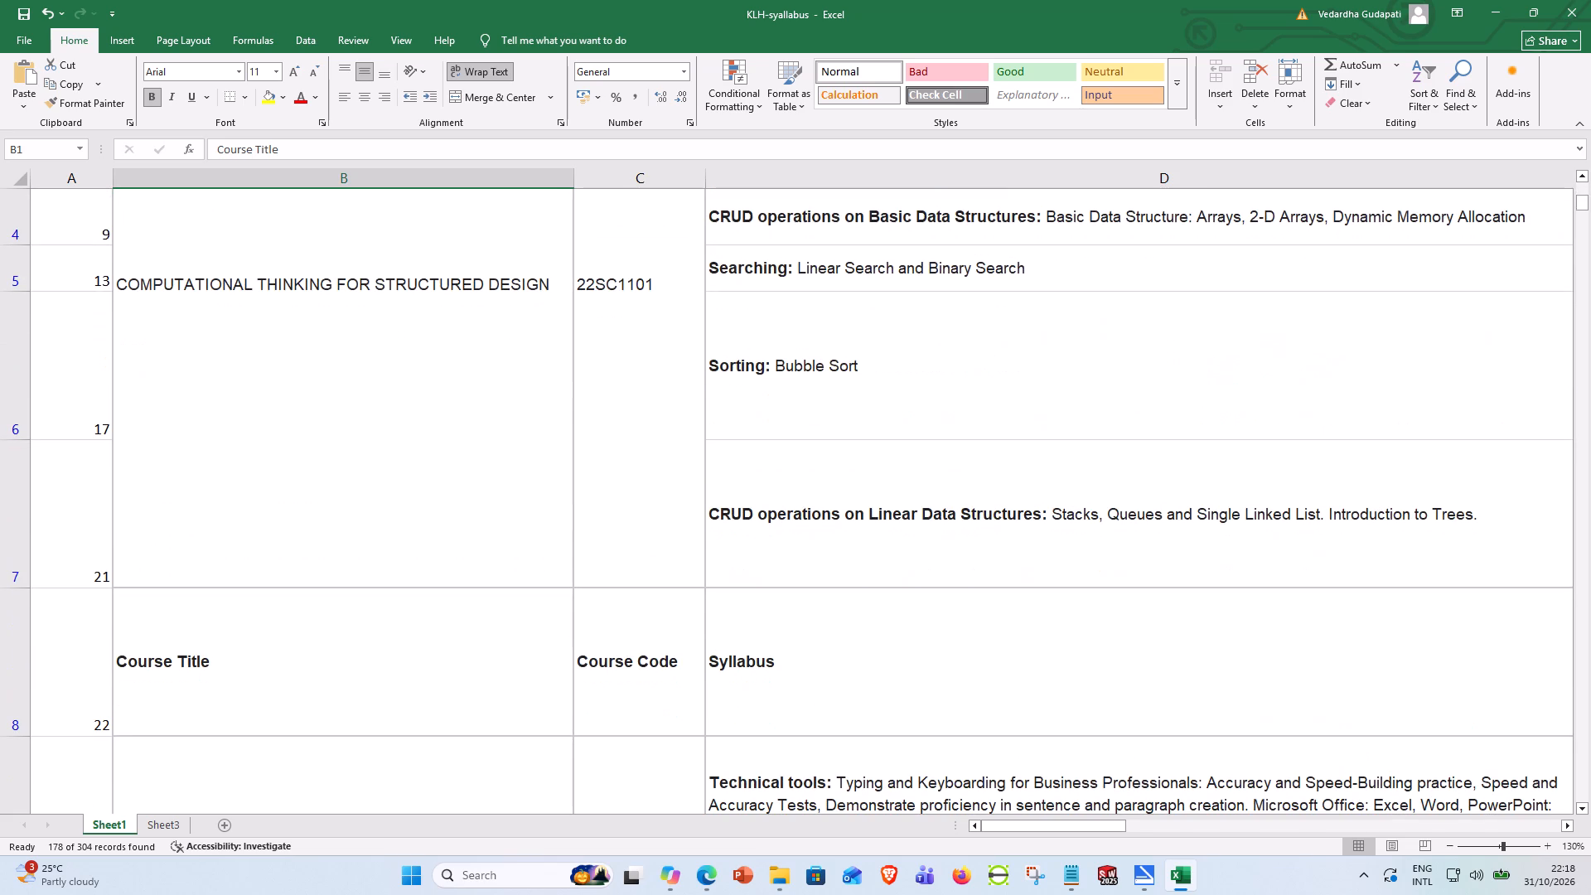
drag(14, 441, 28, 359)
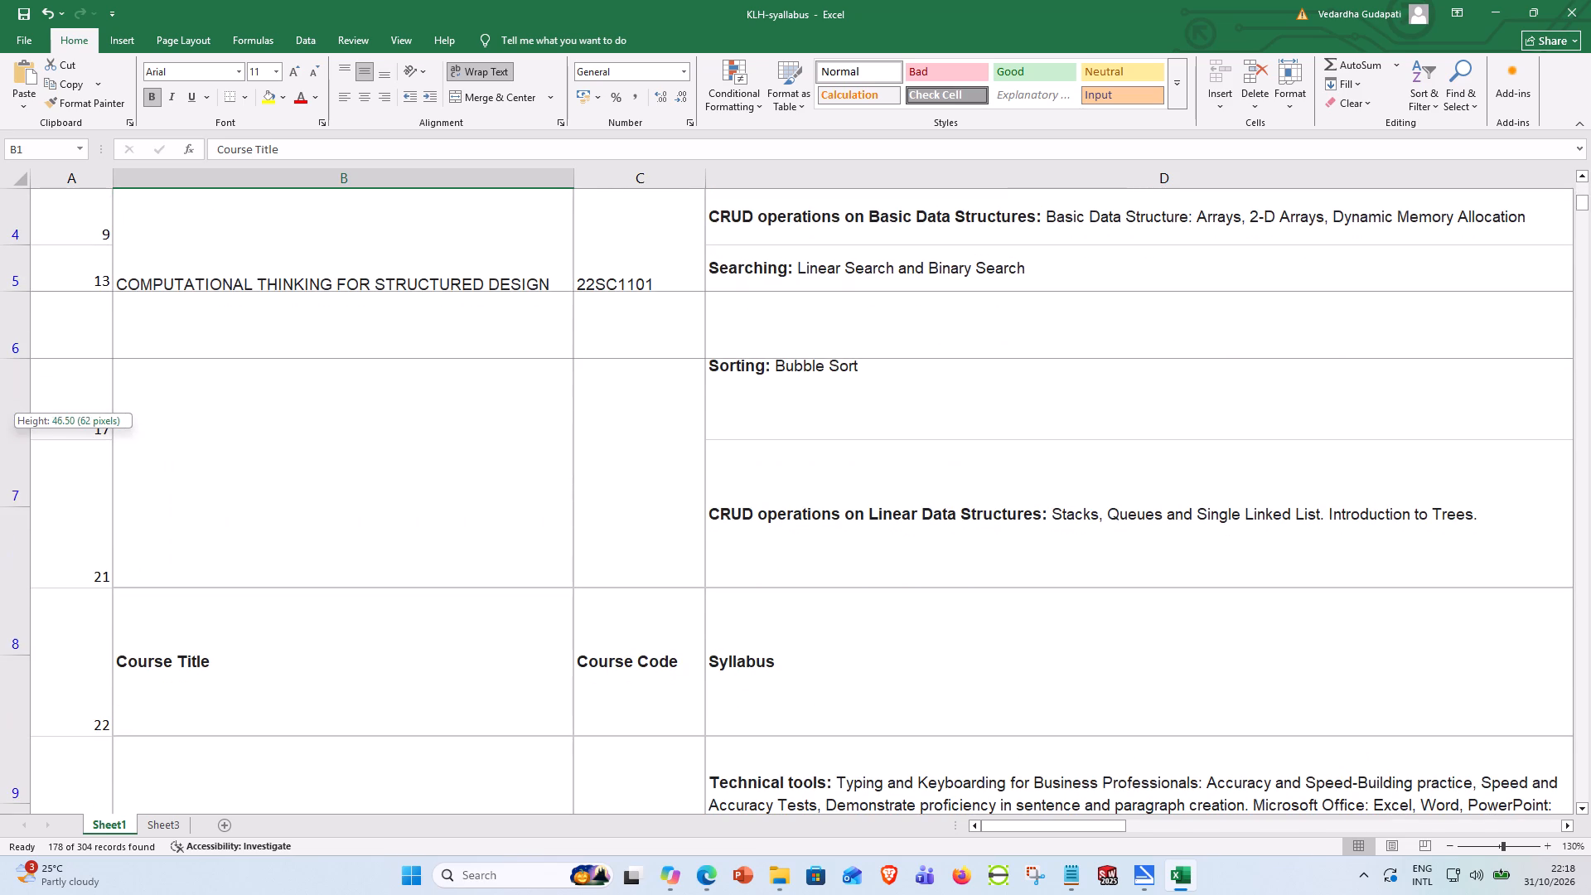
drag(28, 359, 31, 332)
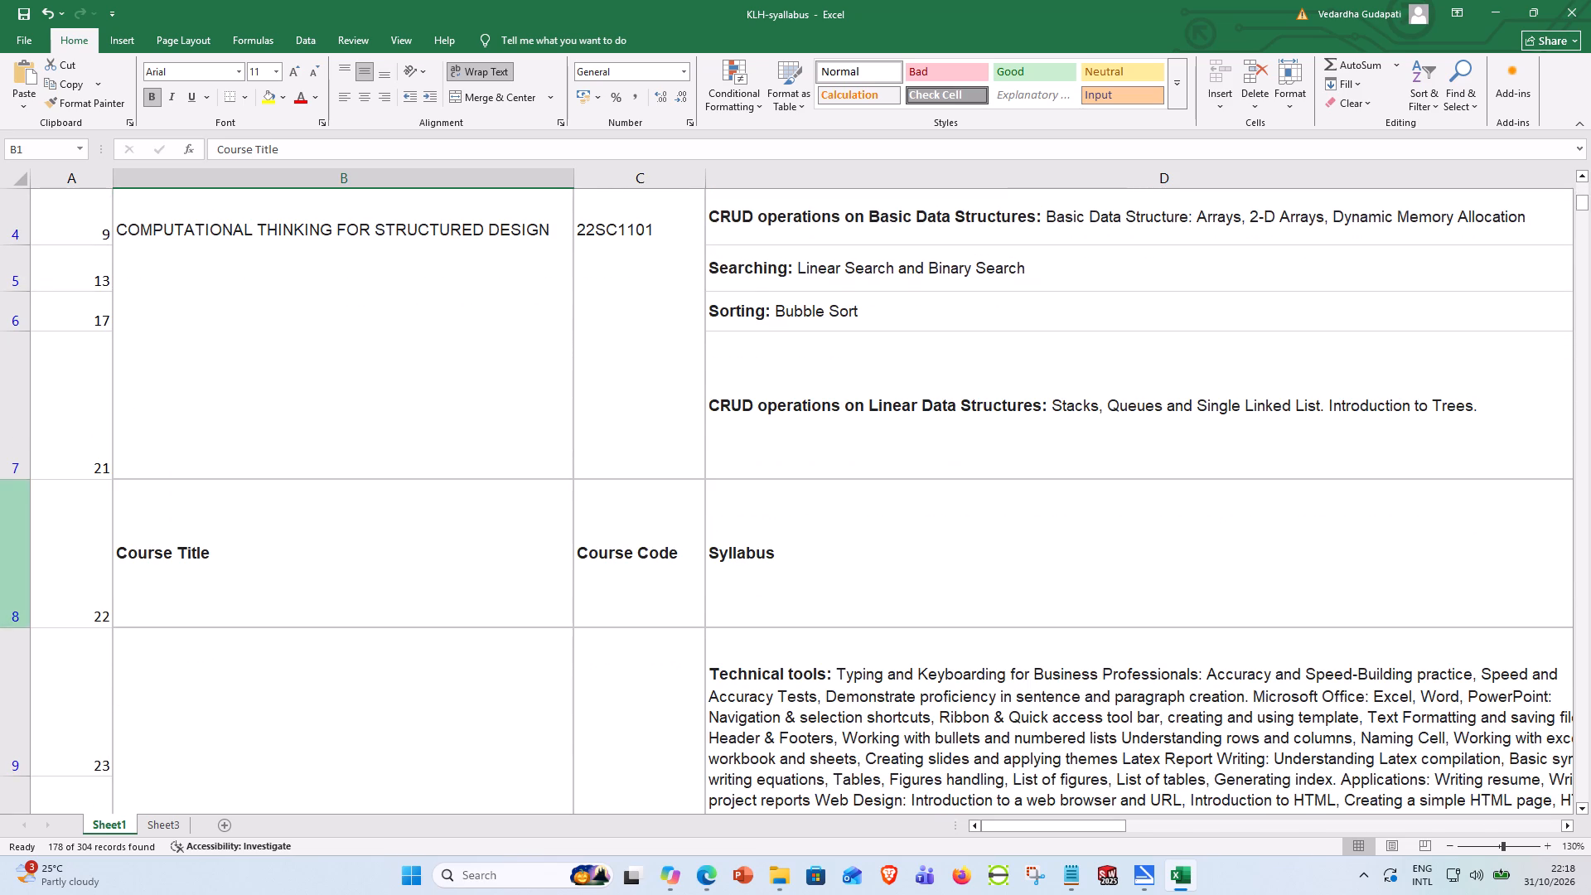
drag(17, 478, 39, 358)
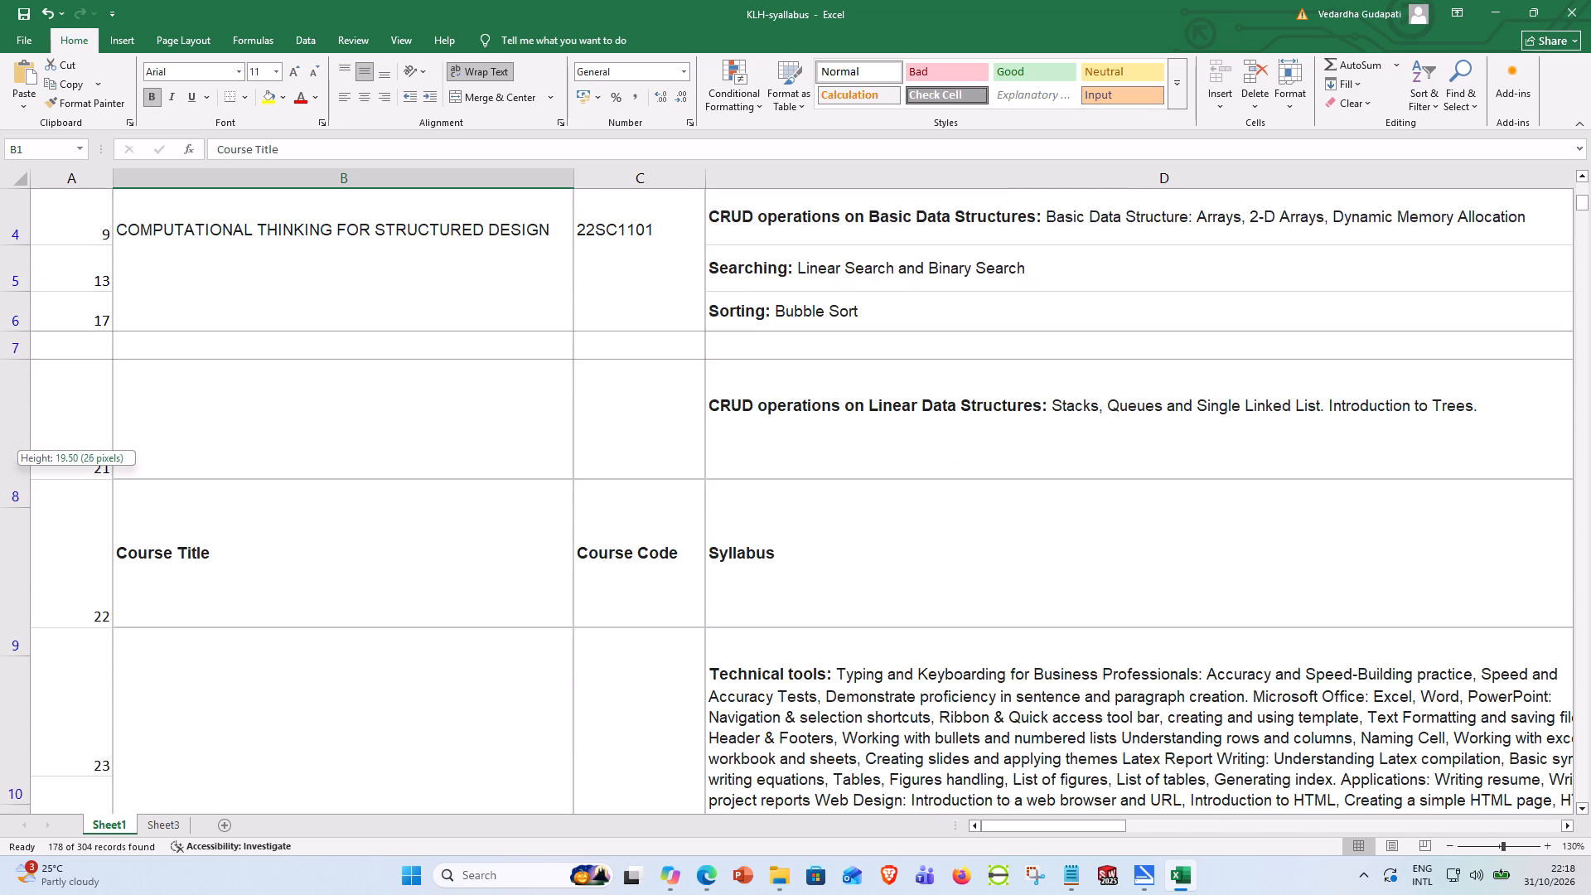
drag(39, 358, 38, 371)
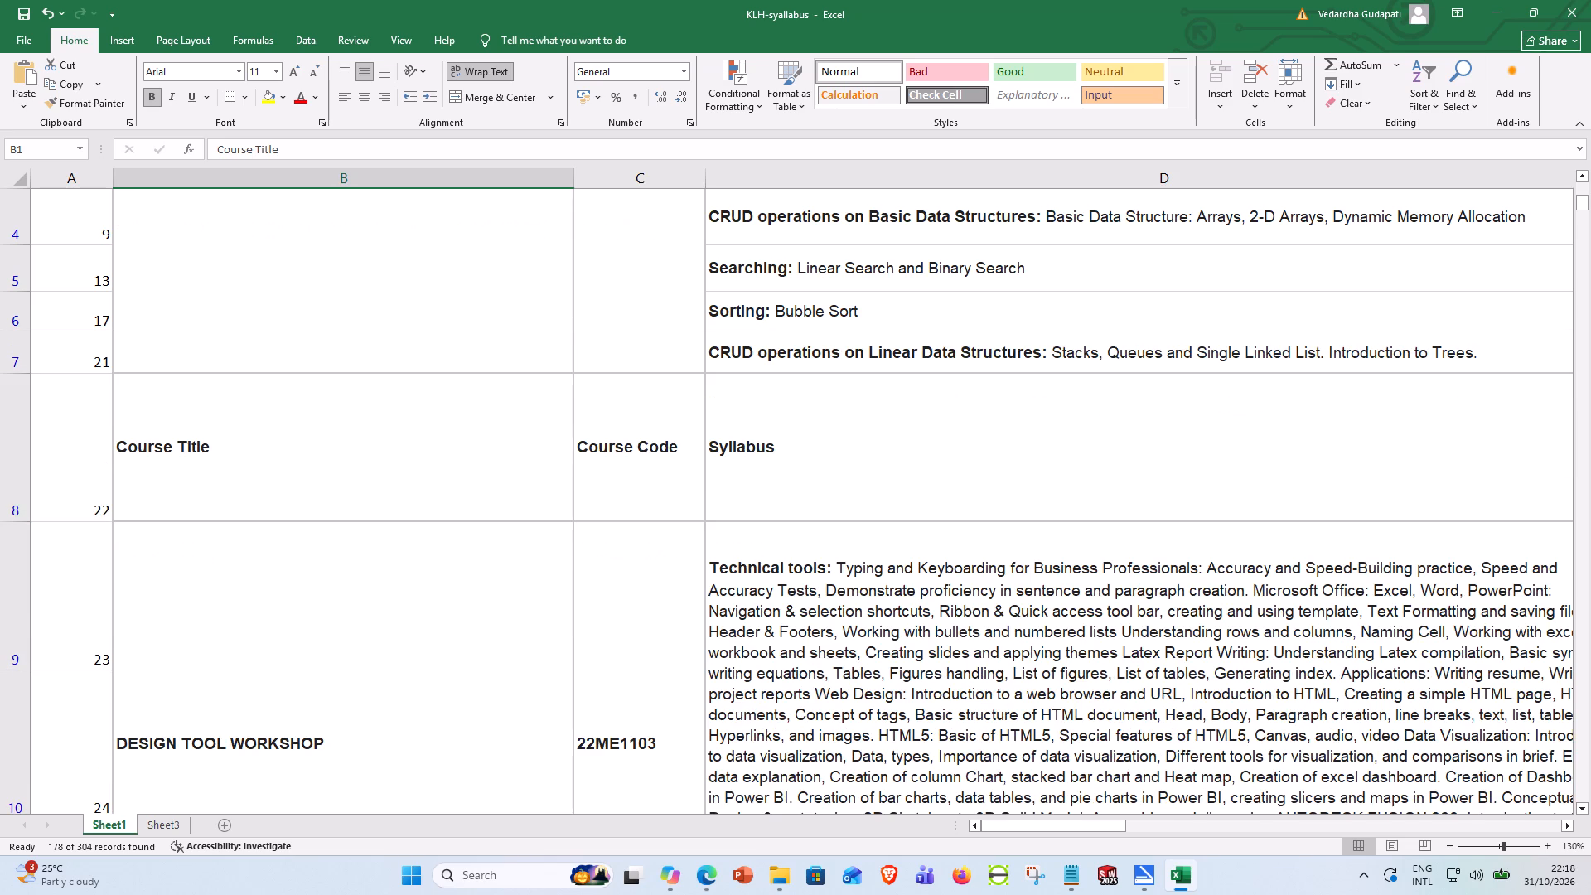
Shrink the repeated Course Title header rows 8 and 12, above and below DESIGN TOOL WORKSHOP, to roughly one text line.
drag(22, 523, 27, 400)
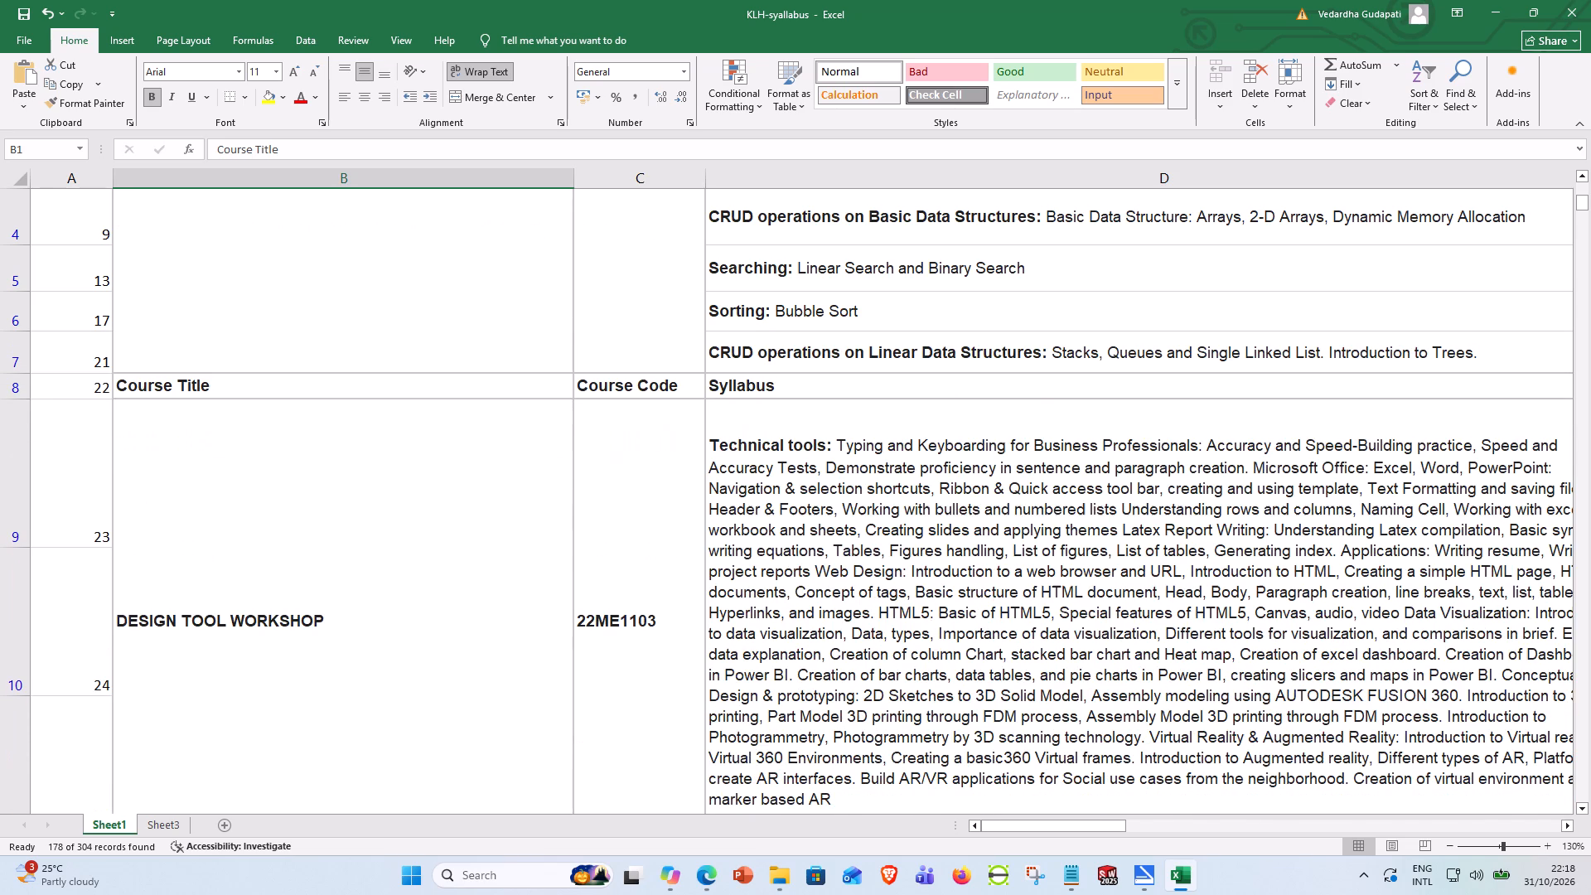
scroll(137, 508, down, 1)
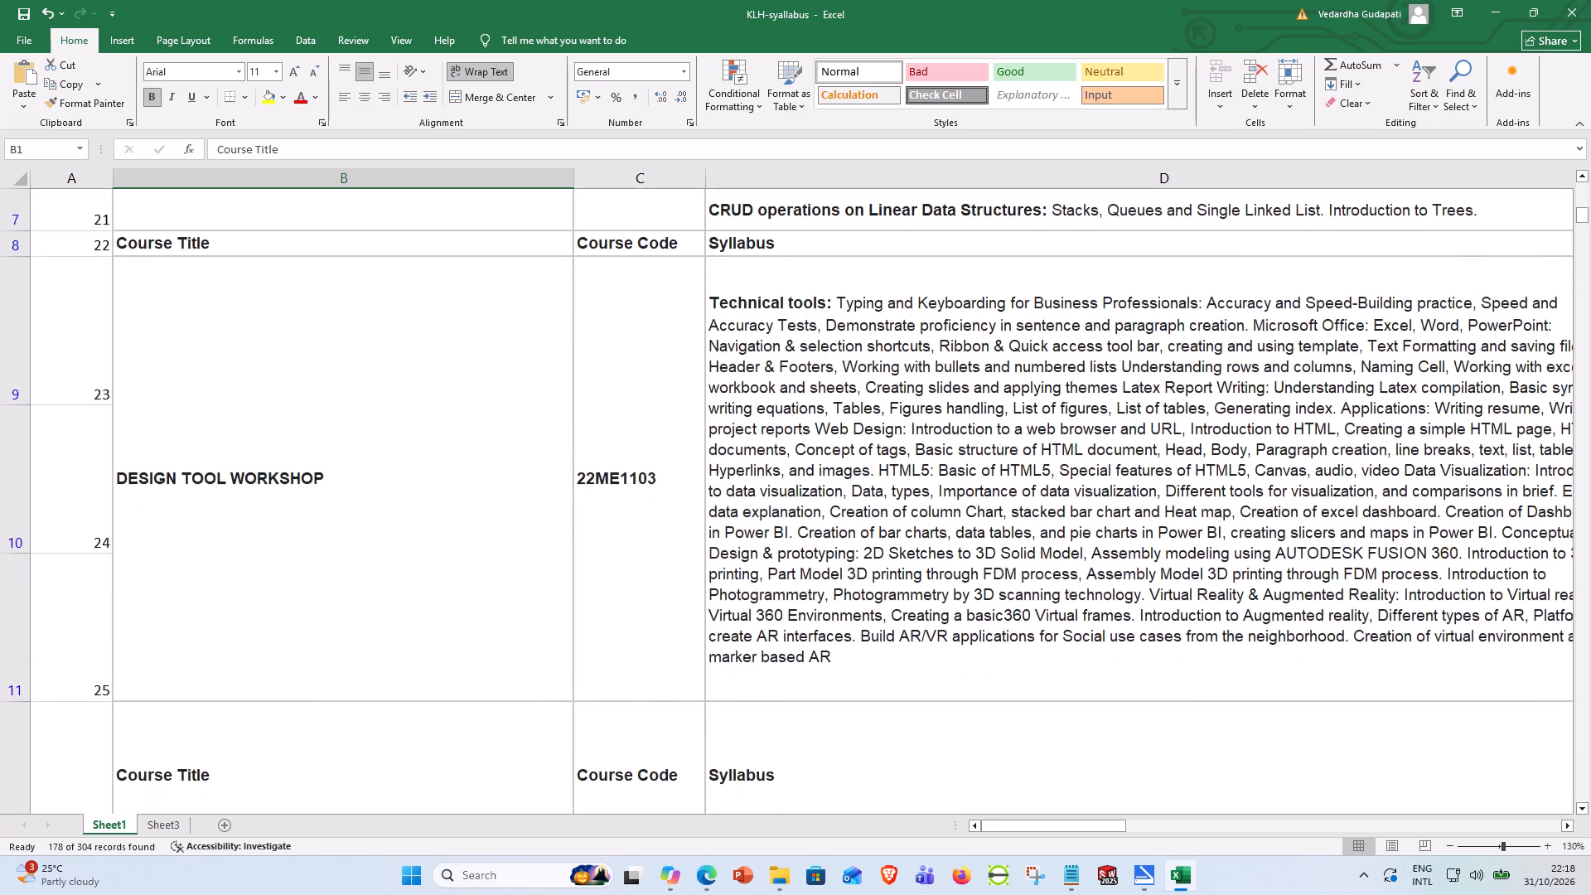
scroll(137, 508, down, 1)
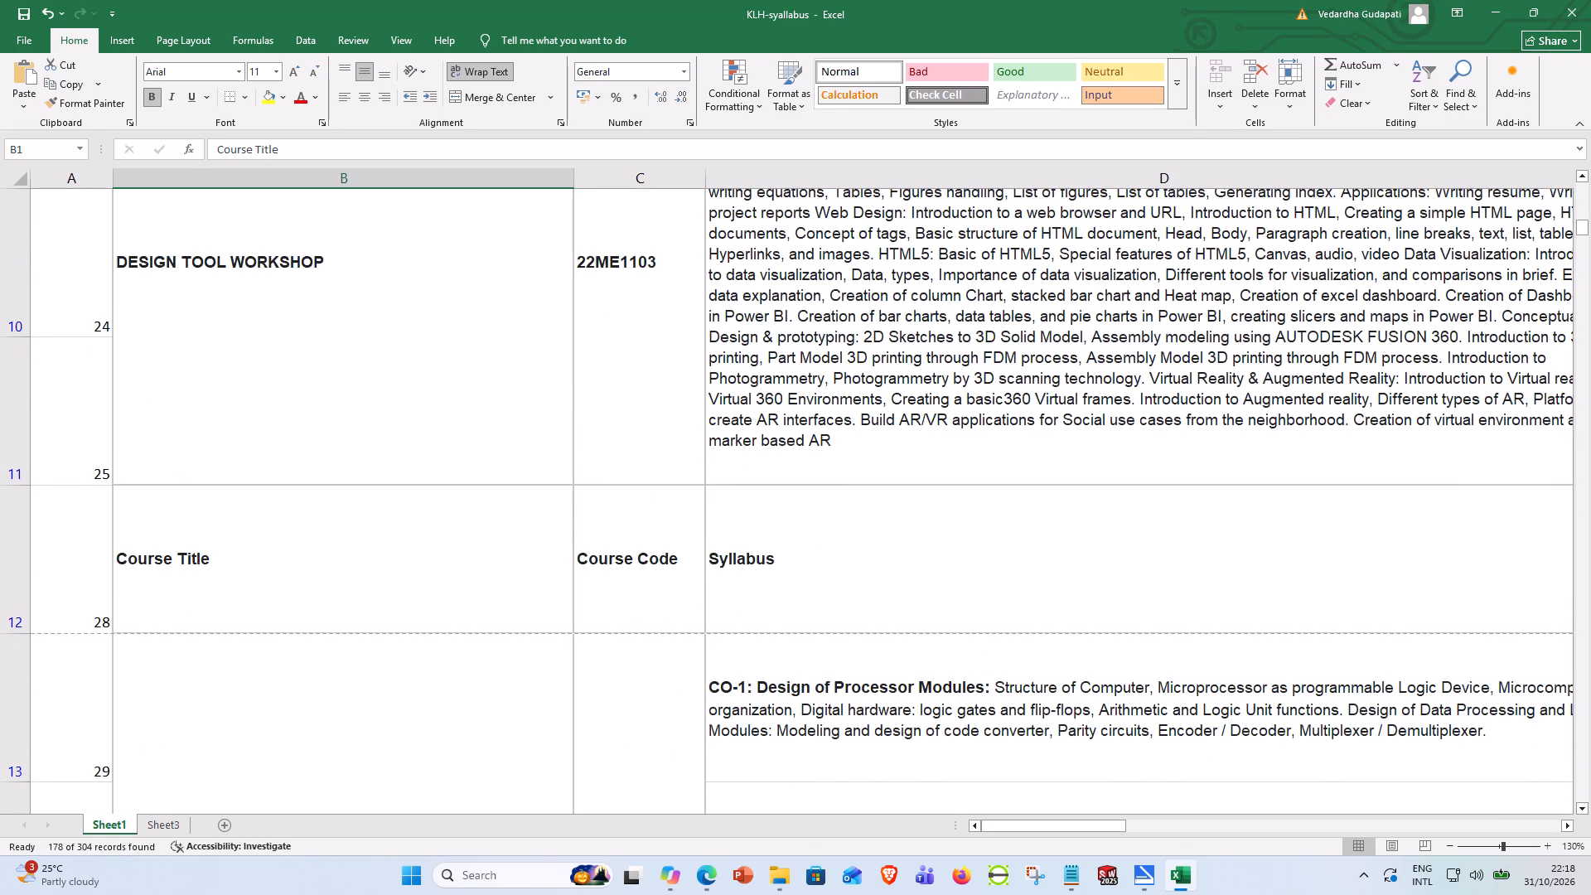
drag(22, 634, 30, 526)
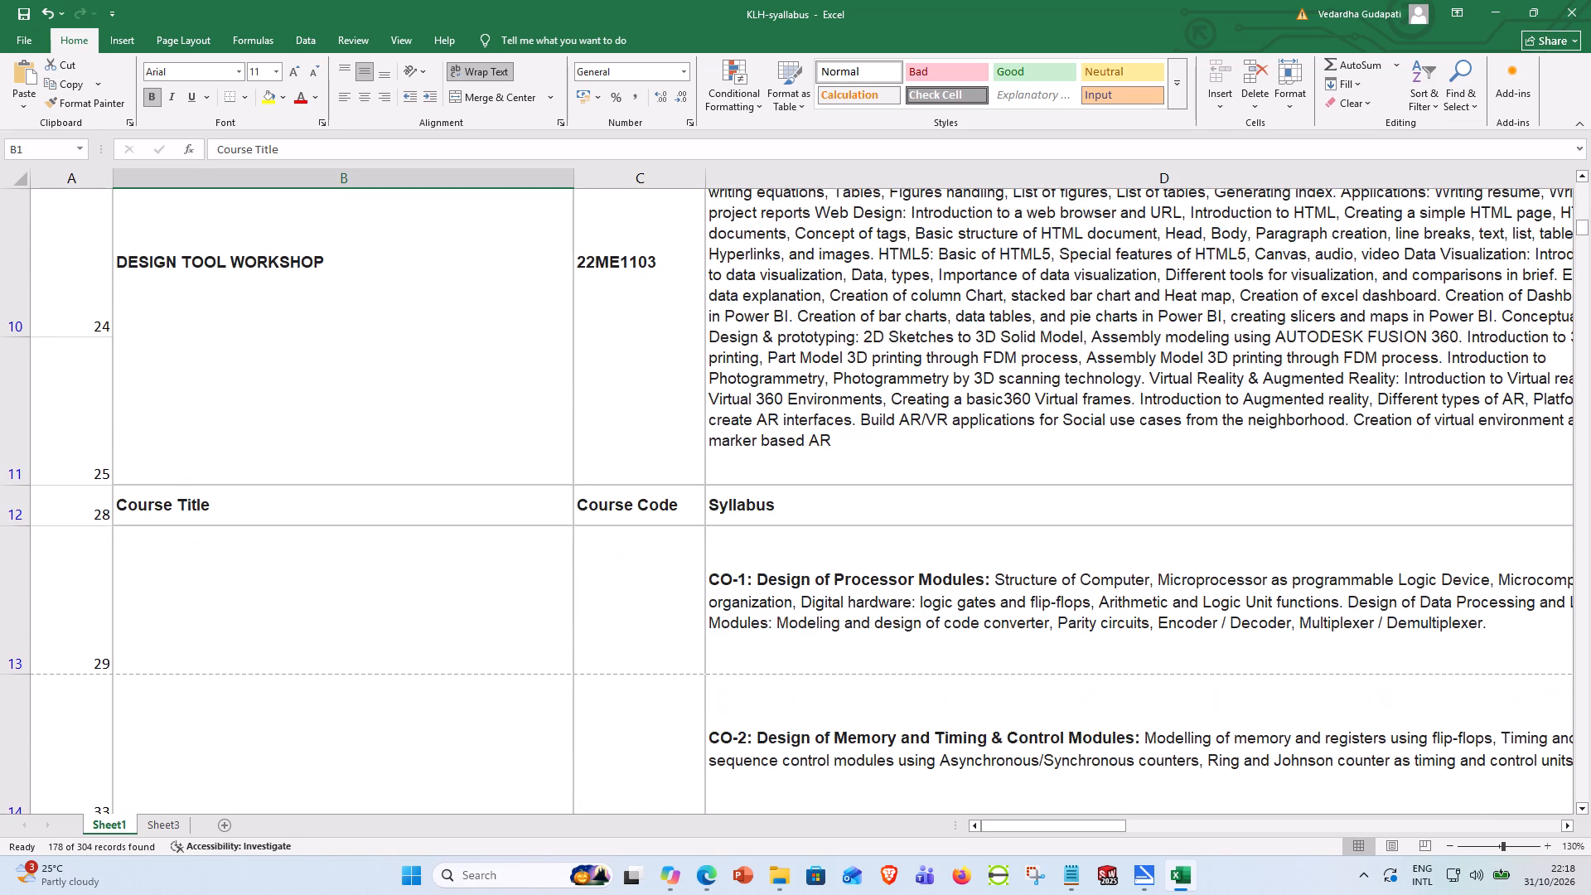
Save the workbook.
scroll(199, 587, down, 1)
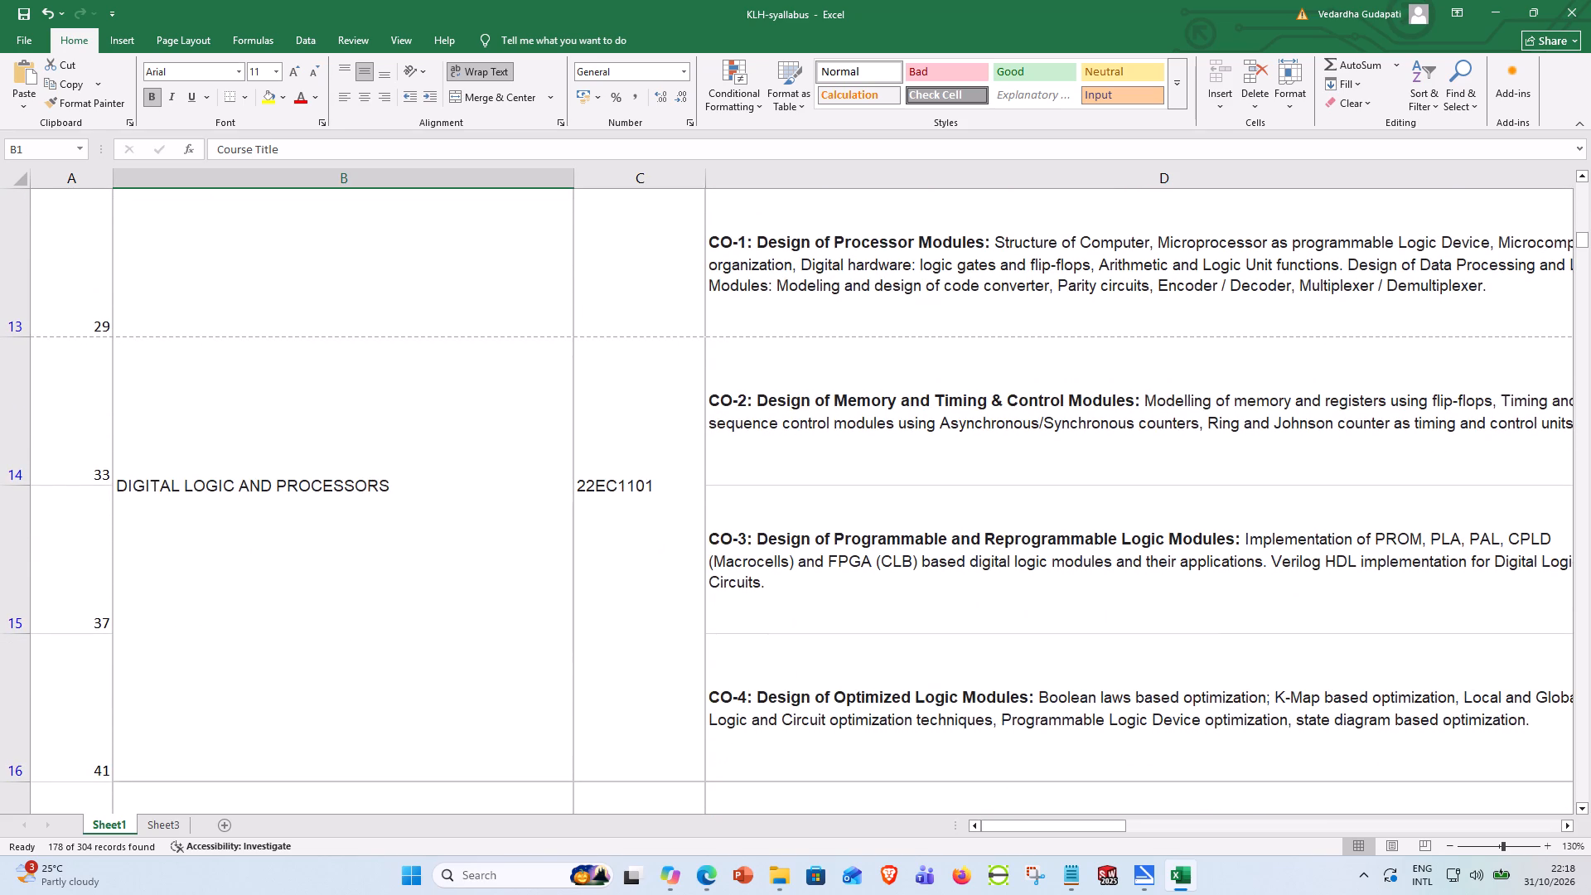
click(26, 16)
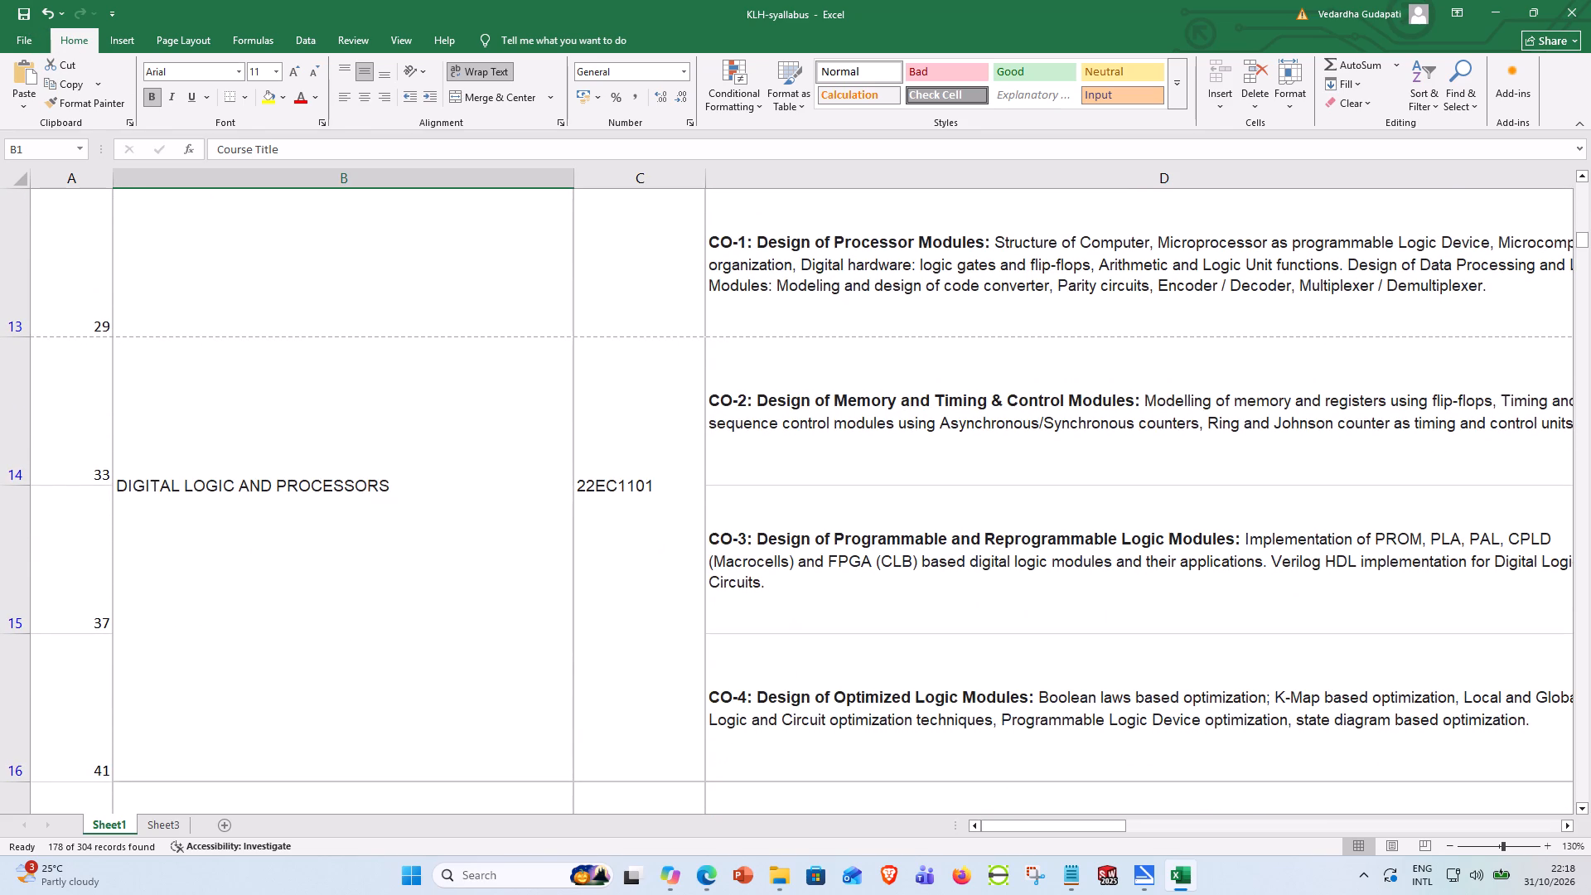